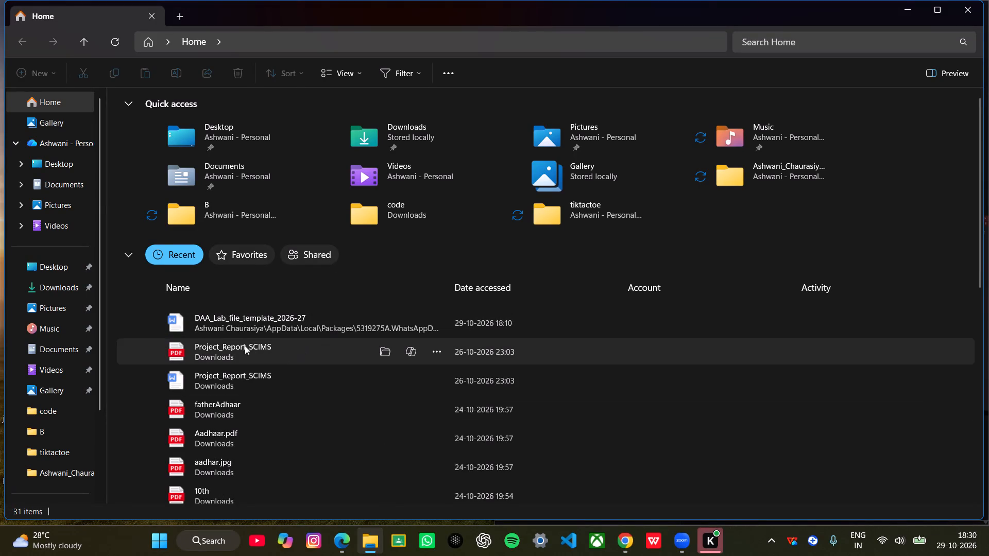
Open the PDF file named first from the Desktop folder with WPS Office.
left_click(58, 264)
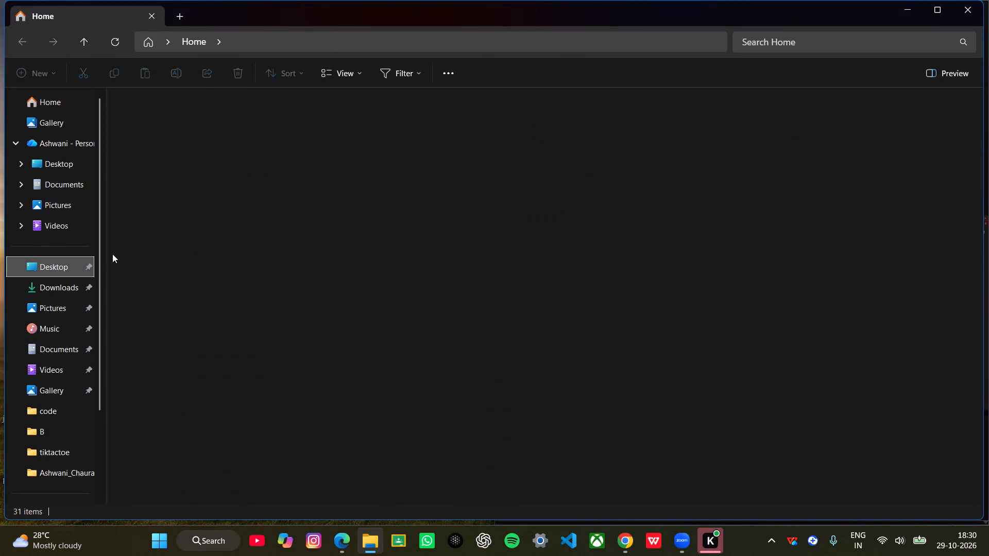
scroll(399, 326, "down", 5)
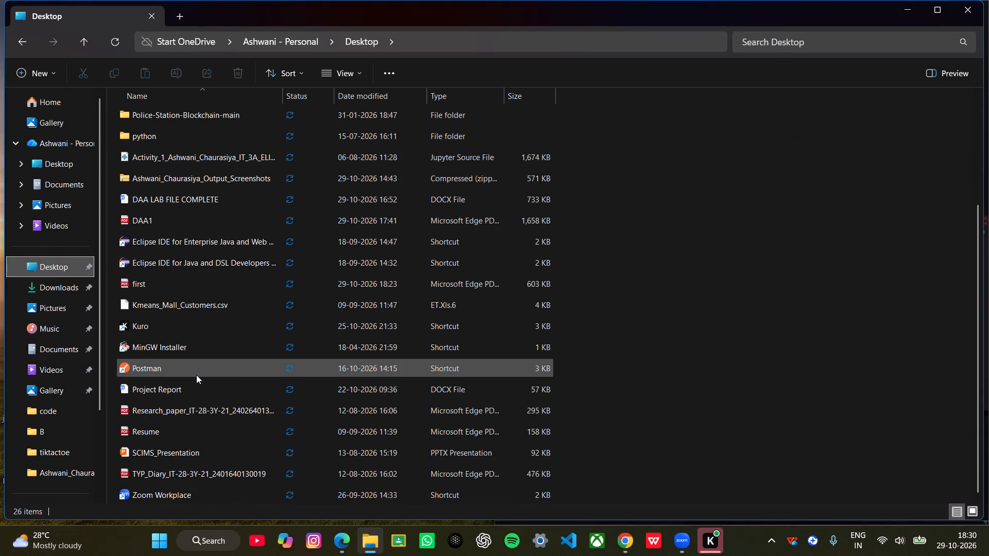
scroll(196, 375, "down", 2)
left_click(181, 284)
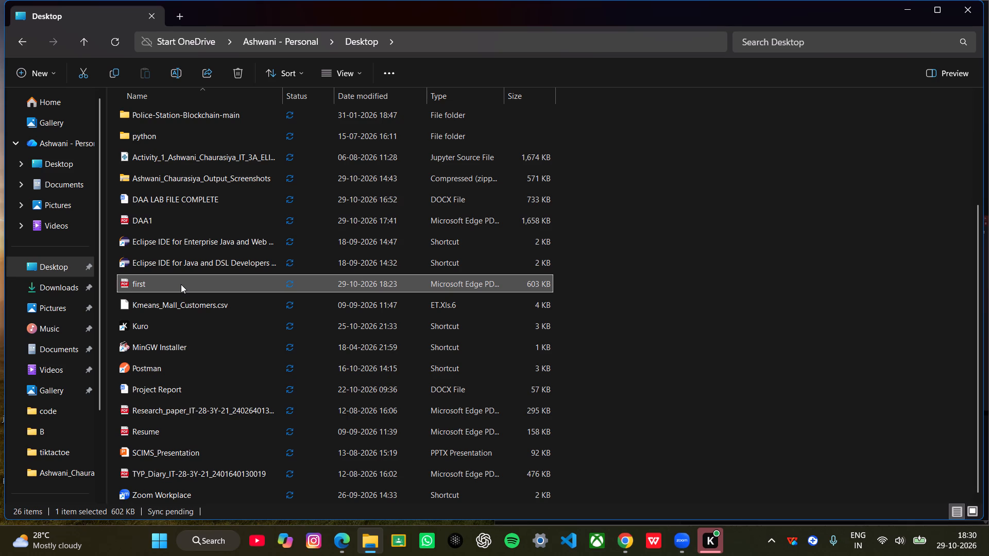
right_click(181, 284)
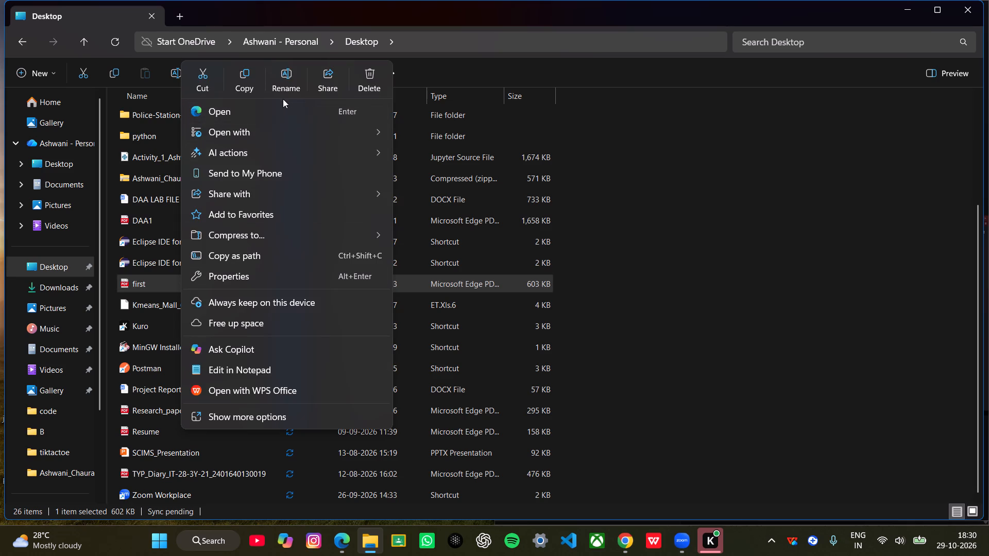
left_click(344, 134)
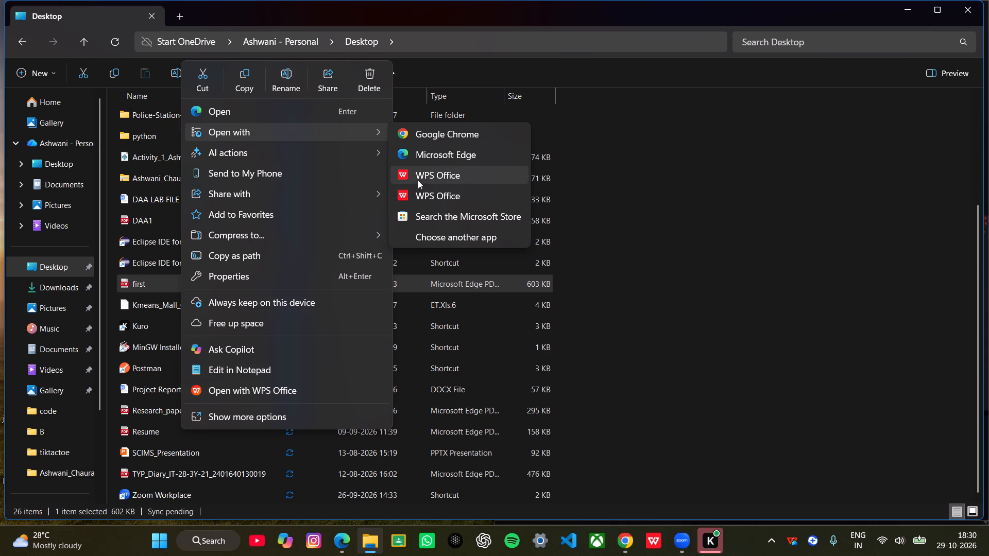
double_click(418, 180)
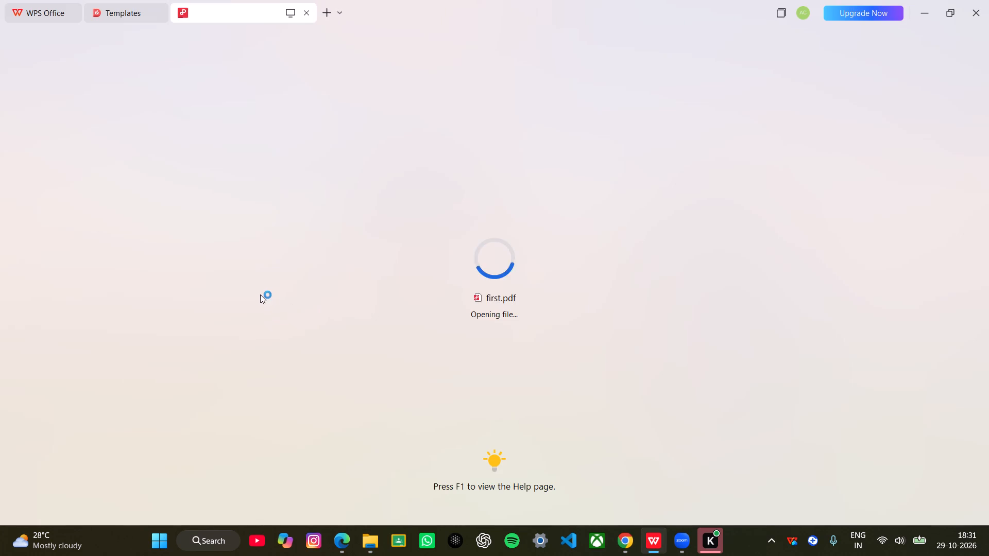
Copy the title "Implementation and Analysis of Linear Search Using recusive function" from the List of Experiments table.
scroll(405, 326, "down", 2)
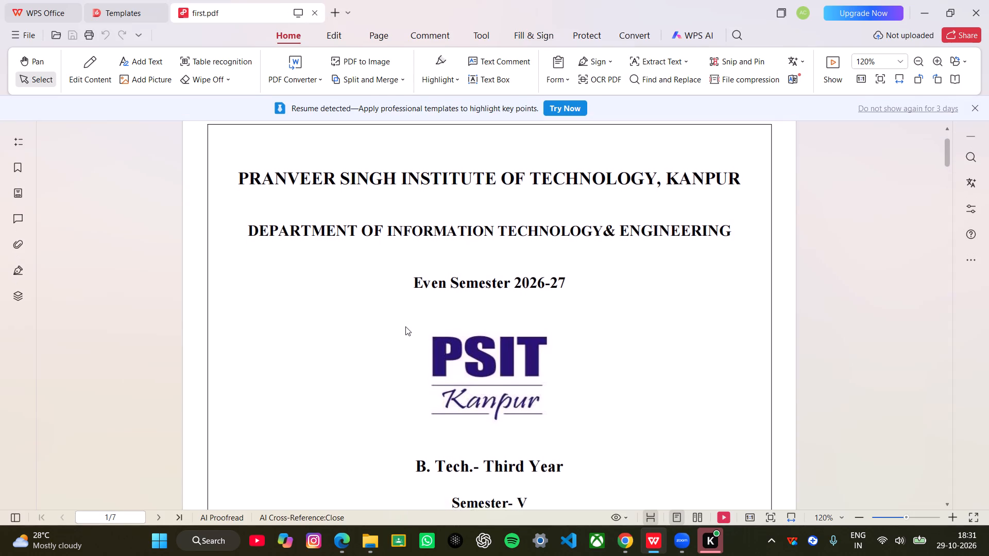
scroll(405, 326, "down", 6)
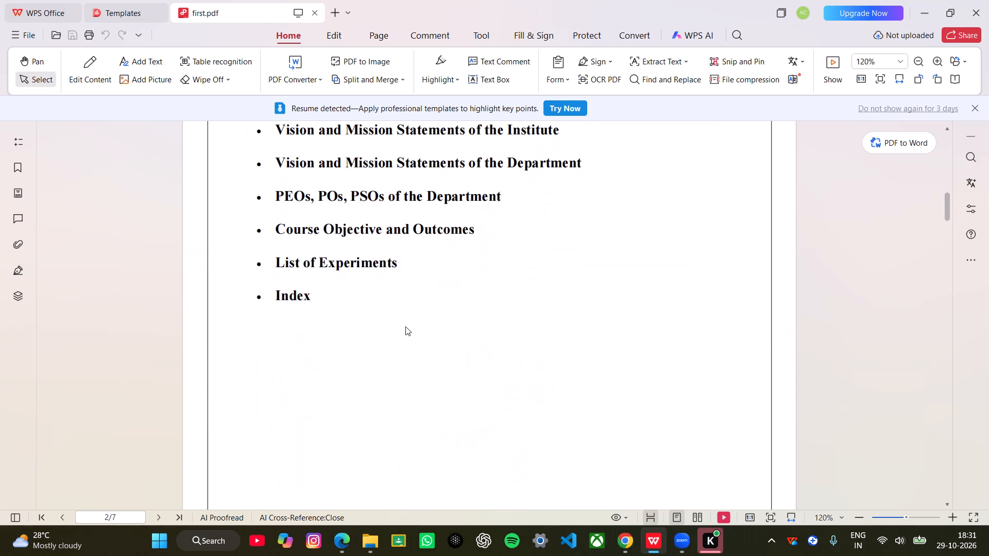
scroll(405, 326, "down", 5)
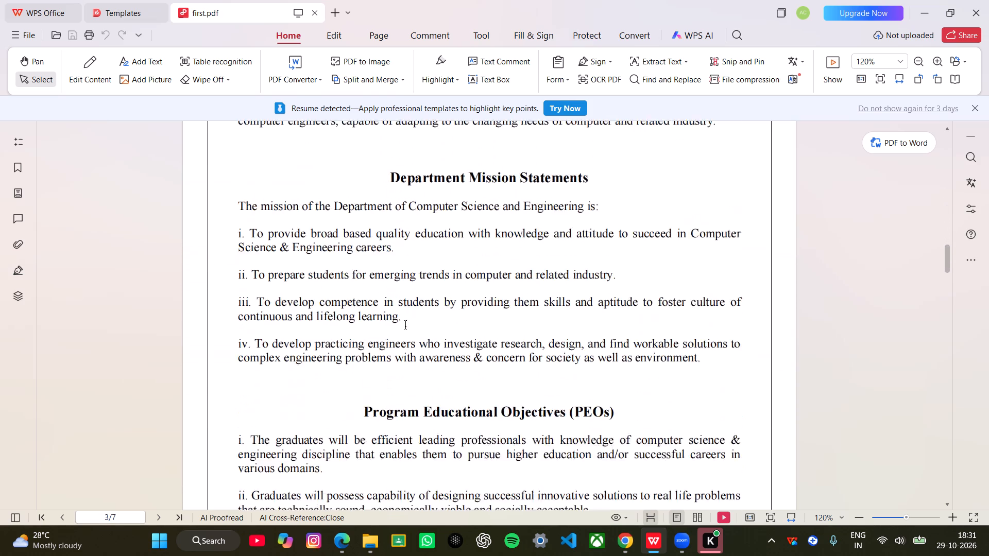
scroll(405, 326, "down", 5)
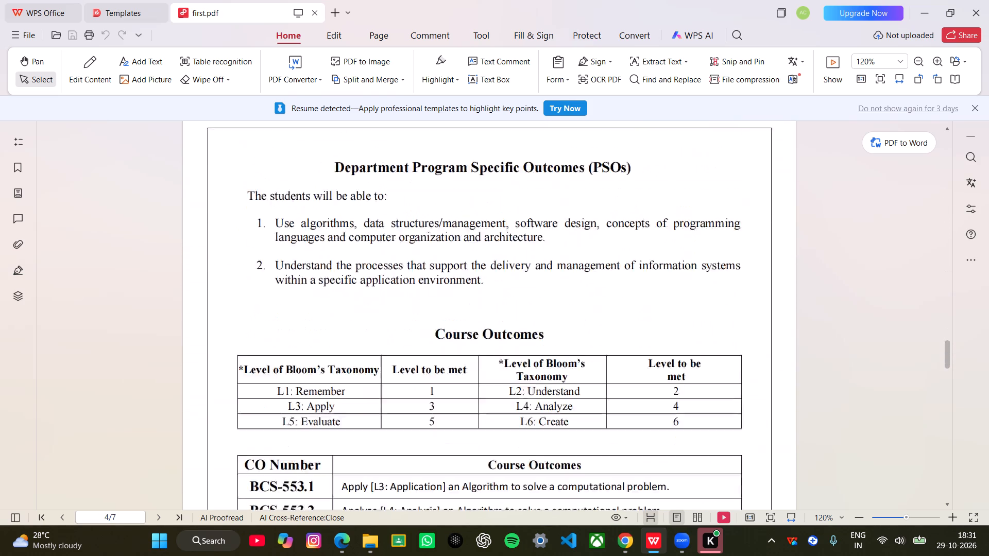
scroll(405, 326, "down", 5)
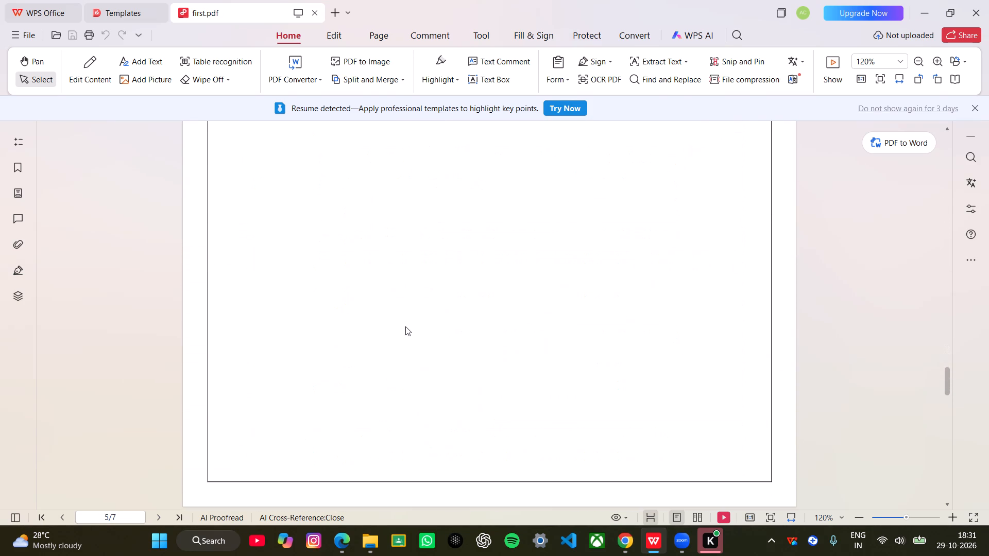
scroll(405, 326, "down", 1)
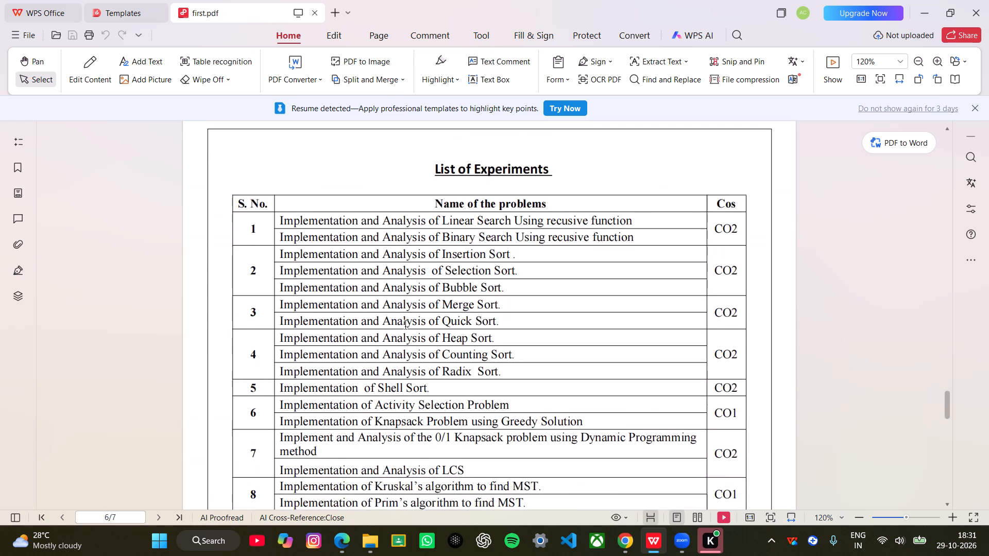
scroll(405, 326, "down", 1)
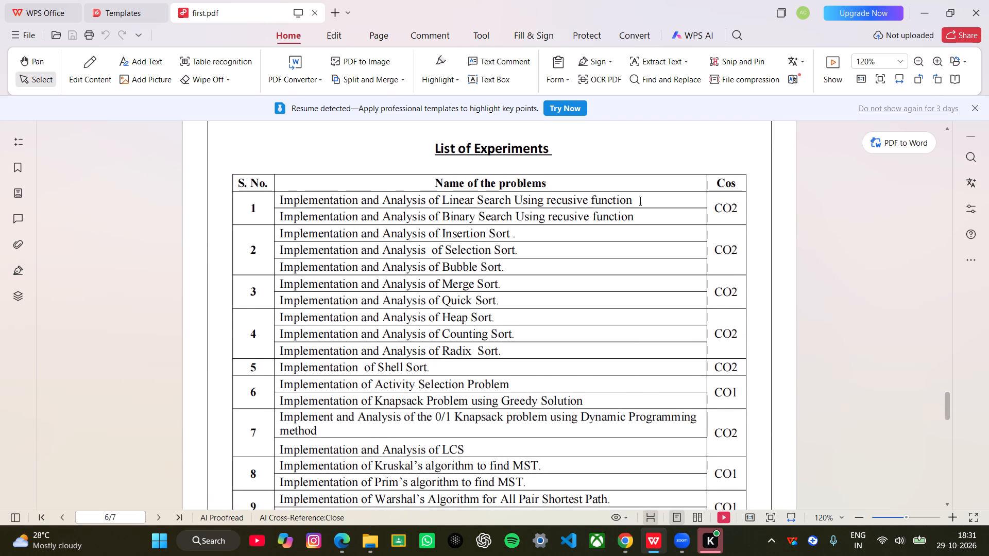
left_click_drag(640, 203, 424, 205)
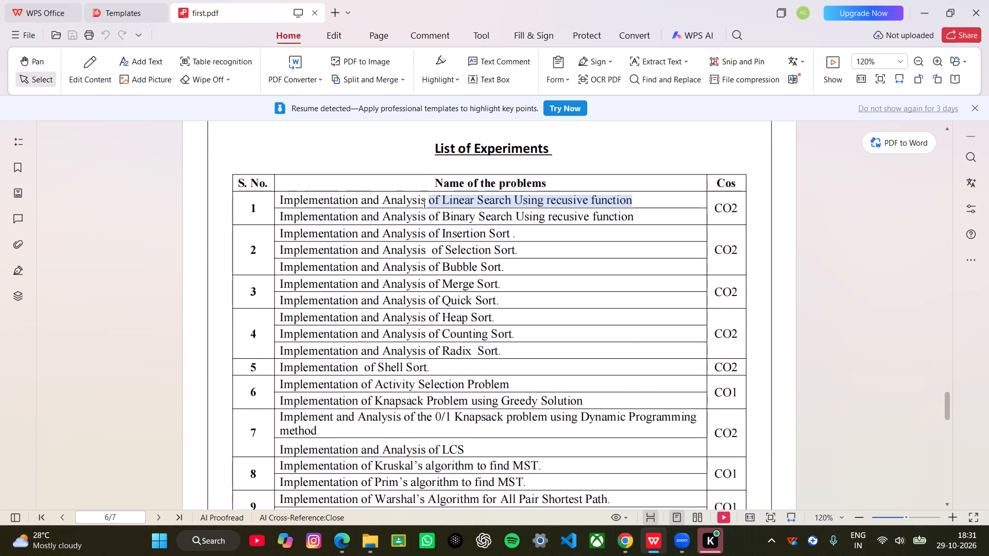
left_click_drag(424, 205, 281, 198)
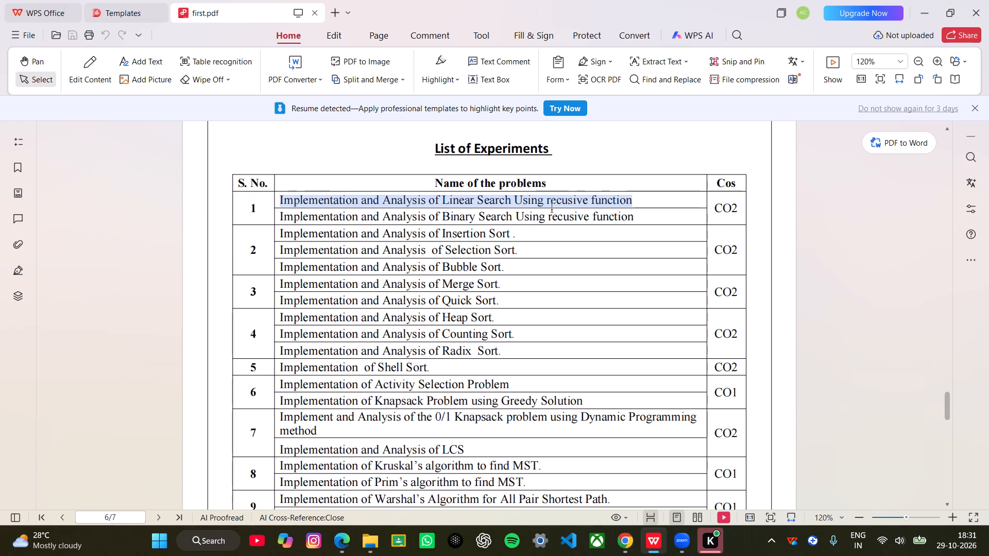
key("ctrl+c")
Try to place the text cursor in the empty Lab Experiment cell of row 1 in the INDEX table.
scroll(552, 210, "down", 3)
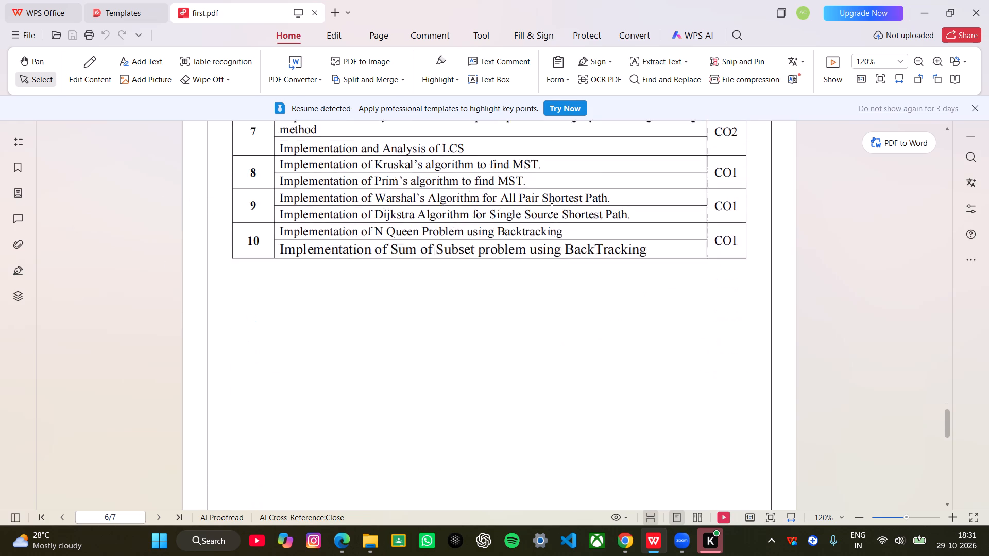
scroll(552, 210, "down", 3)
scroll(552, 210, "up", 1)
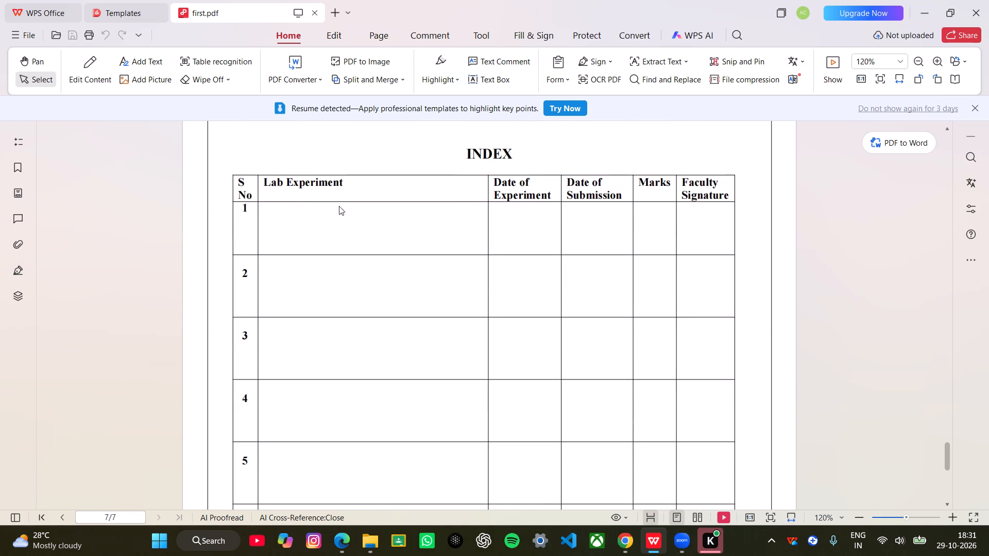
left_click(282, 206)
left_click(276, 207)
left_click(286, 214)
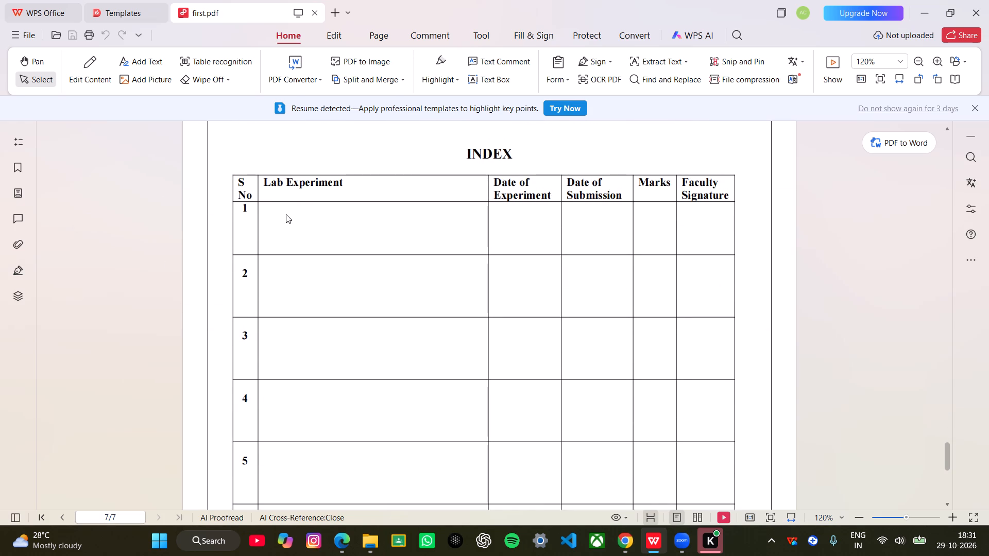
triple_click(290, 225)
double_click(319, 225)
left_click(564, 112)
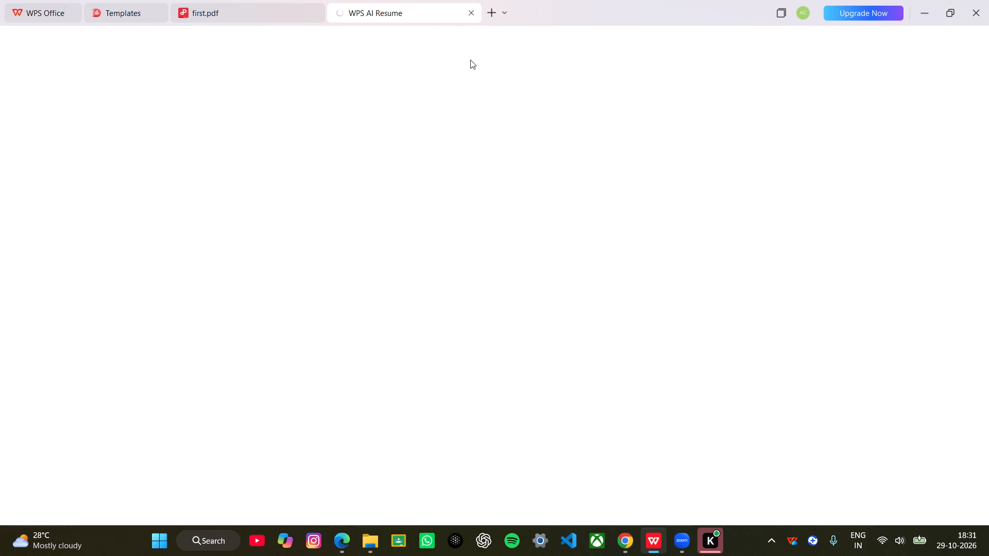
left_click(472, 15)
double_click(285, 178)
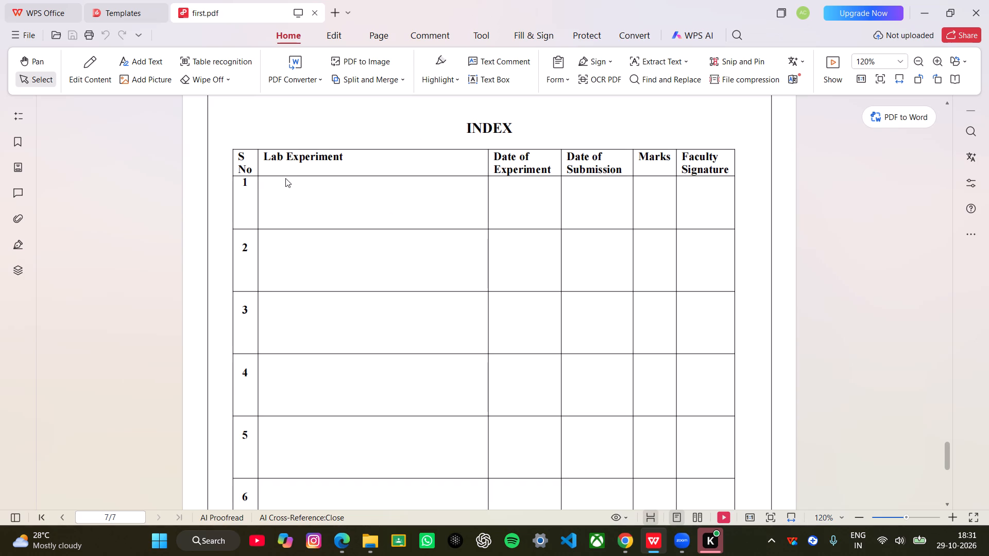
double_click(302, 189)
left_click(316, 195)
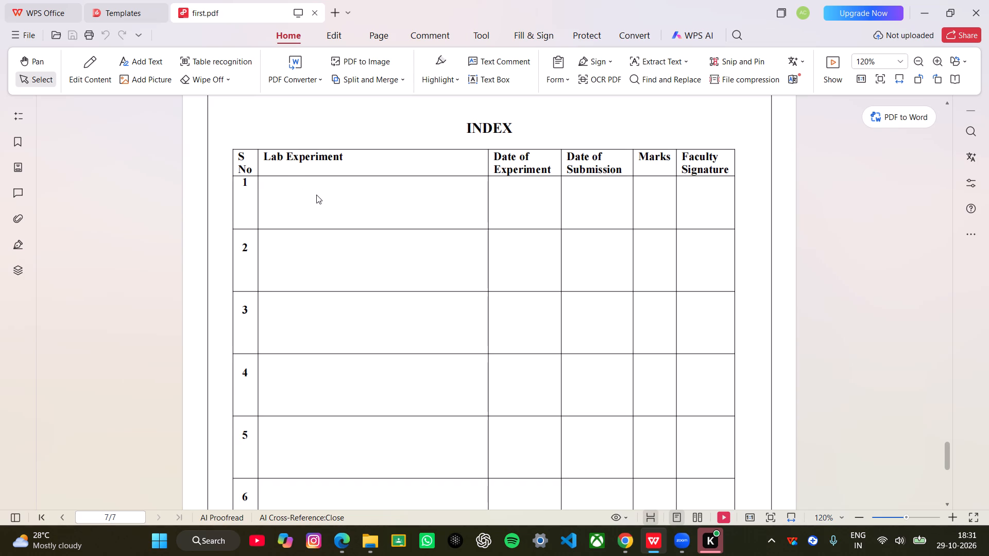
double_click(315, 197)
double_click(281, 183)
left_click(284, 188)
Look back through first.pdf from the INDEX page to the submission details on the cover page.
scroll(284, 188, "up", 1)
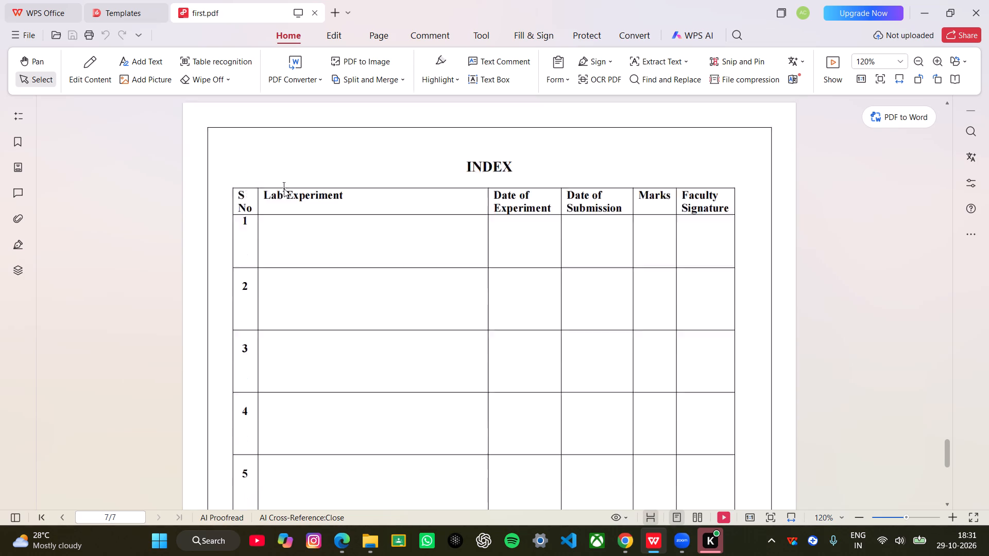
scroll(284, 188, "up", 4)
scroll(284, 188, "down", 2)
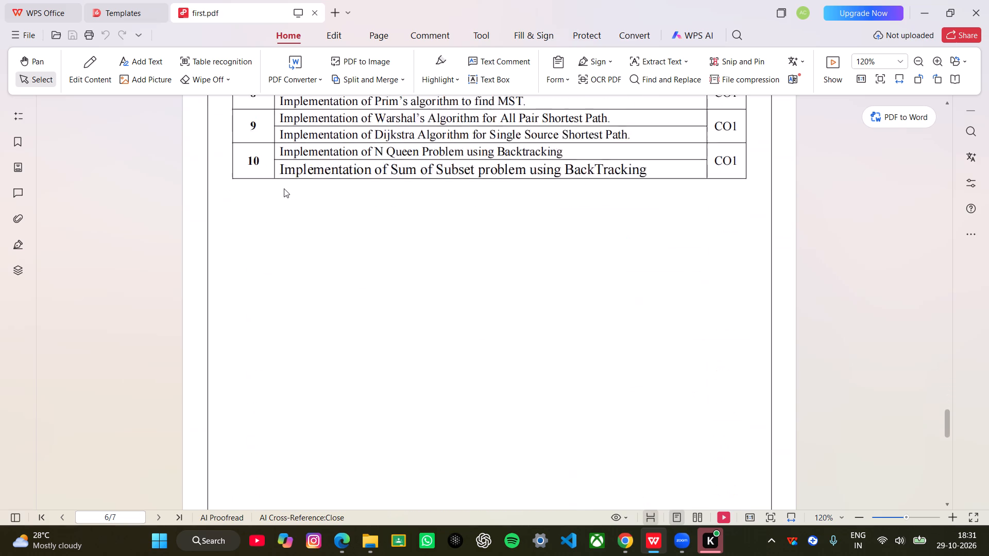
scroll(284, 188, "down", 1)
scroll(284, 188, "up", 7)
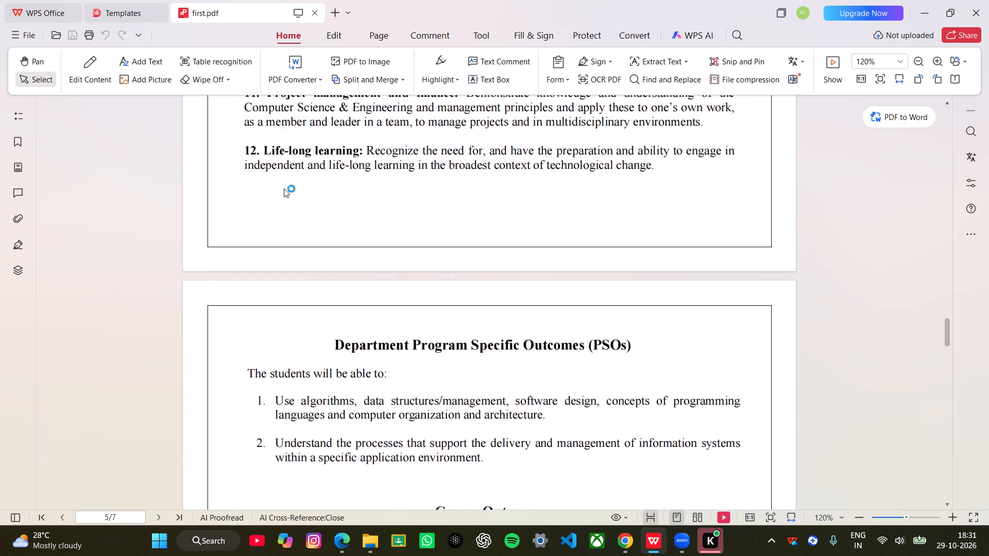
scroll(284, 188, "up", 14)
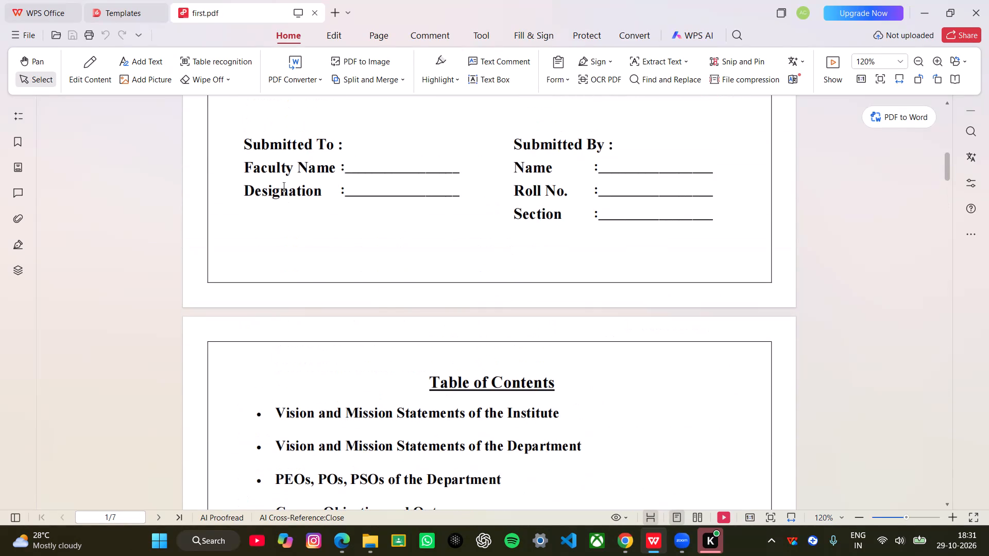
scroll(284, 188, "up", 1)
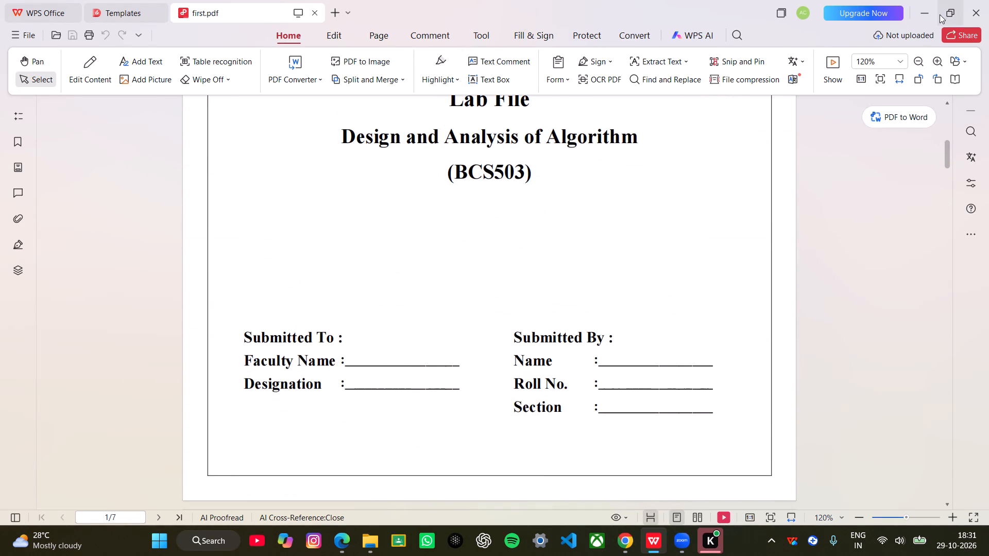
left_click(320, 12)
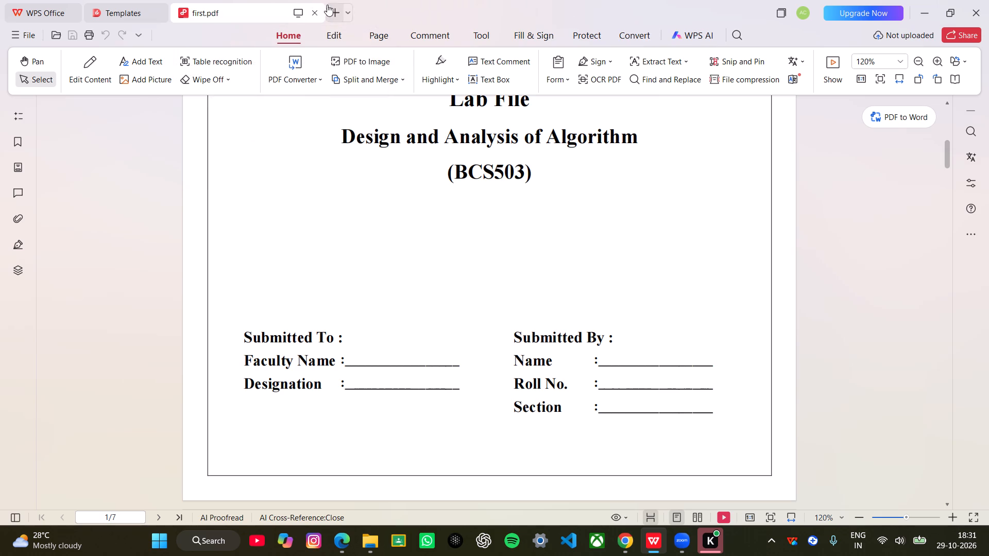
Close first.pdf and exit WPS Office, returning to the Desktop folder in File Explorer.
left_click(314, 9)
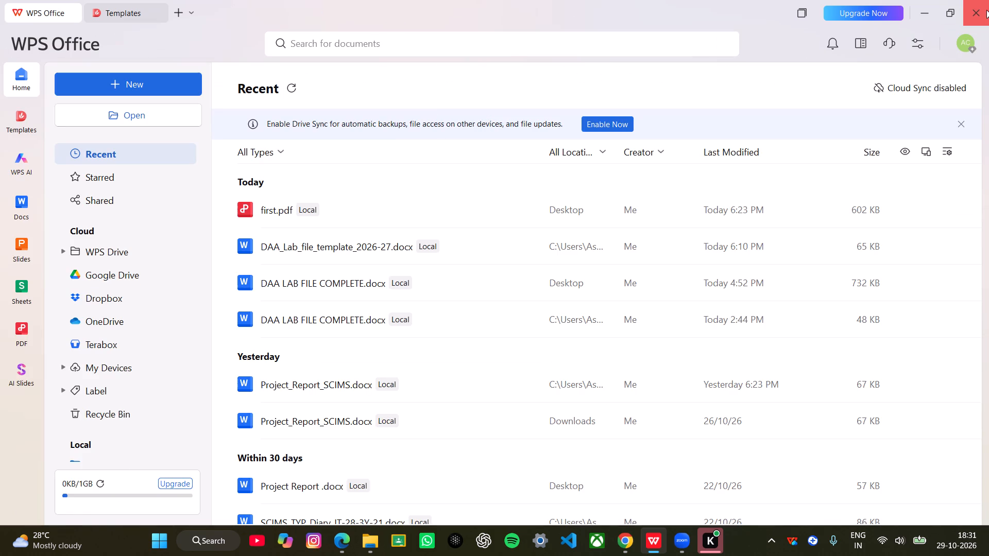
left_click(980, 12)
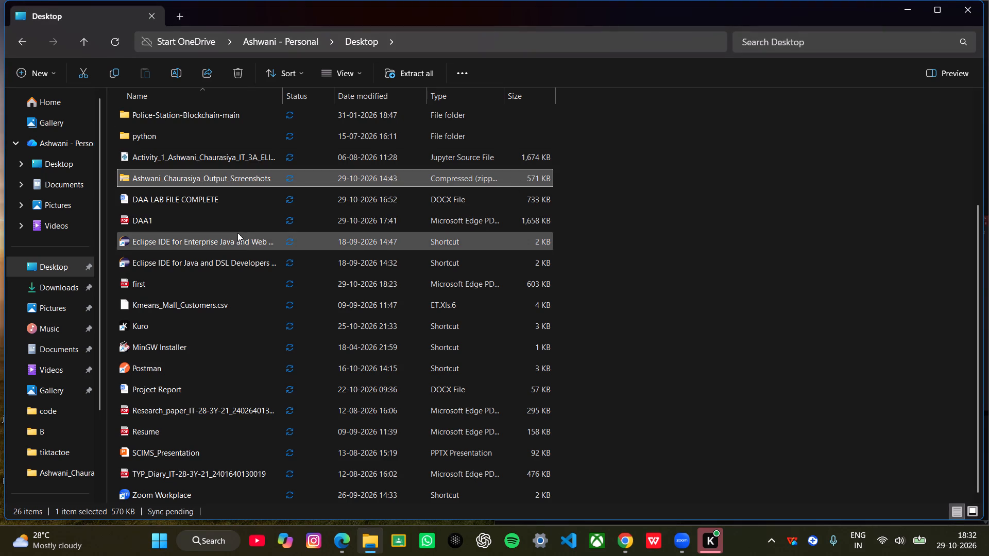
Delete the PDF file named first from the Desktop folder.
left_click(235, 280)
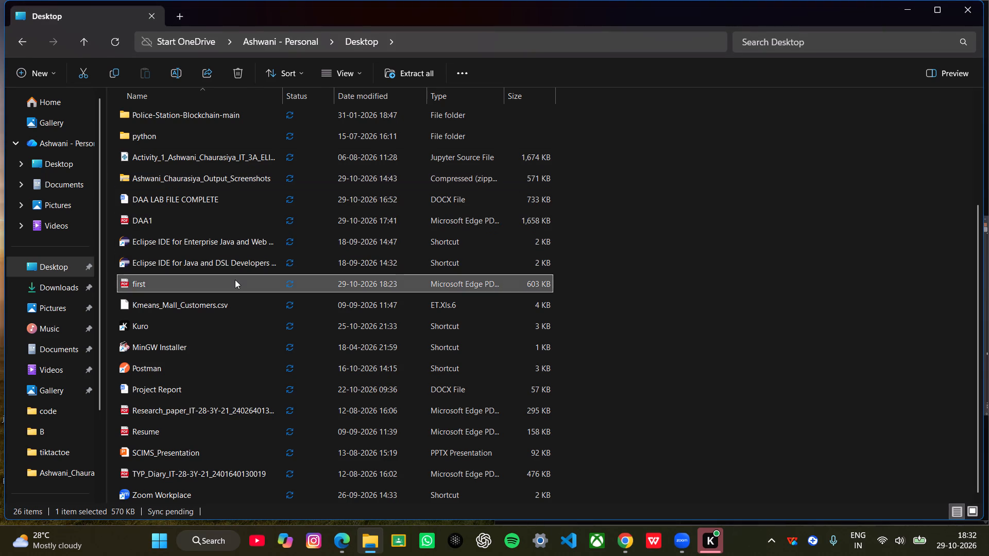
key("Delete")
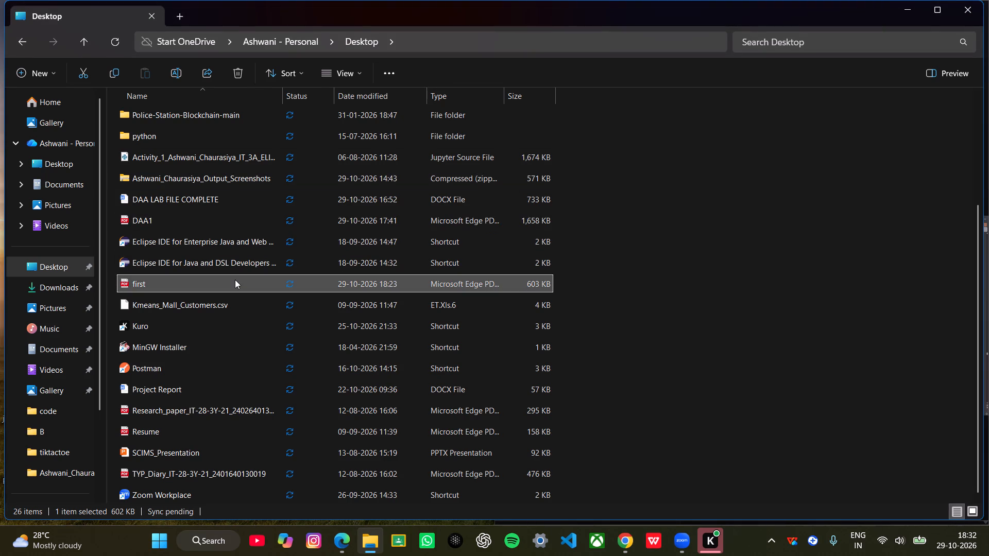
Delete the Word document DAA LAB FILE COMPLETE from the Desktop folder.
left_click(220, 222)
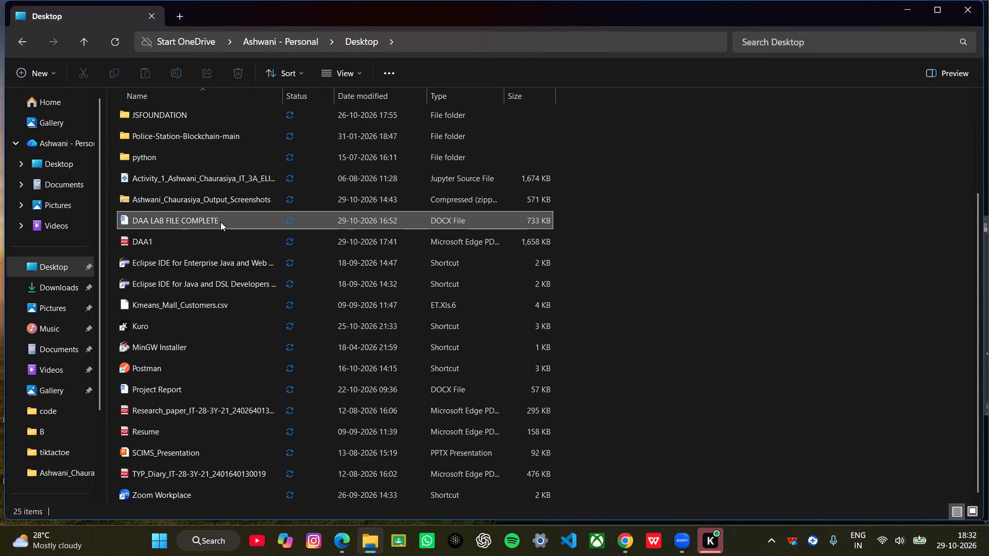
key("Delete")
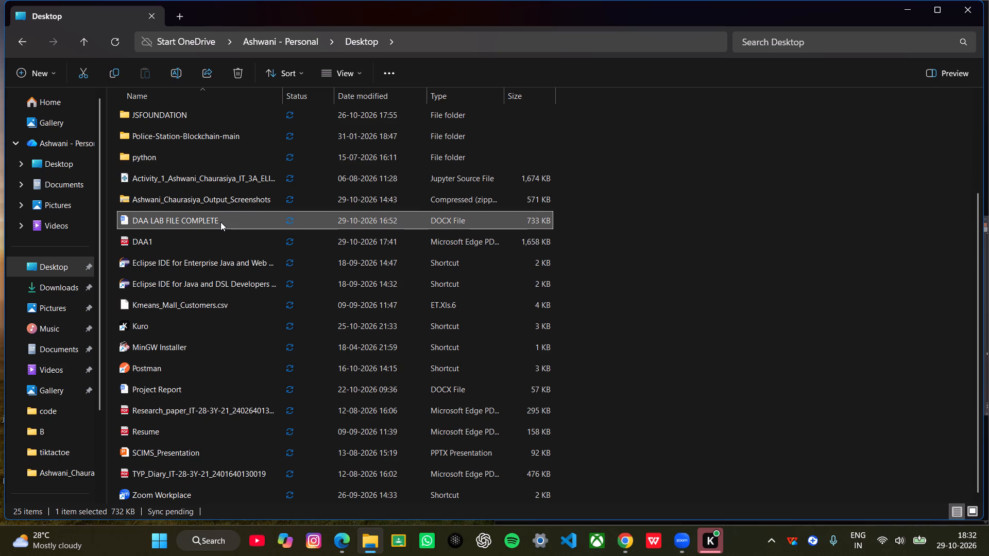
scroll(236, 283, "up", 1)
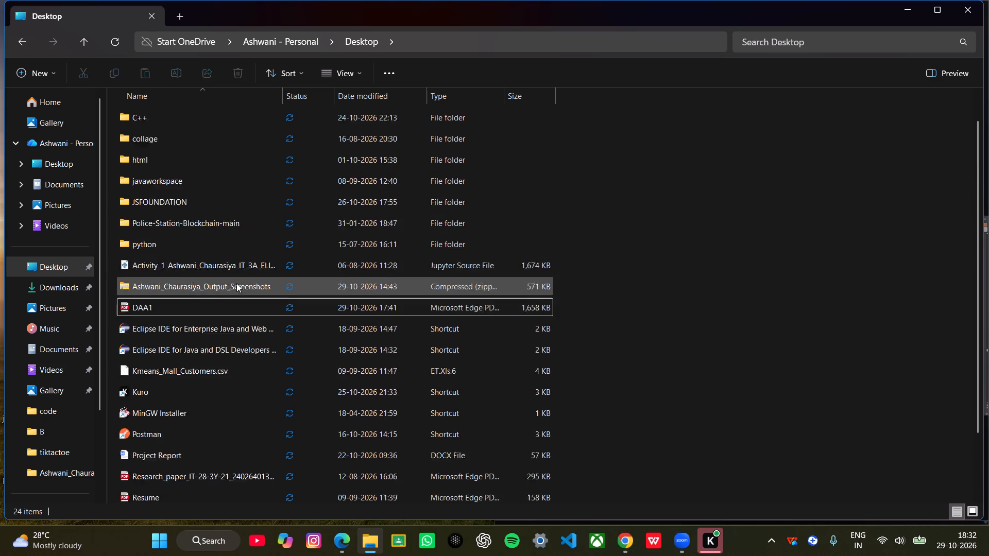
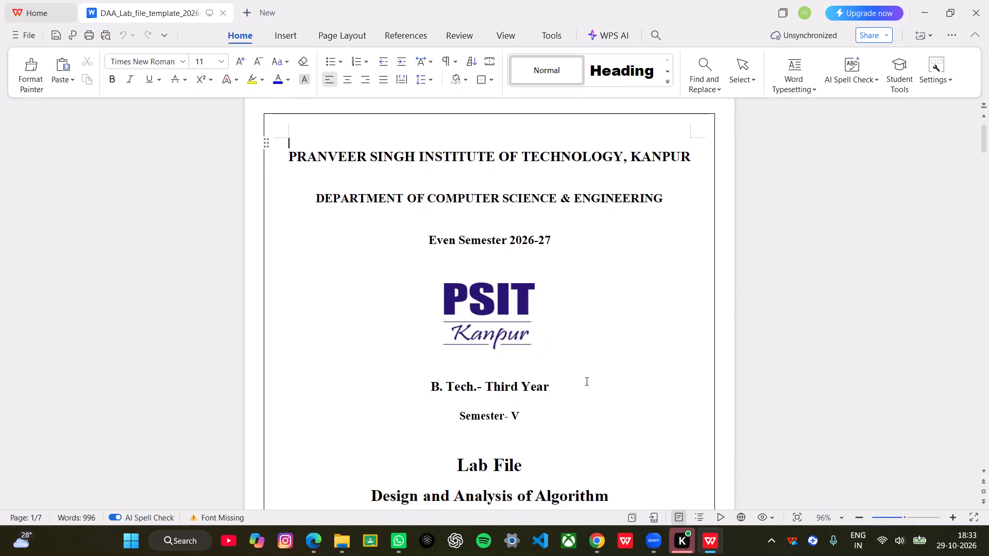
Select the words "COMPUTER SCIENCE" in the department heading on the lab file template's cover page.
scroll(586, 381, "down", 1)
left_click_drag(558, 227, 470, 231)
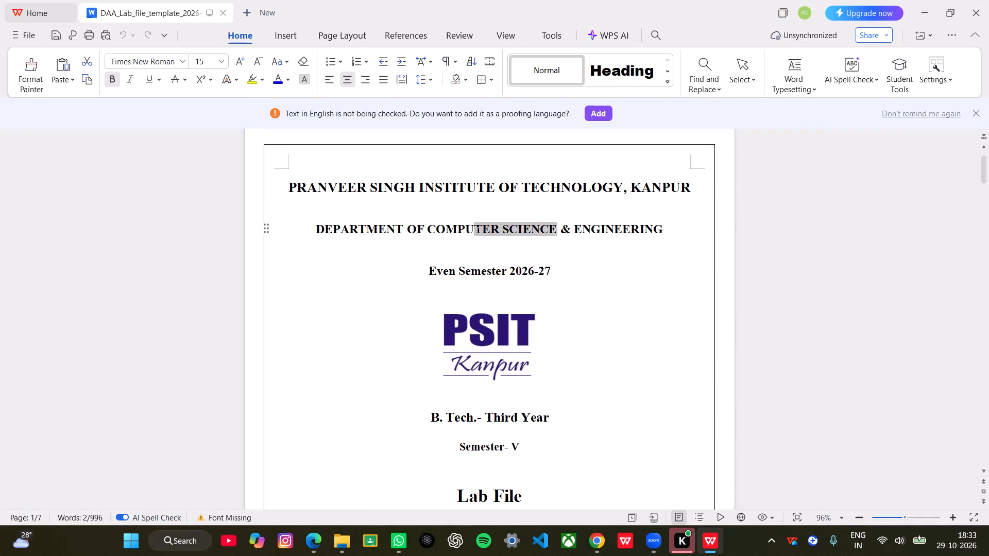
left_click_drag(470, 231, 429, 233)
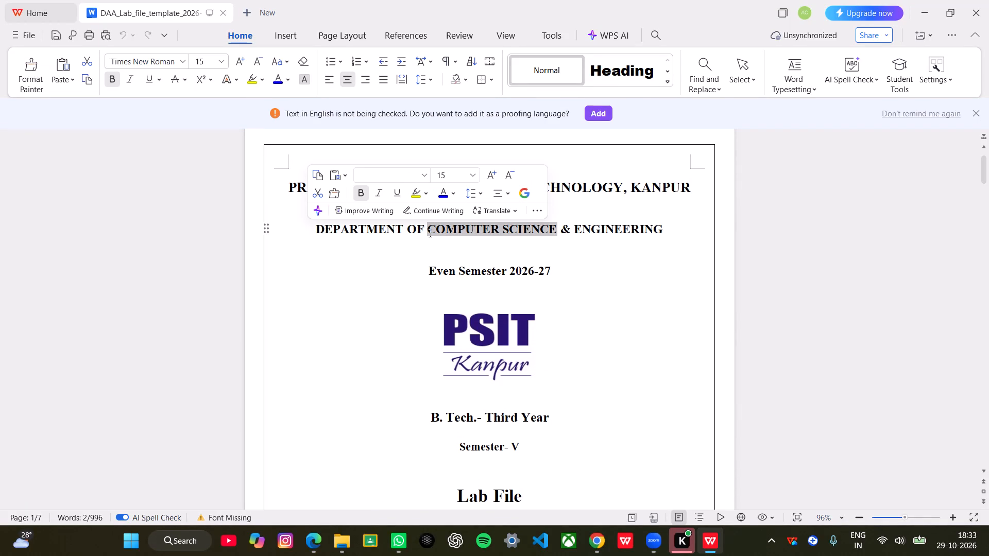
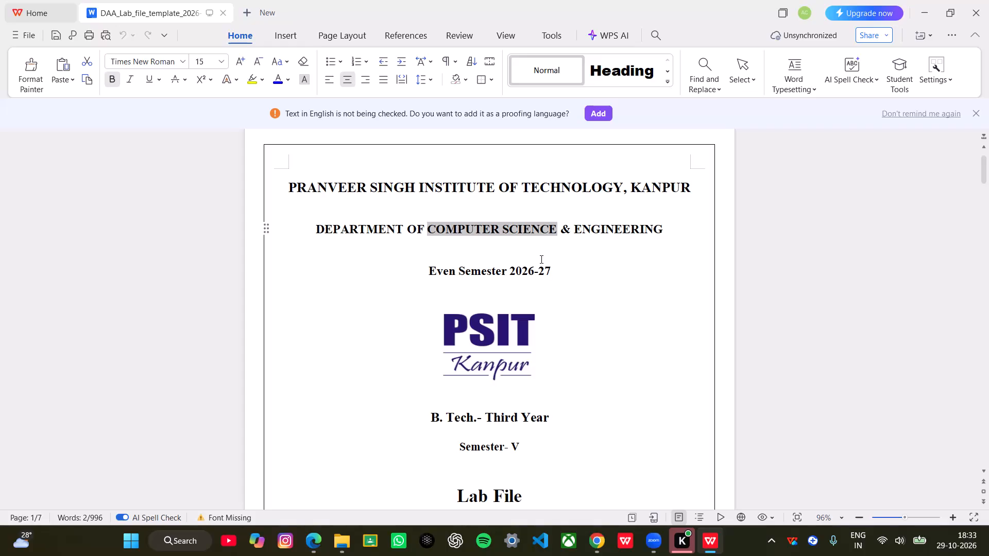
Replace COMPUTER SCIENCE in the cover page's department line with INFORMATION TECHNOLOGY from the clipboard history.
key("super+v")
scroll(783, 432, "down", 1)
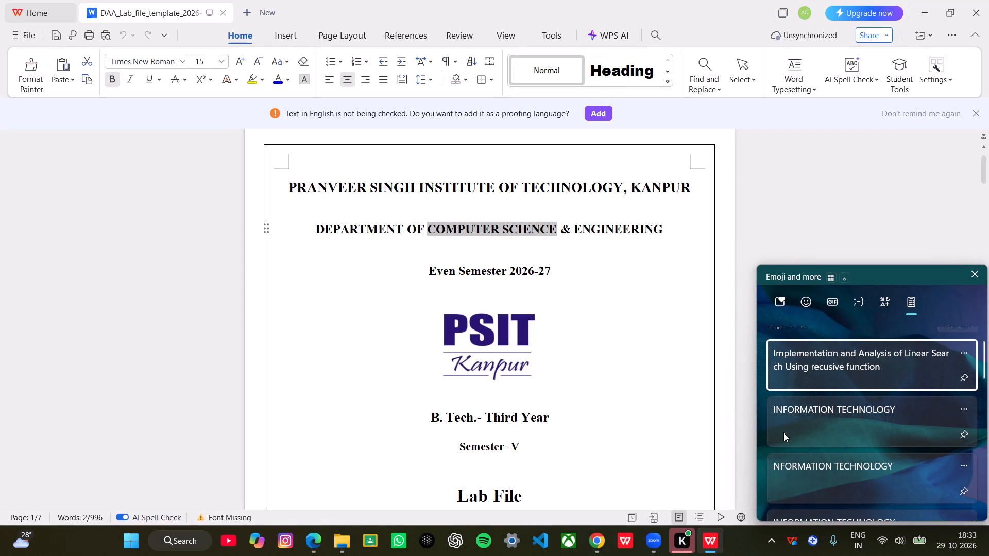
scroll(783, 432, "down", 1)
left_click(780, 406)
key("ctrl+v")
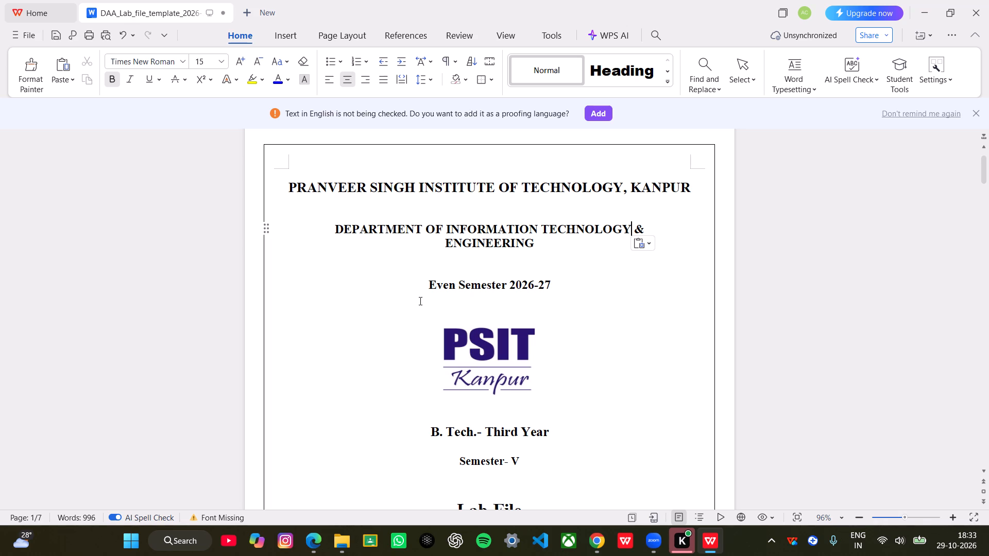
Place the text cursor at the start of the department line, before the word DEPARTMENT, to adjust its layout.
left_click(333, 230)
Change the cover page's department heading from centred to justified alignment.
key("BackSpace")
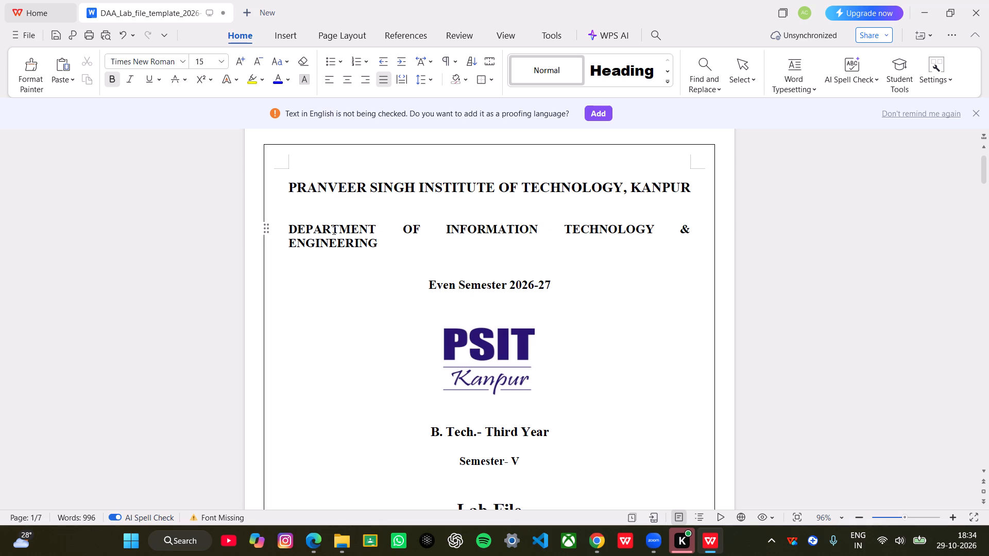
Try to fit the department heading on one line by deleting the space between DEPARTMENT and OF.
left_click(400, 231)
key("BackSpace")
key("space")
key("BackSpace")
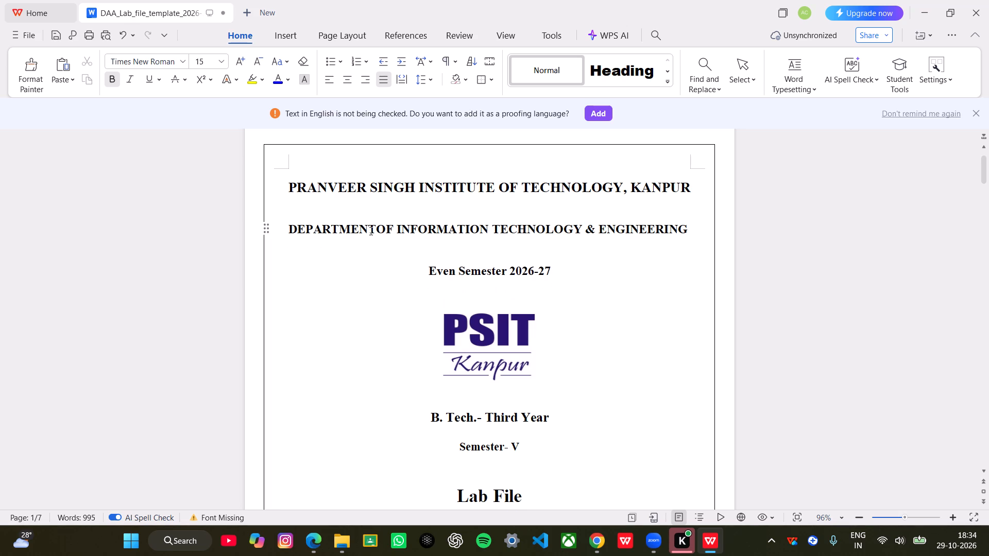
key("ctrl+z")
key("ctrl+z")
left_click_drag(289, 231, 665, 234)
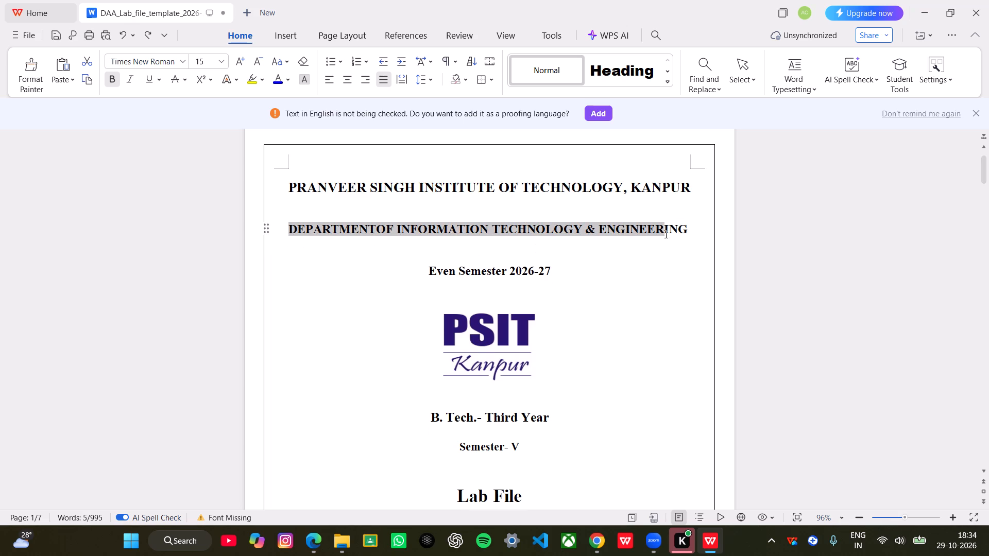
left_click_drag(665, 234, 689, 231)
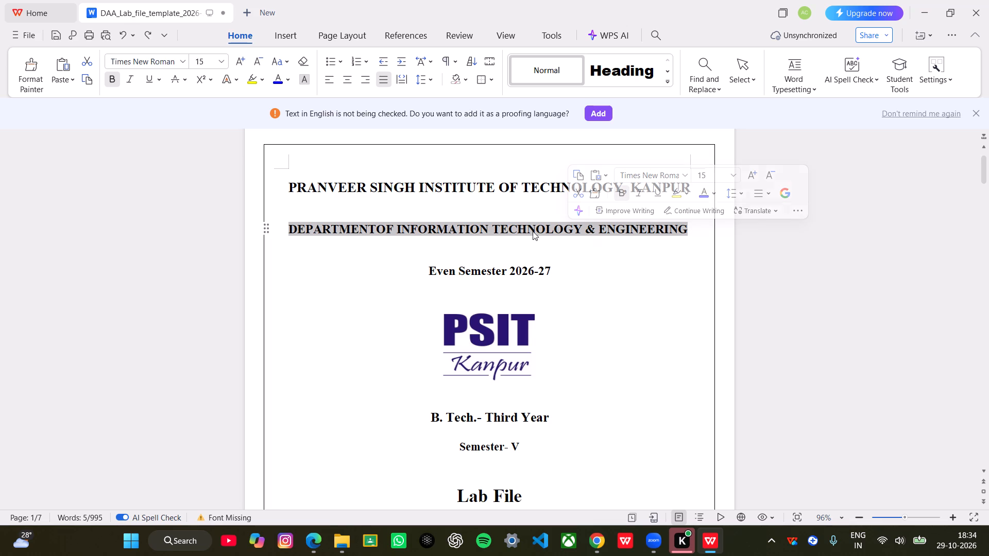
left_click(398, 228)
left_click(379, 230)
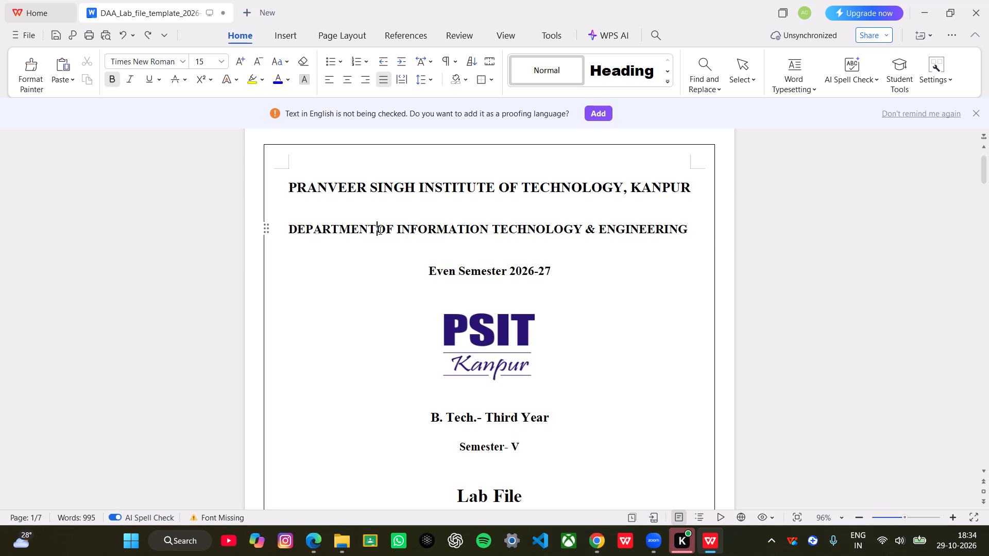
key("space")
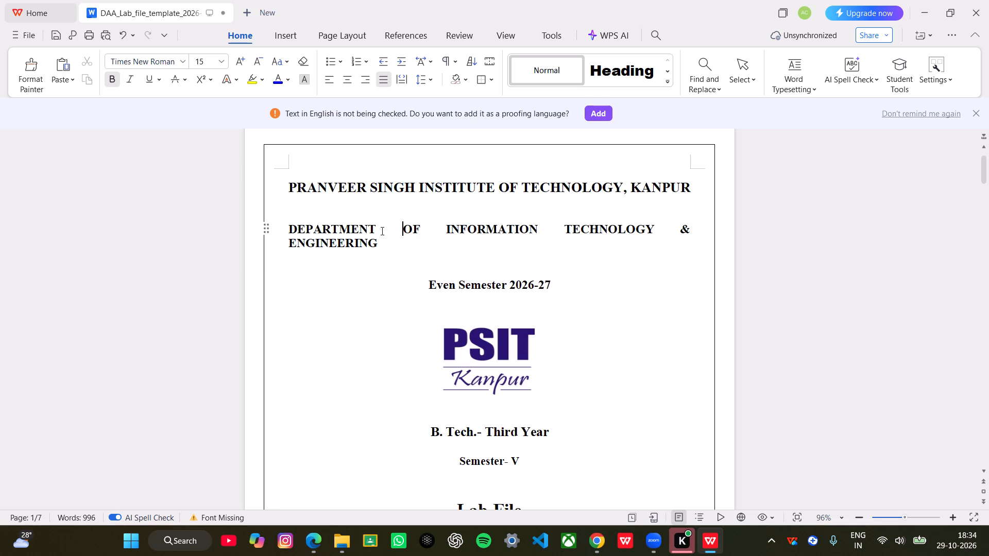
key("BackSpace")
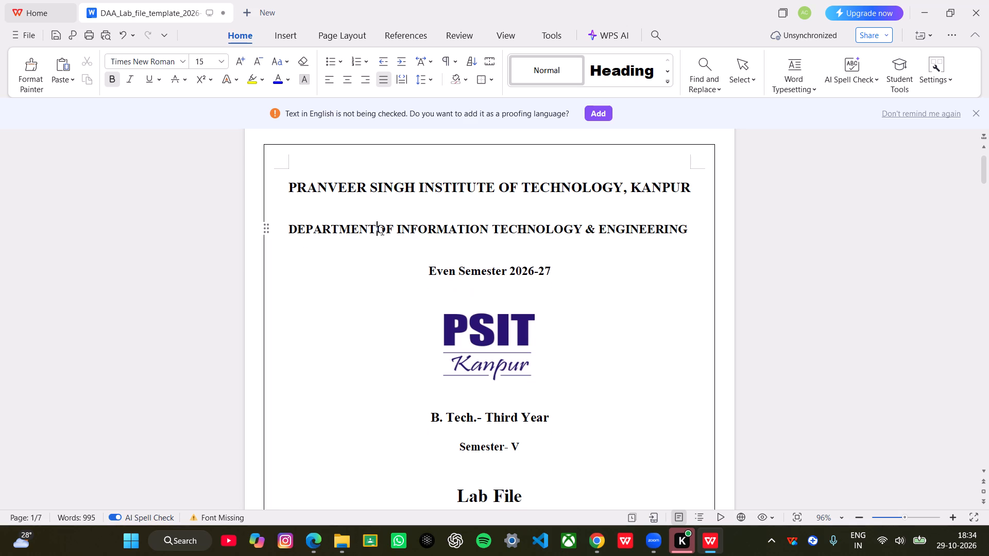
Add English as a proofing language for the document.
scroll(381, 231, "down", 1)
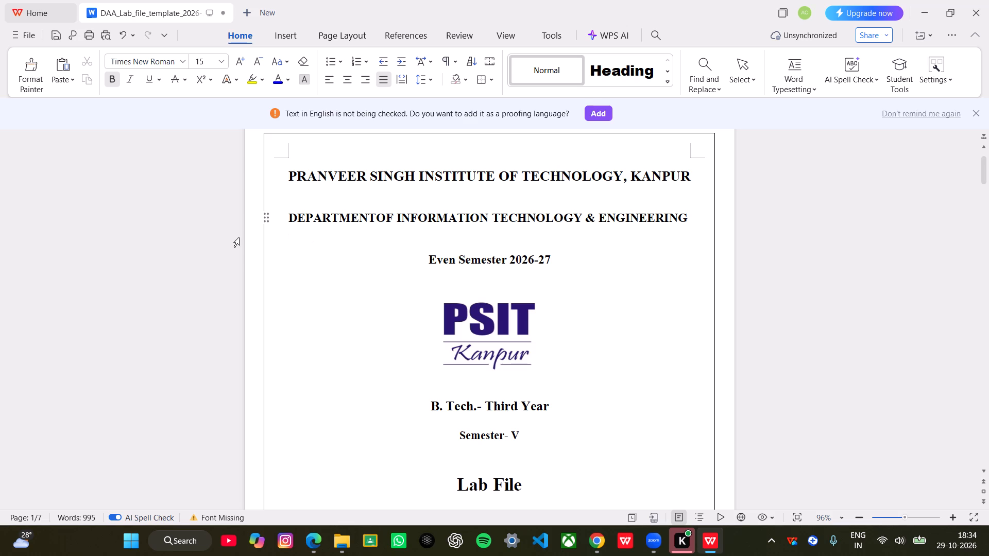
scroll(334, 234, "down", 1)
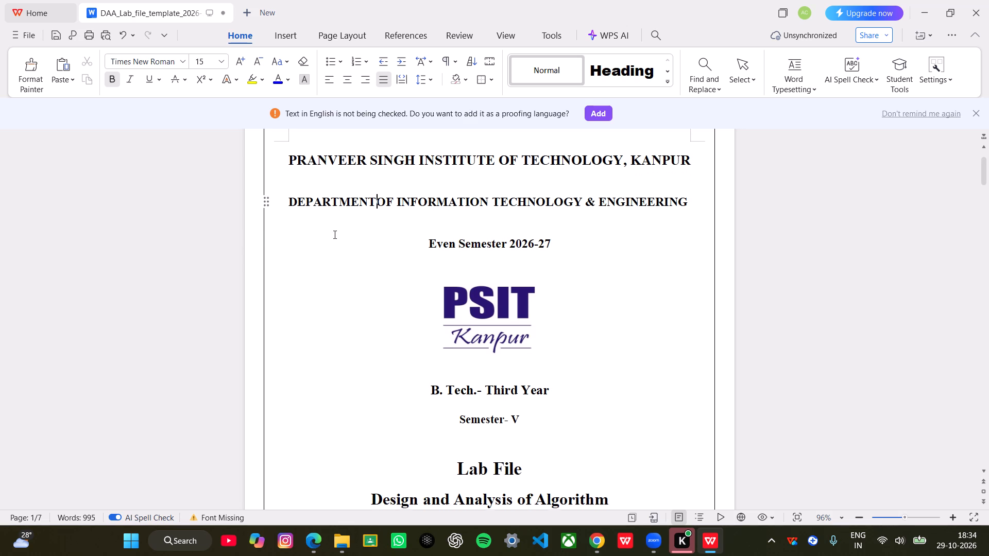
scroll(334, 234, "down", 1)
left_click(601, 116)
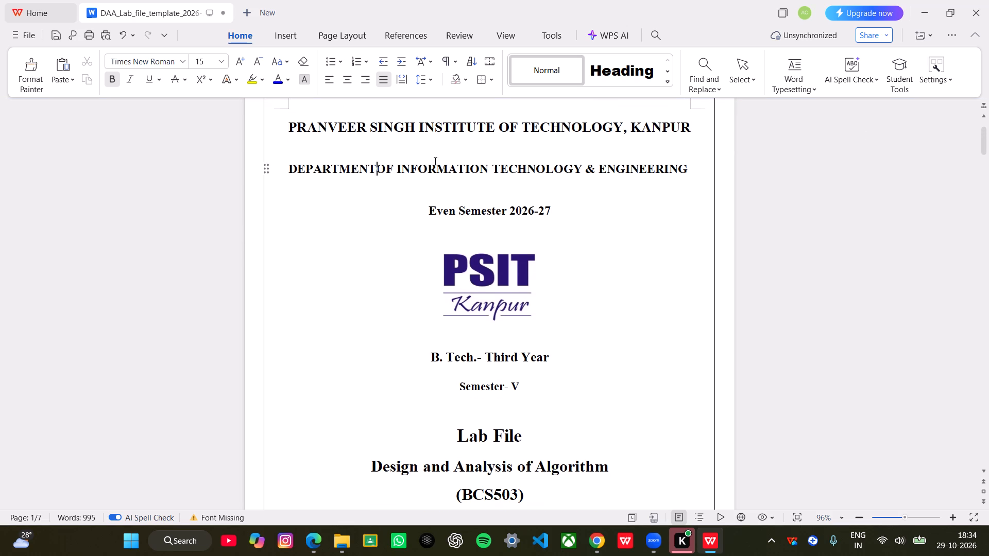
Remove the spaces on both sides of the "&" in the cover page's department heading.
key("space")
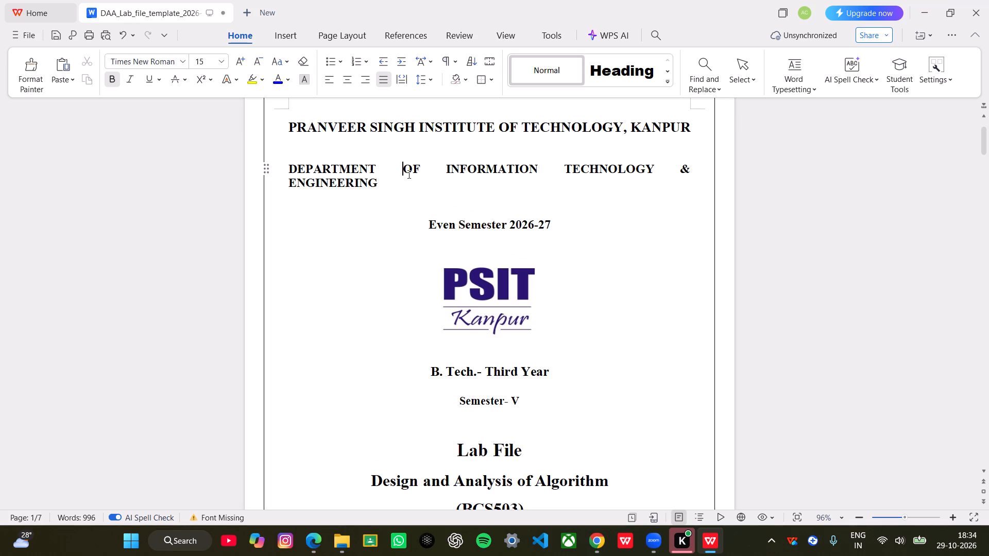
key("BackSpace")
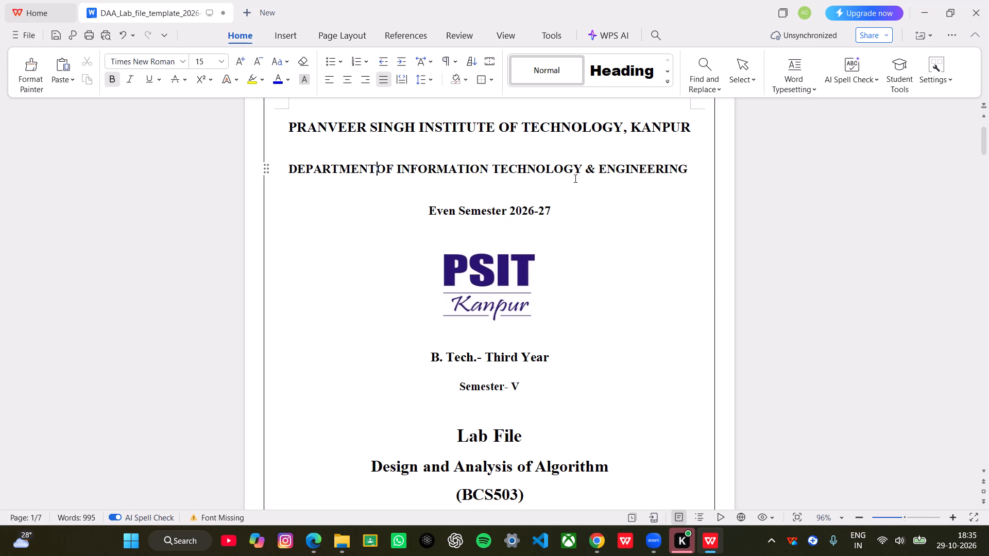
left_click(586, 168)
key("BackSpace")
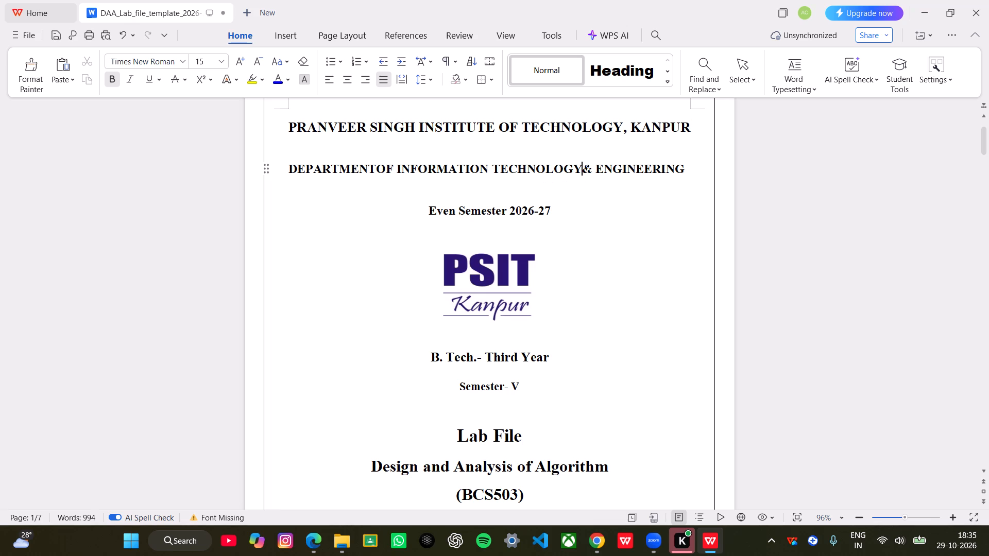
left_click(596, 169)
key("BackSpace")
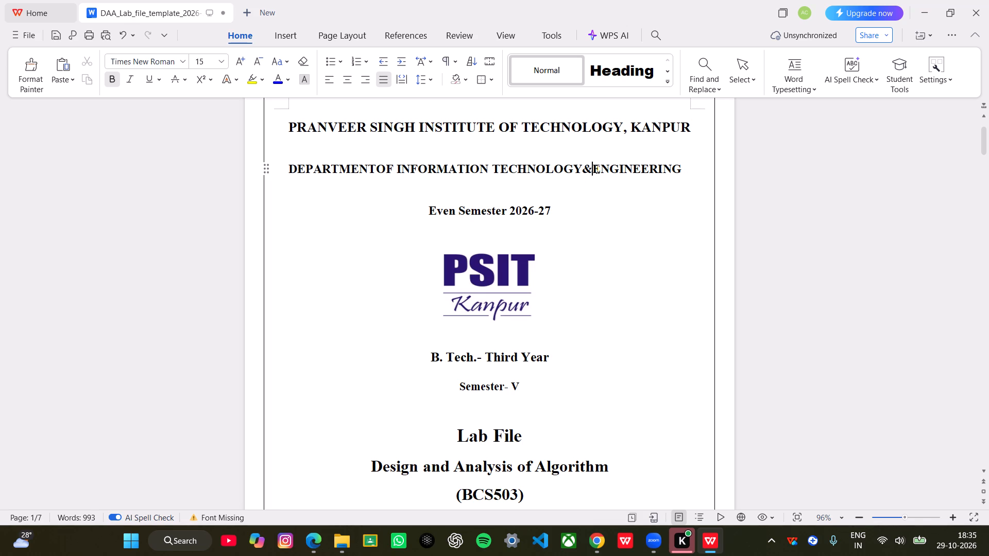
Insert a space between DEPARTMENT and OF and an extra space before INFORMATION in the department heading, keeping it on one line.
left_click(374, 168)
key("space")
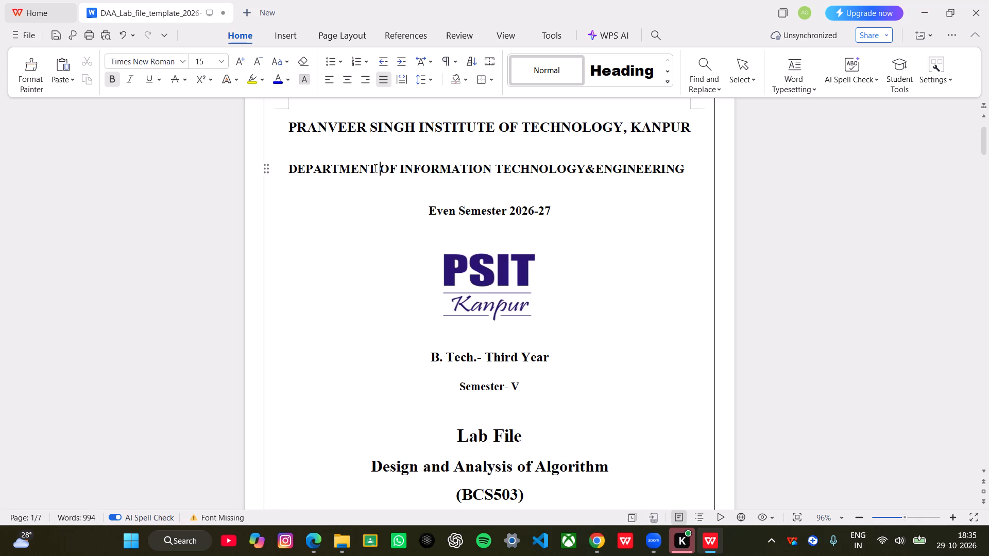
left_click(398, 169)
key("space")
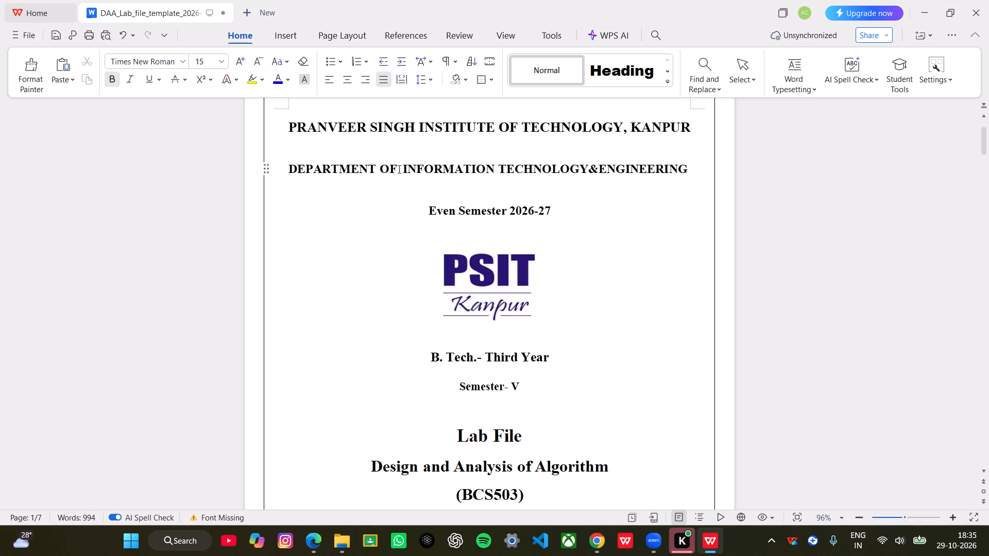
left_click(500, 169)
key("space")
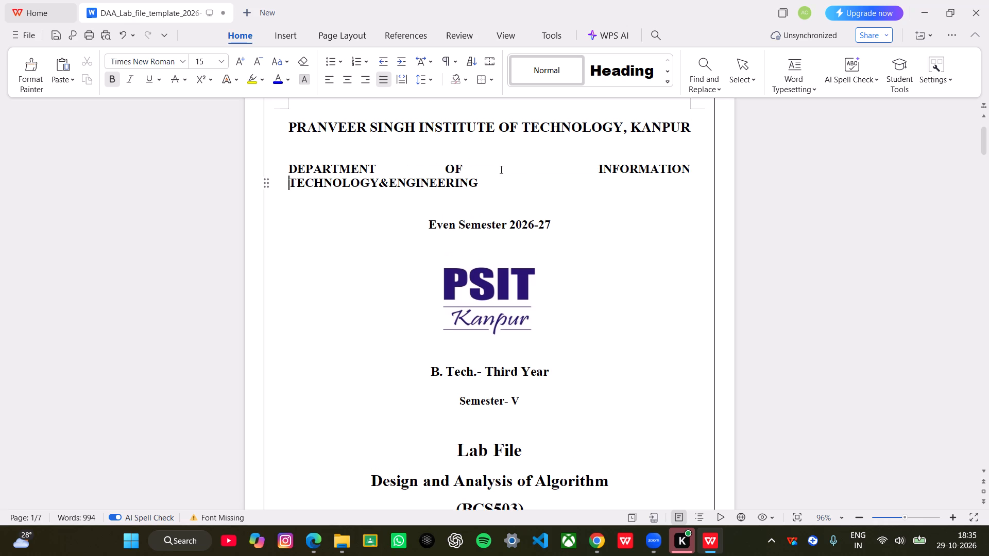
key("BackSpace")
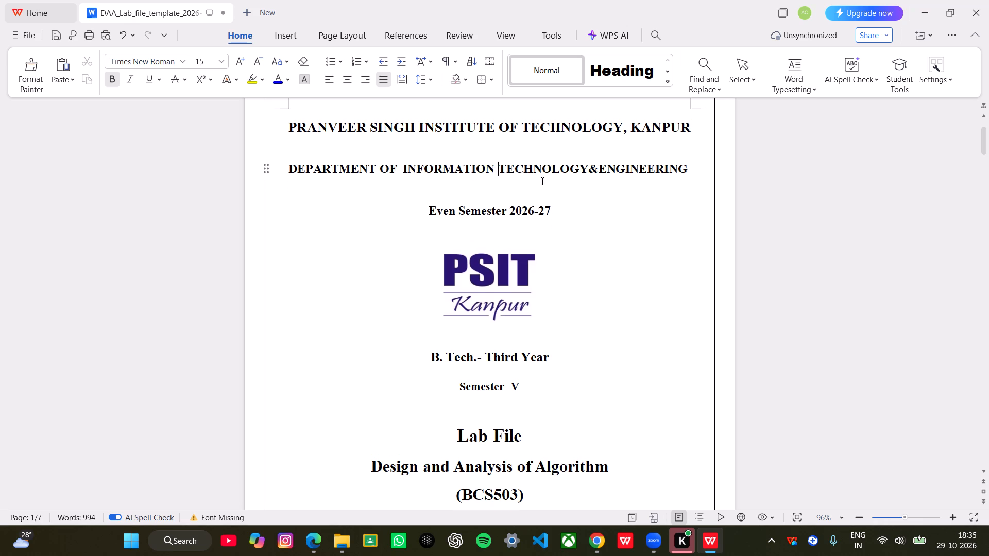
left_click(546, 185)
Paste the copied title "Implementation and Analysis of Linear Search Using recusive function" into the Lab Experiment cell of row 1 in the INDEX table.
scroll(546, 185, "down", 1)
scroll(546, 185, "right", 1)
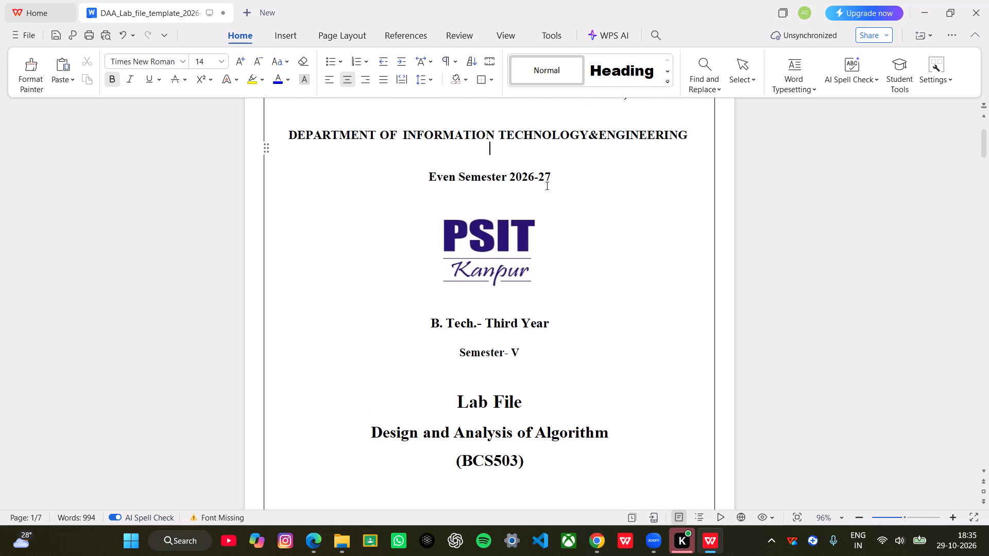
scroll(546, 185, "right", 1)
scroll(546, 185, "down", 1)
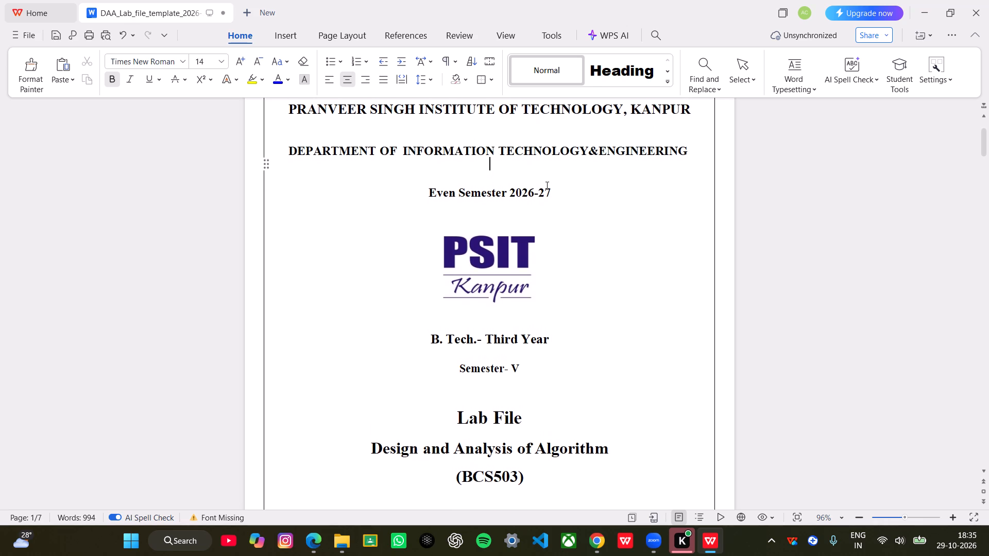
scroll(546, 185, "down", 2)
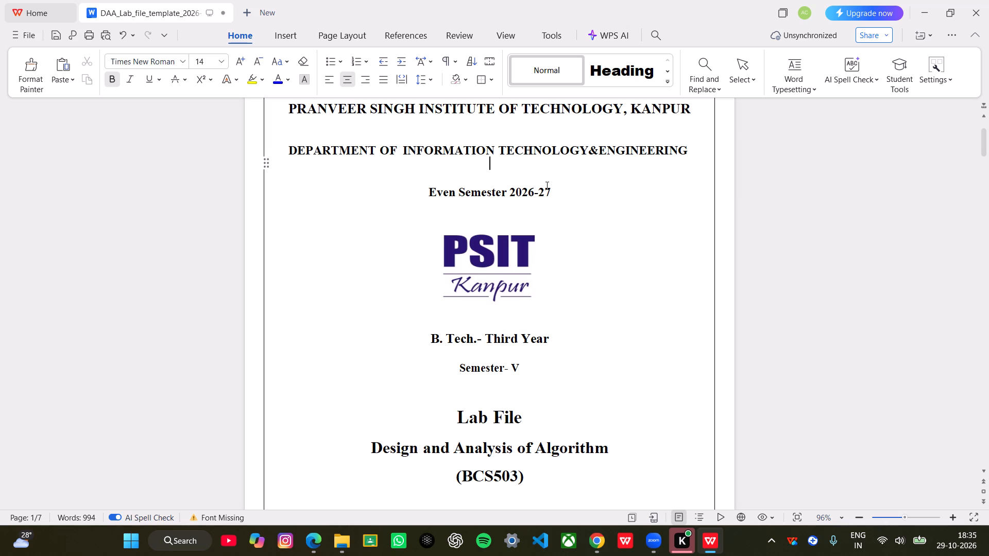
scroll(546, 185, "down", 8)
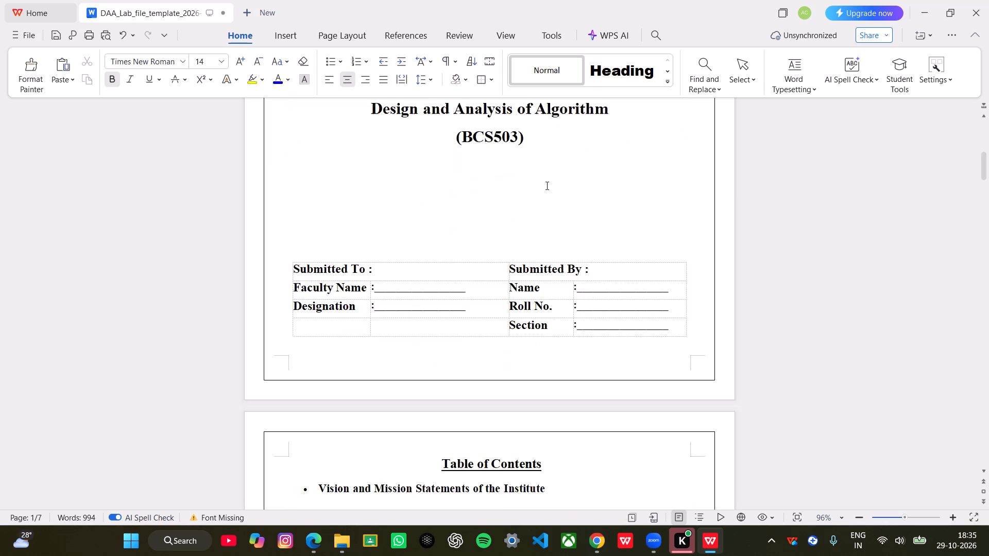
scroll(546, 185, "down", 10)
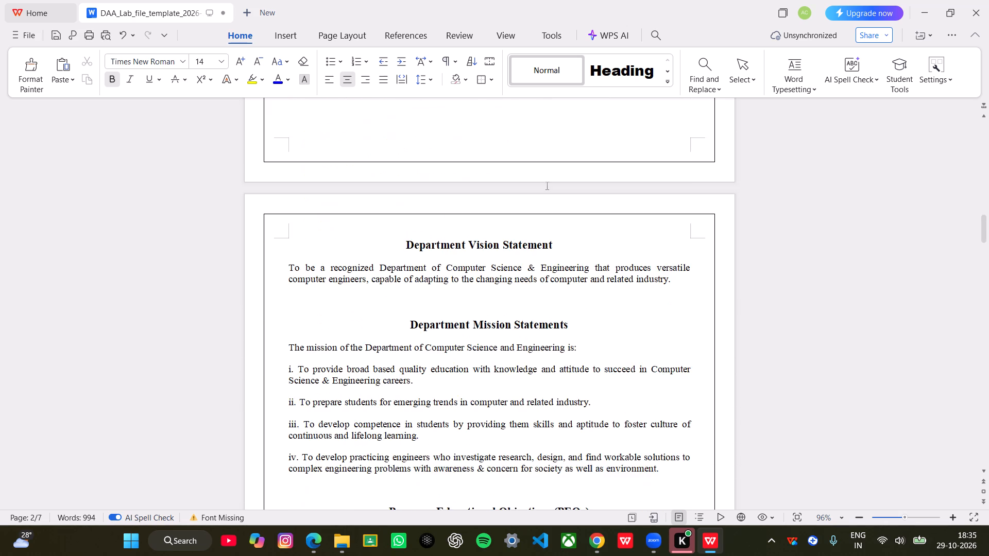
scroll(546, 185, "down", 10)
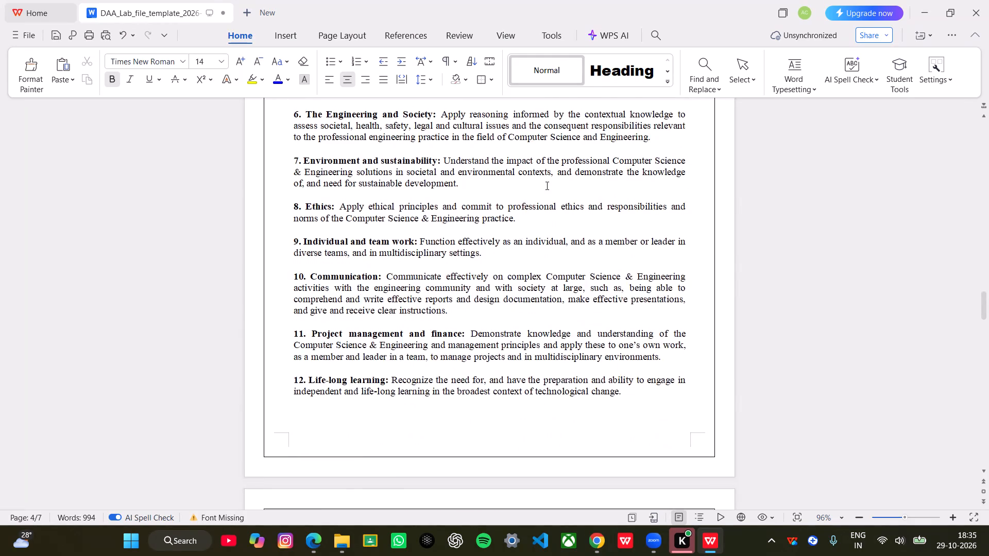
scroll(546, 185, "down", 6)
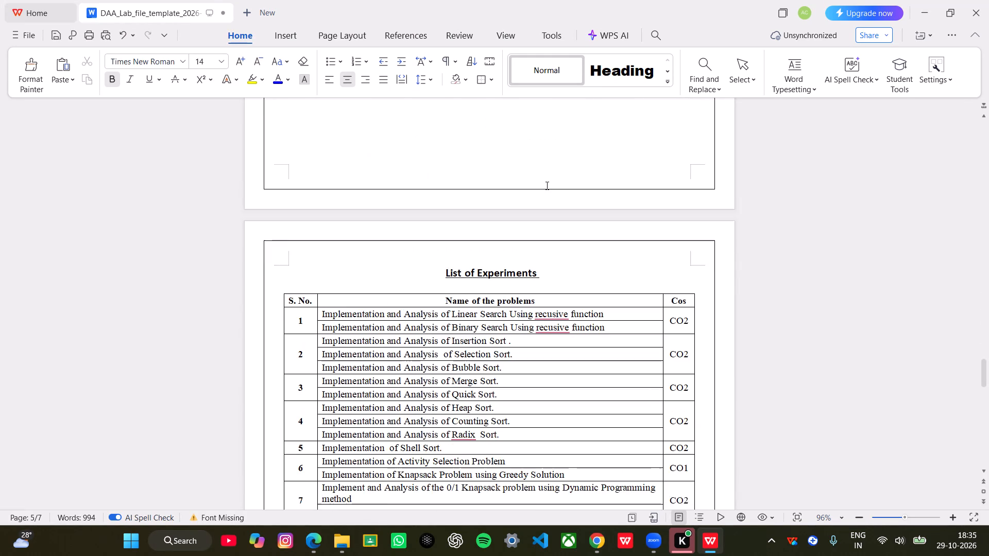
scroll(546, 185, "down", 2)
scroll(546, 185, "up", 1)
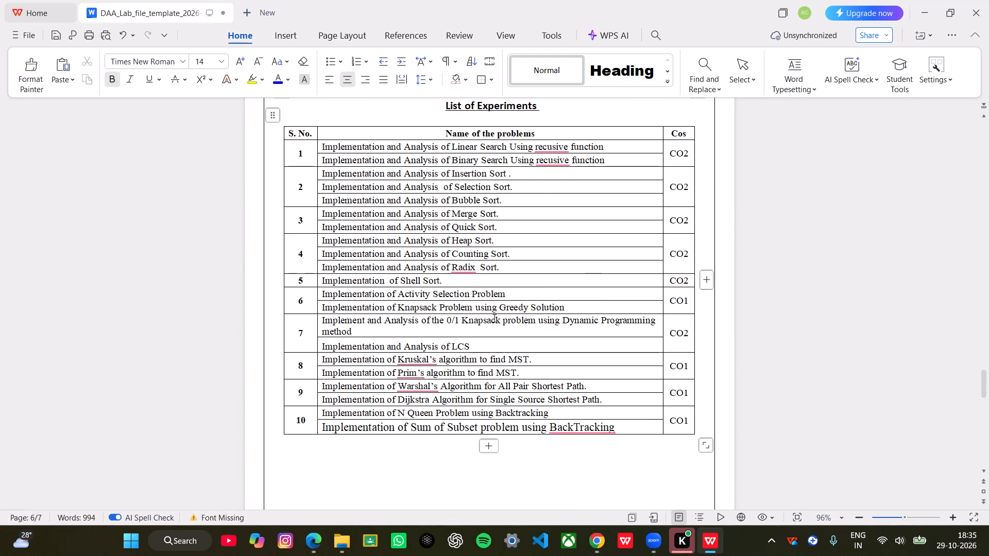
scroll(493, 318, "down", 6)
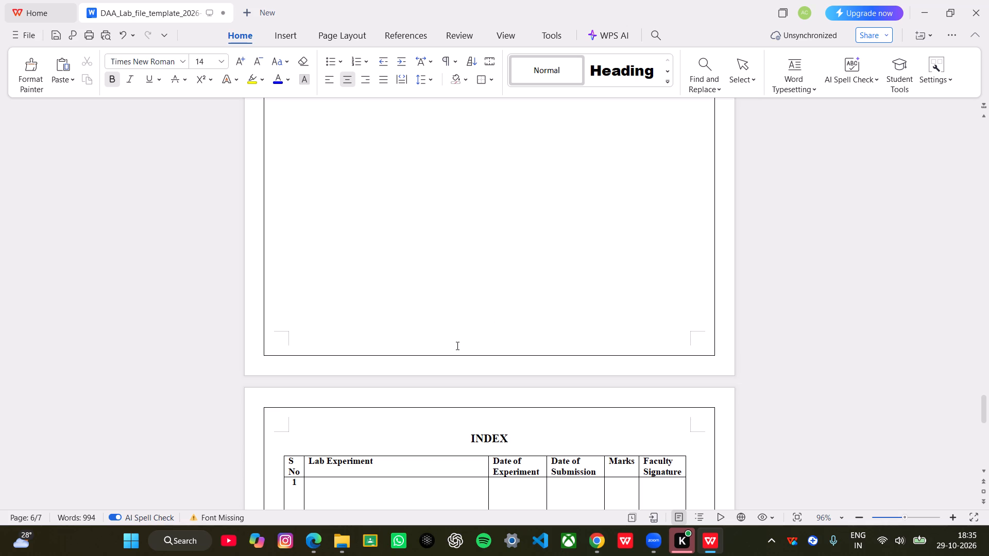
scroll(456, 345, "down", 1)
left_click(309, 388)
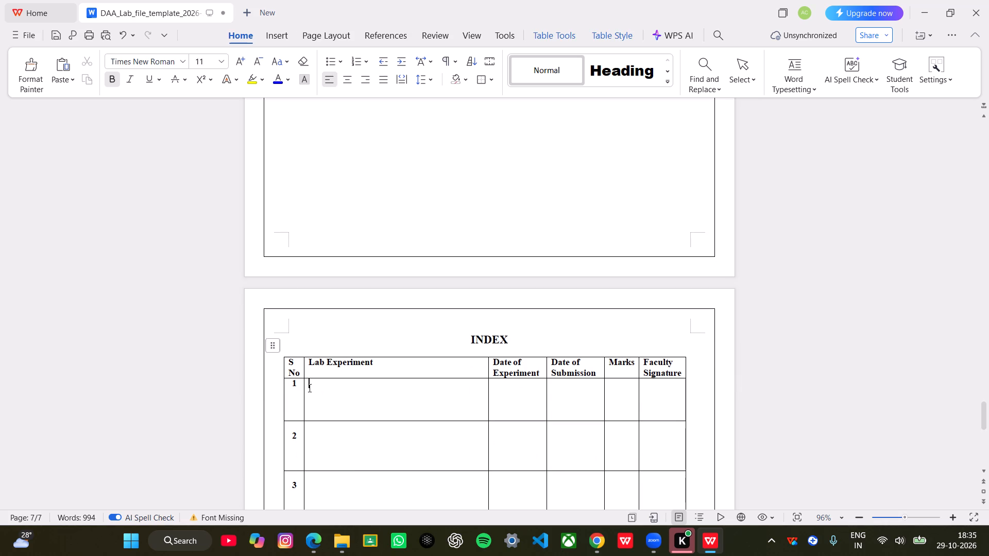
key("super+v")
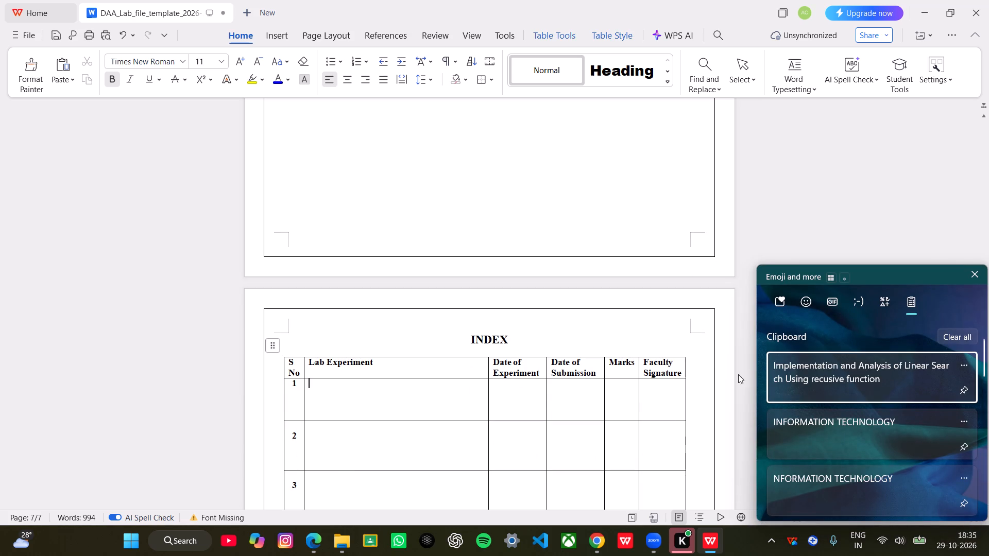
left_click(776, 375)
key("ctrl+v")
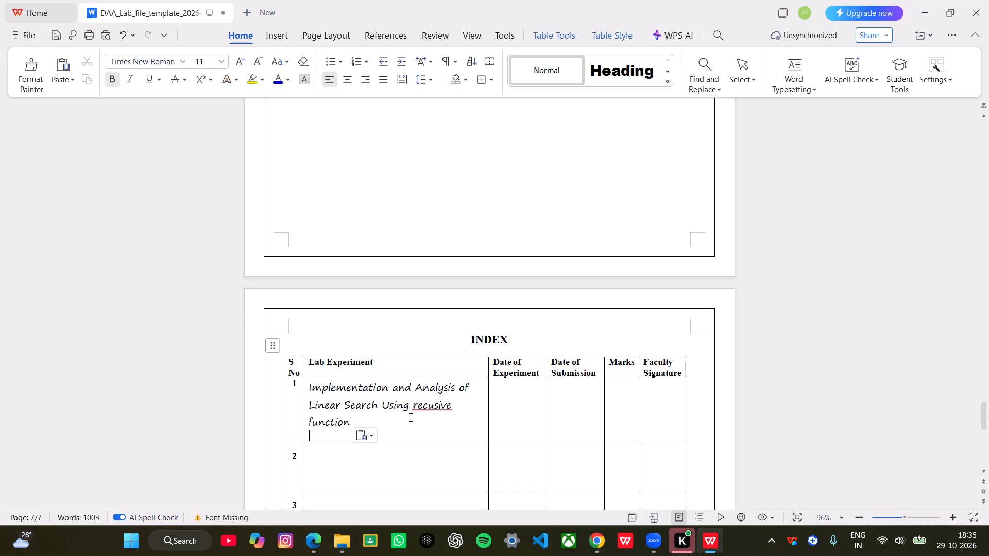
Change the font of the Linear Search title in row 1 of the INDEX table to Times New Roman.
left_click_drag(351, 423, 324, 394)
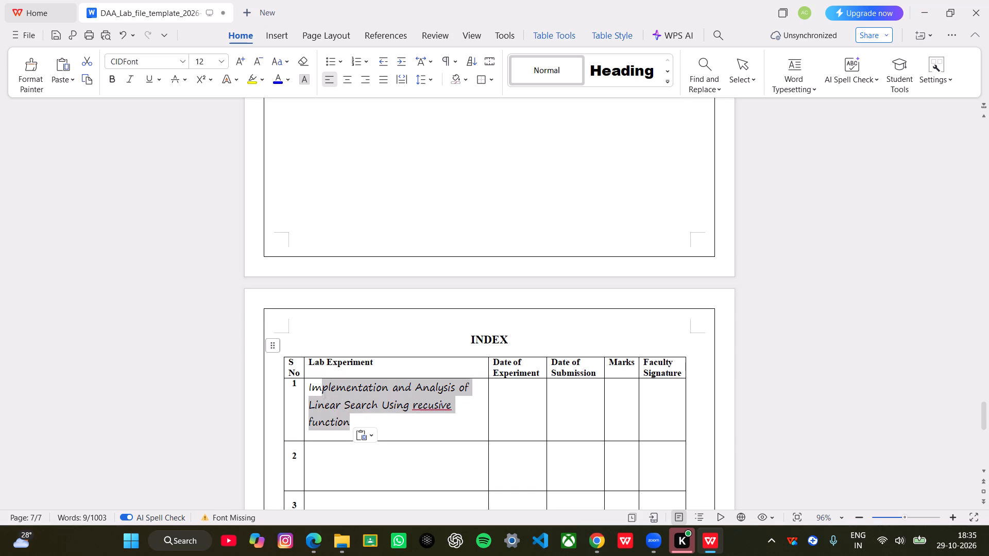
left_click_drag(324, 394, 309, 390)
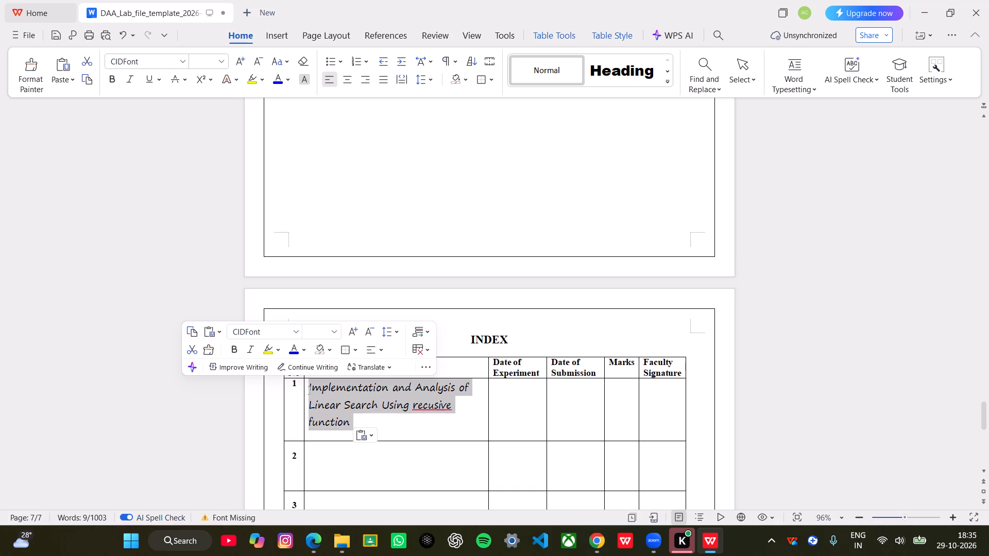
left_click(294, 336)
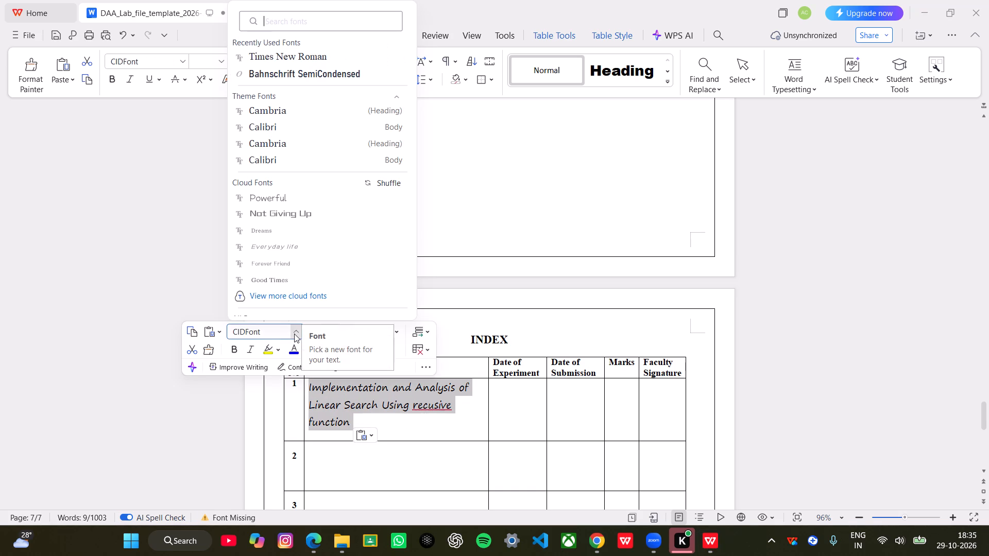
left_click(281, 60)
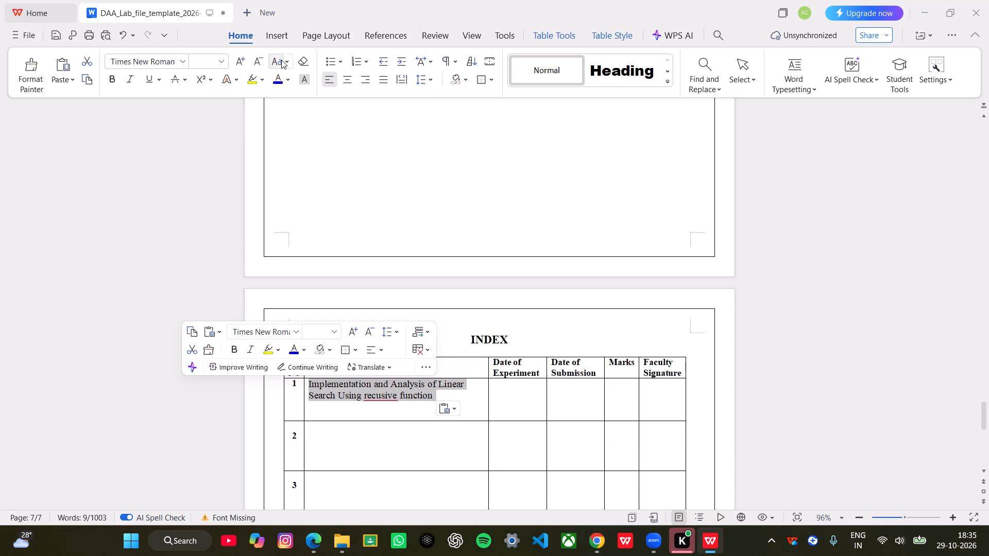
left_click(213, 166)
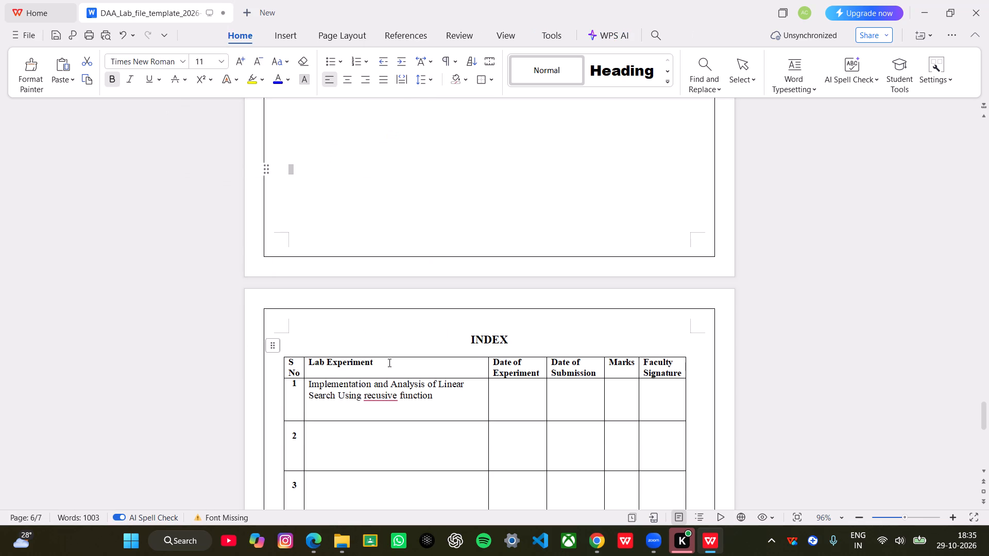
Copy "Implementation and Analysis of Binary Search Using recusive function" from the List of Experiments onto a new line below the Linear Search title in INDEX row 1.
left_click(434, 396)
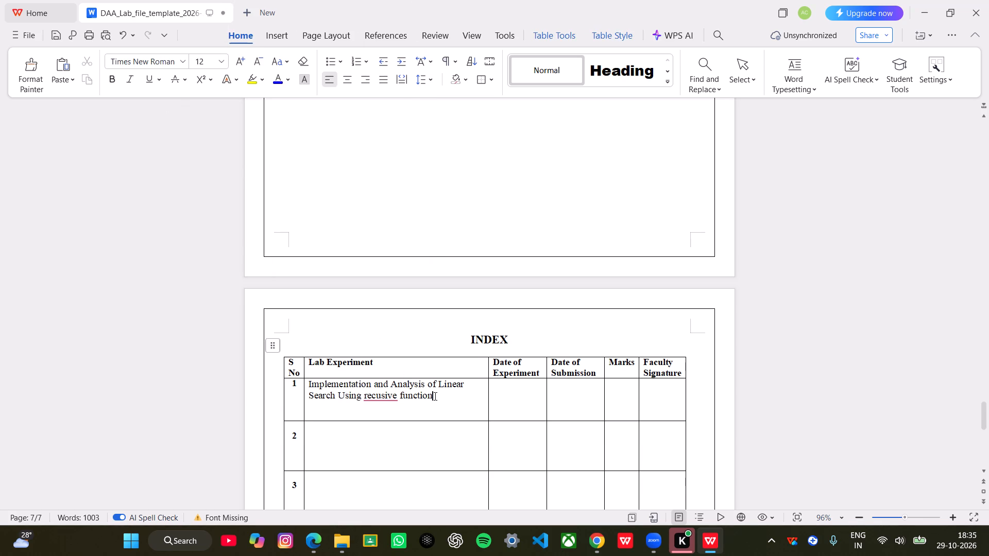
key("Return")
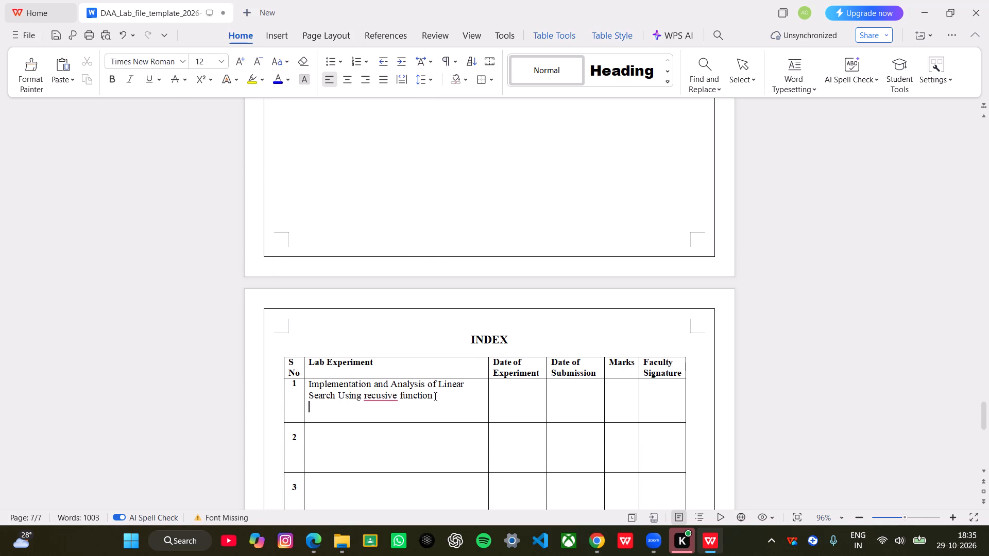
scroll(456, 271, "up", 5)
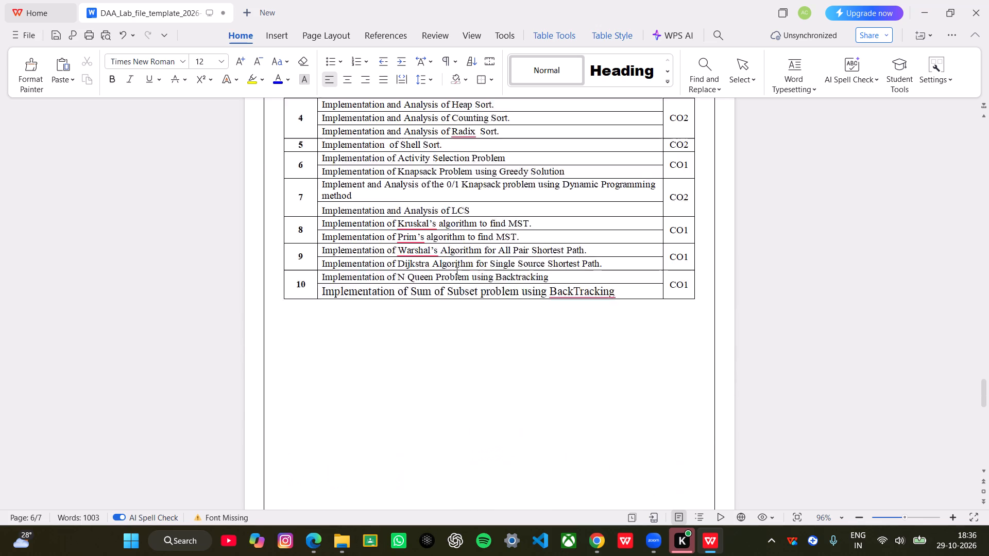
scroll(456, 271, "up", 3)
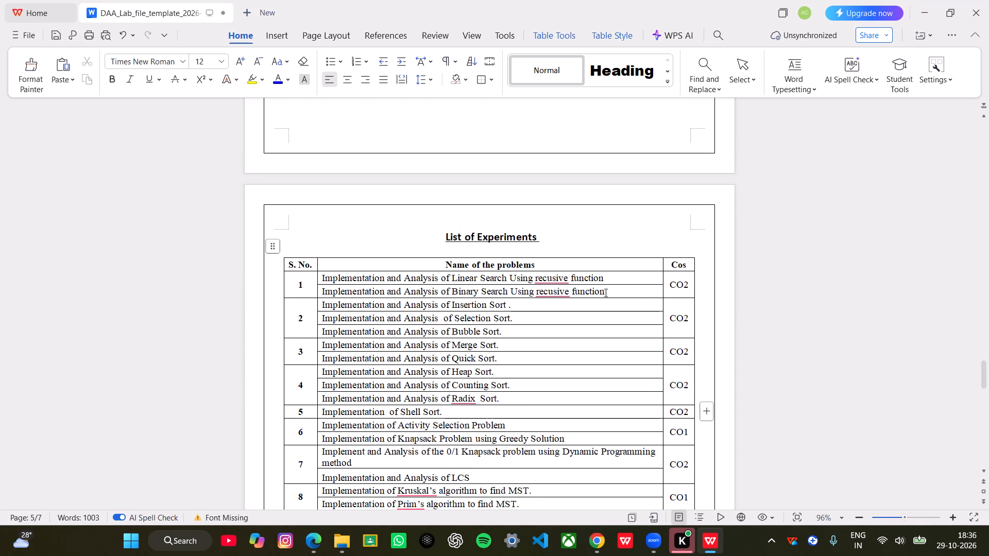
left_click_drag(605, 292, 323, 291)
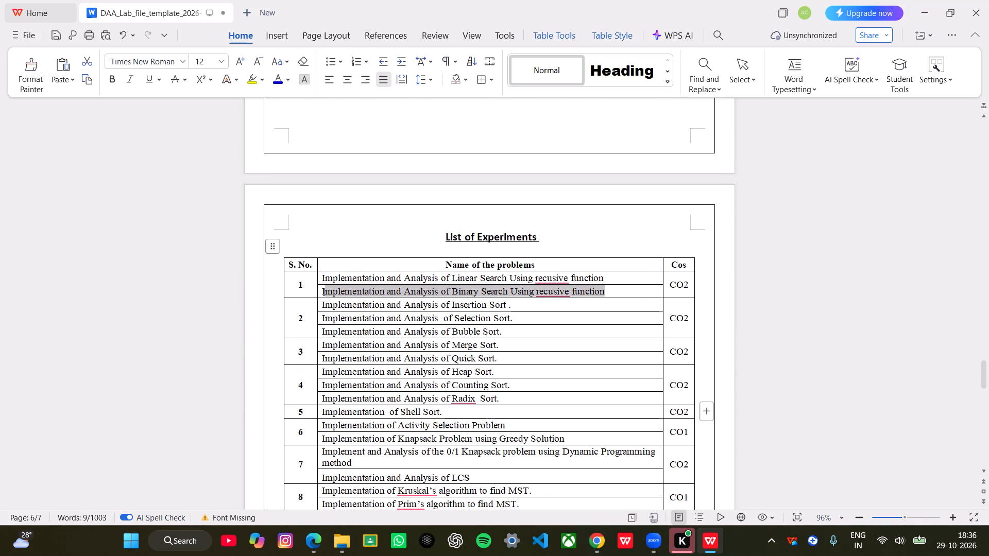
left_click_drag(323, 291, 317, 291)
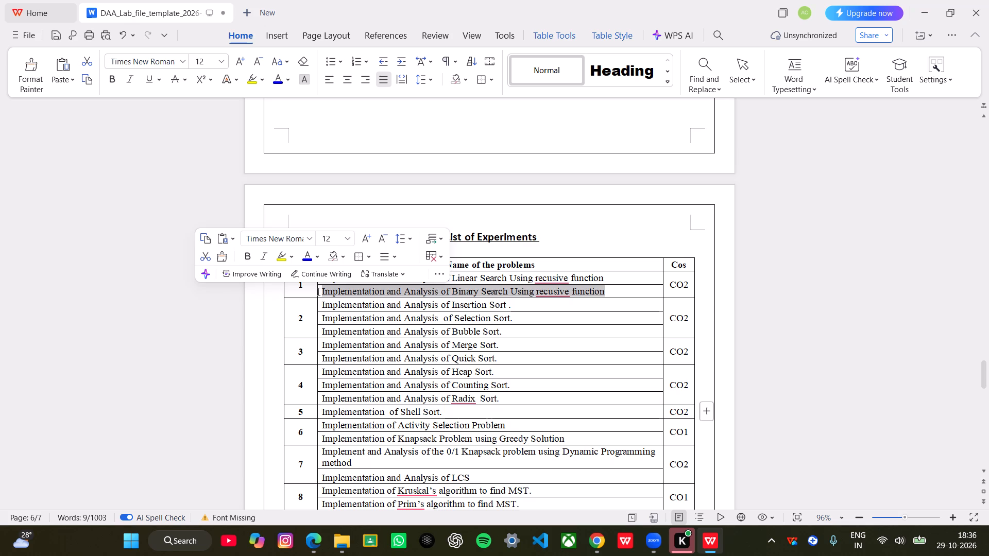
key("ctrl+c")
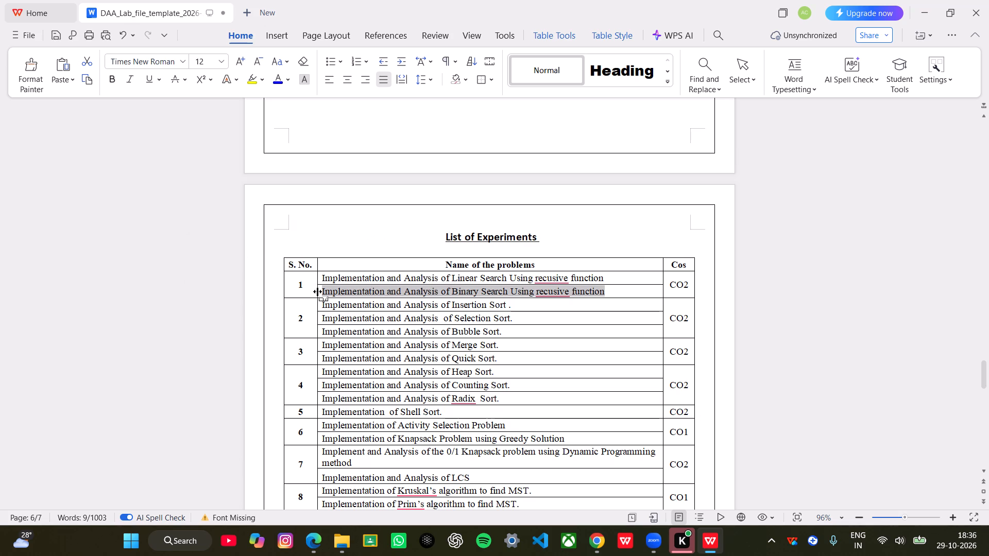
scroll(317, 291, "down", 5)
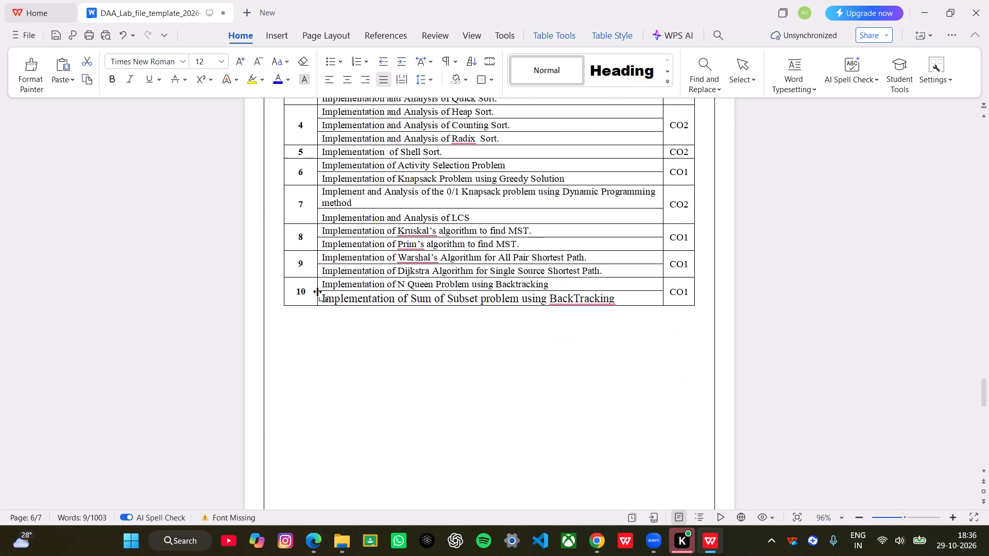
scroll(396, 381, "down", 5)
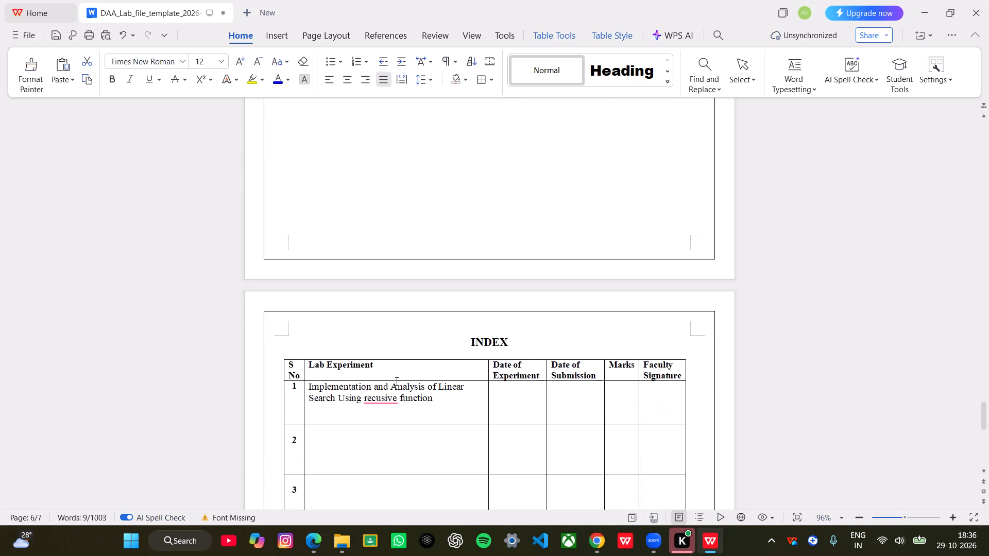
left_click(309, 405)
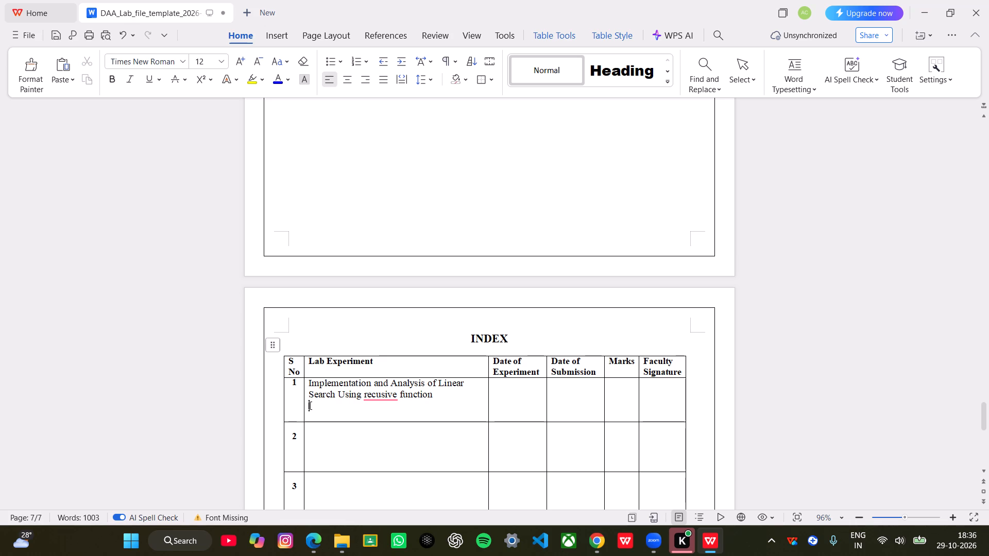
key("ctrl+v")
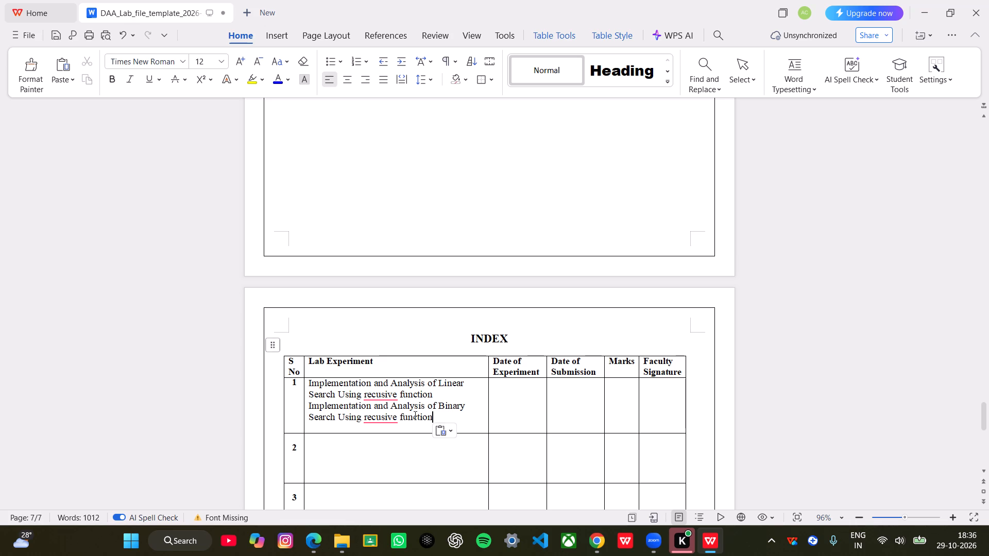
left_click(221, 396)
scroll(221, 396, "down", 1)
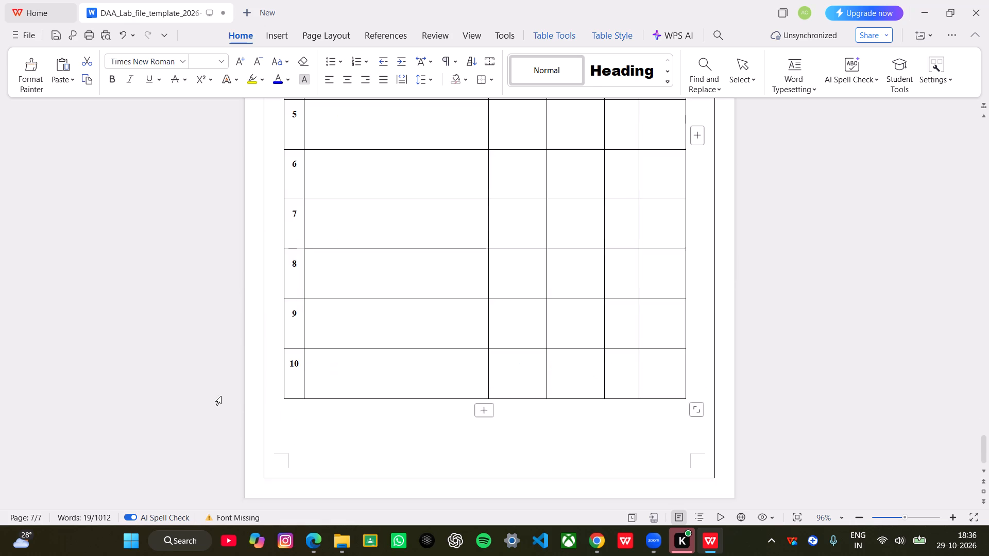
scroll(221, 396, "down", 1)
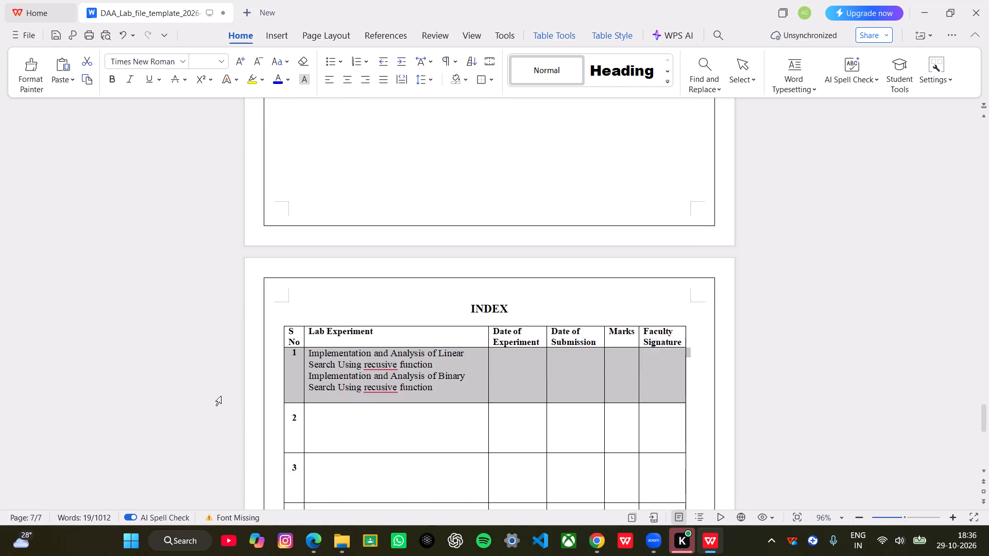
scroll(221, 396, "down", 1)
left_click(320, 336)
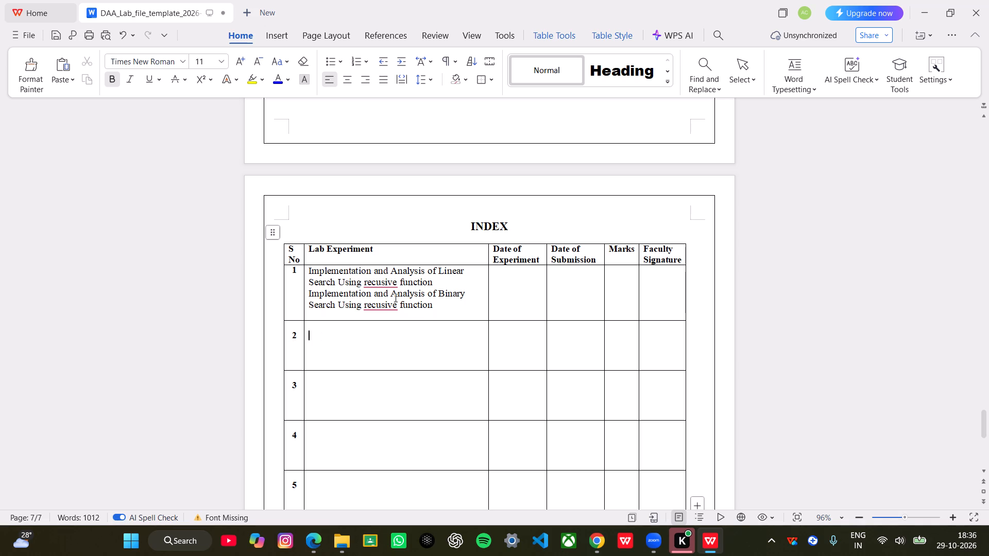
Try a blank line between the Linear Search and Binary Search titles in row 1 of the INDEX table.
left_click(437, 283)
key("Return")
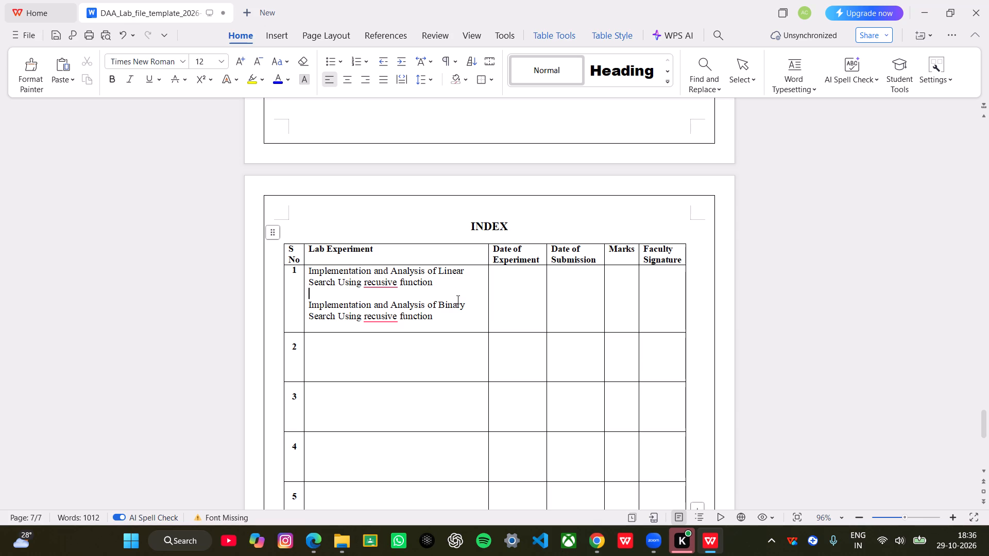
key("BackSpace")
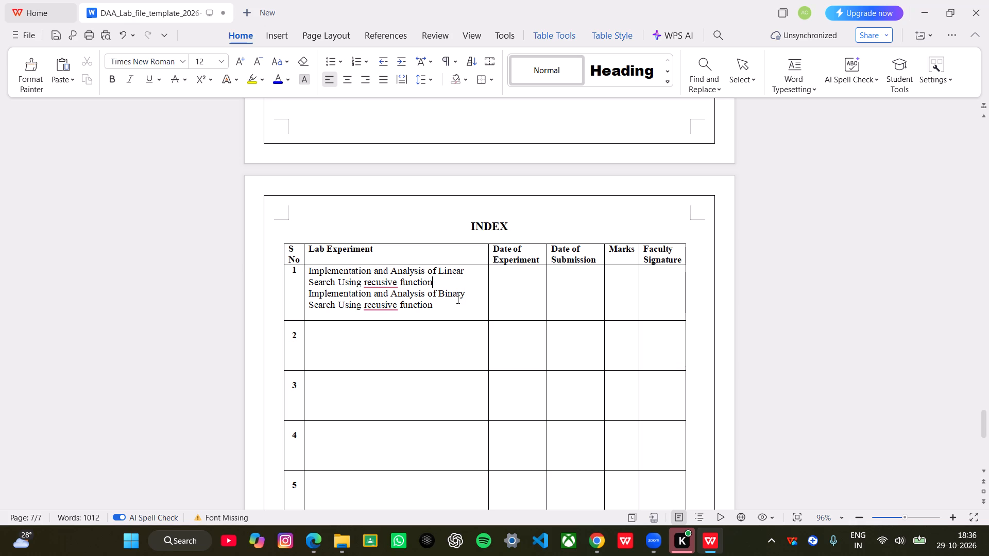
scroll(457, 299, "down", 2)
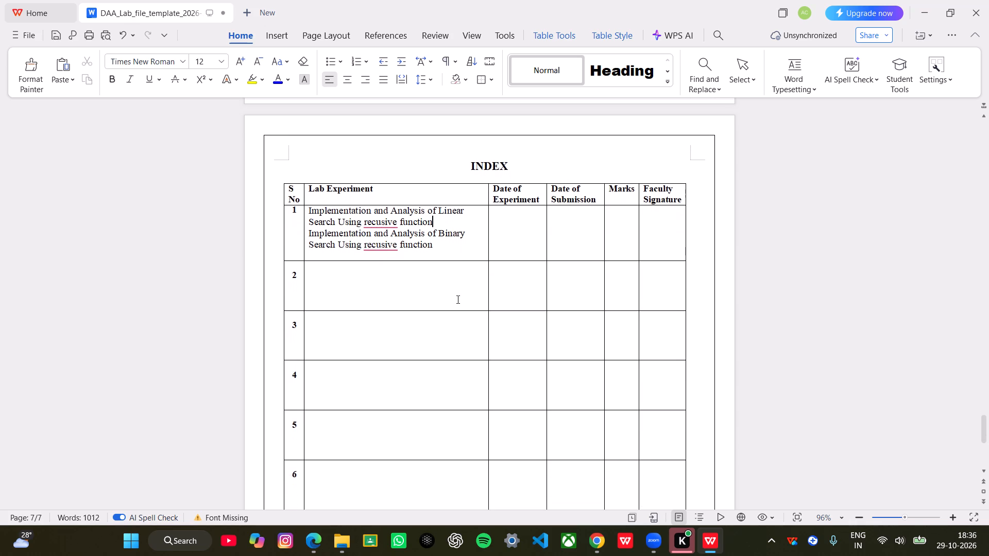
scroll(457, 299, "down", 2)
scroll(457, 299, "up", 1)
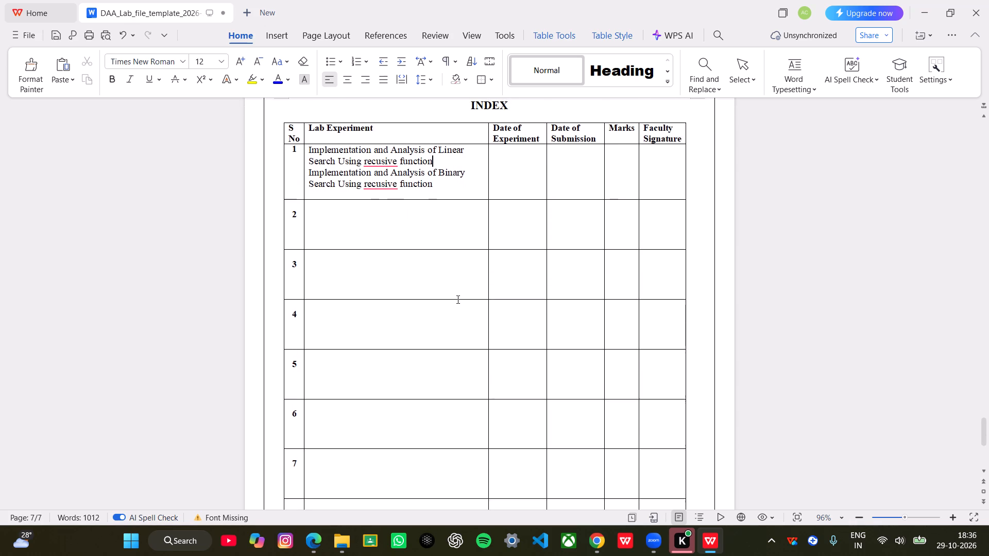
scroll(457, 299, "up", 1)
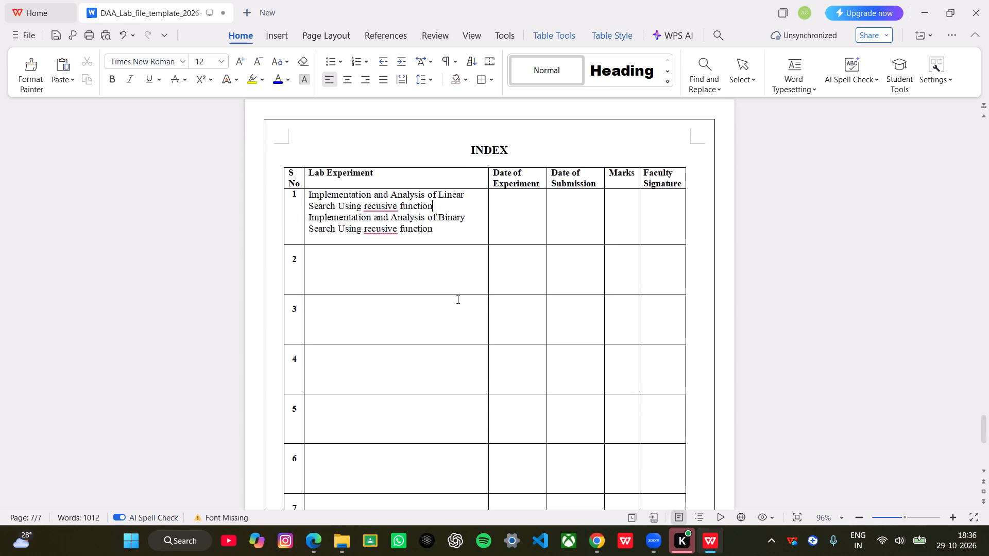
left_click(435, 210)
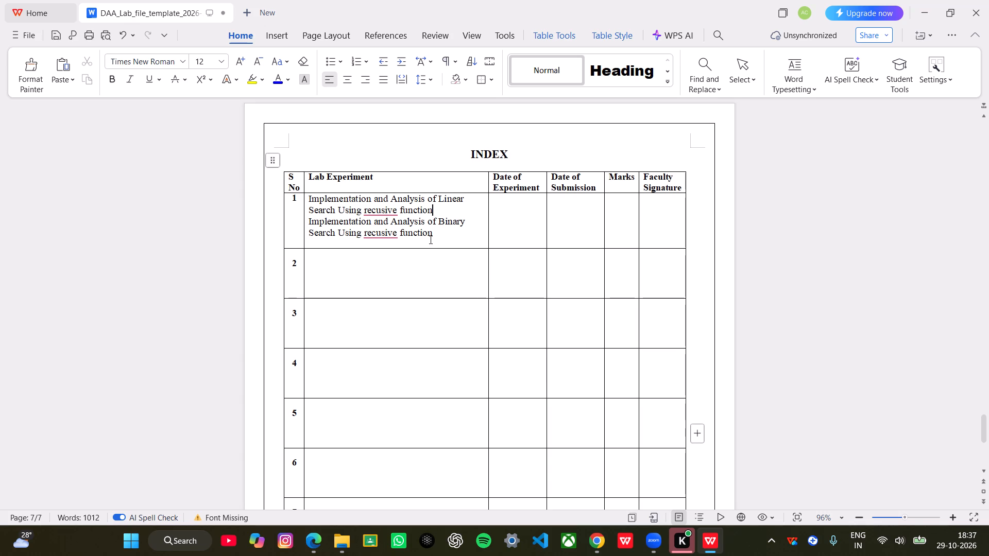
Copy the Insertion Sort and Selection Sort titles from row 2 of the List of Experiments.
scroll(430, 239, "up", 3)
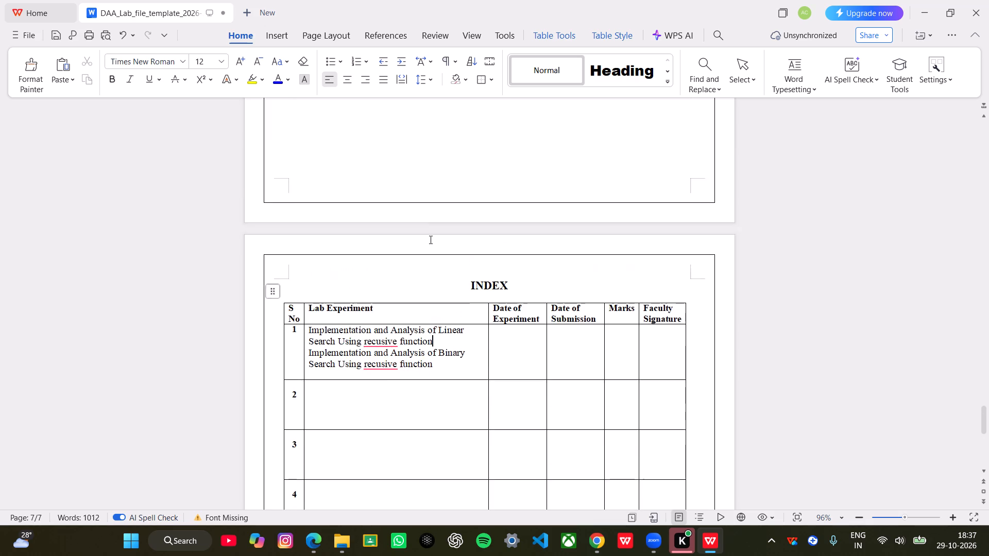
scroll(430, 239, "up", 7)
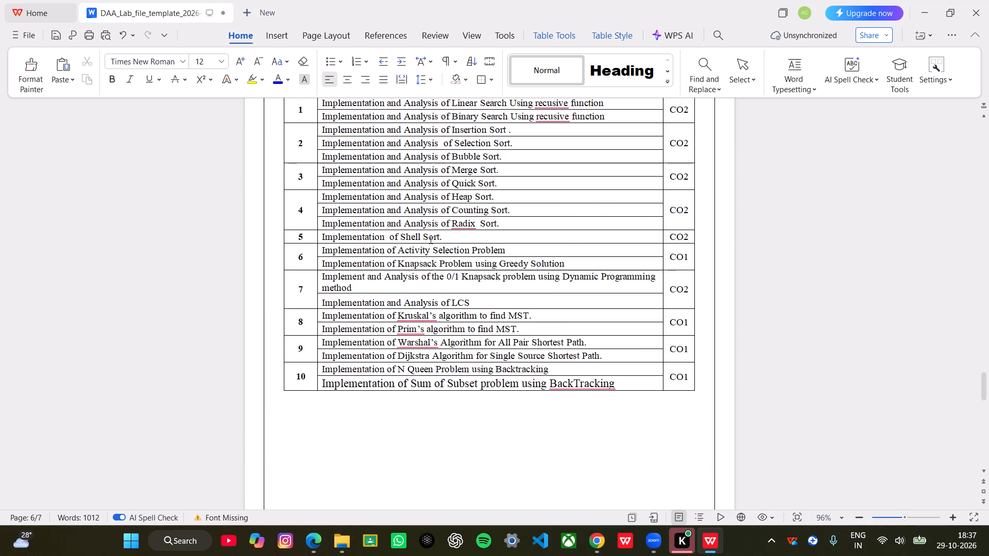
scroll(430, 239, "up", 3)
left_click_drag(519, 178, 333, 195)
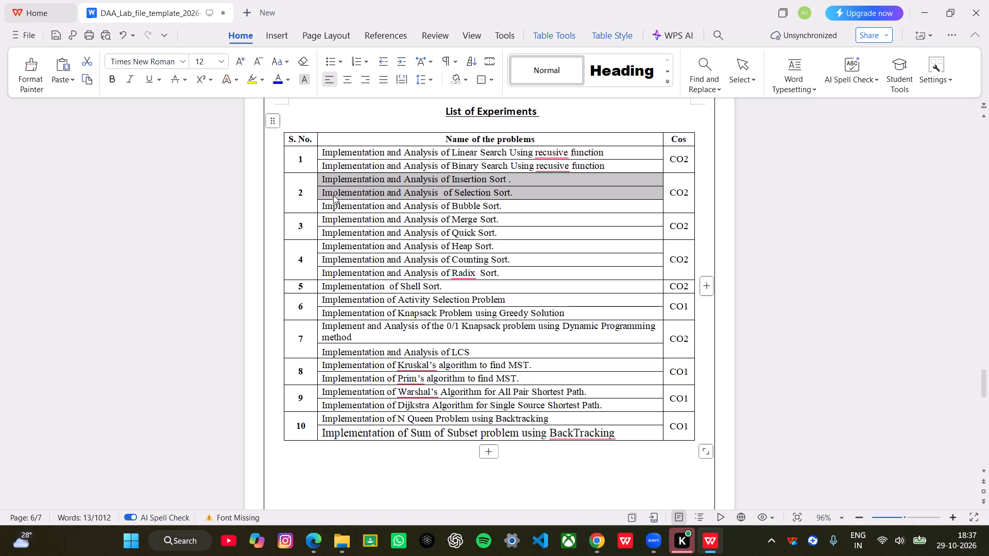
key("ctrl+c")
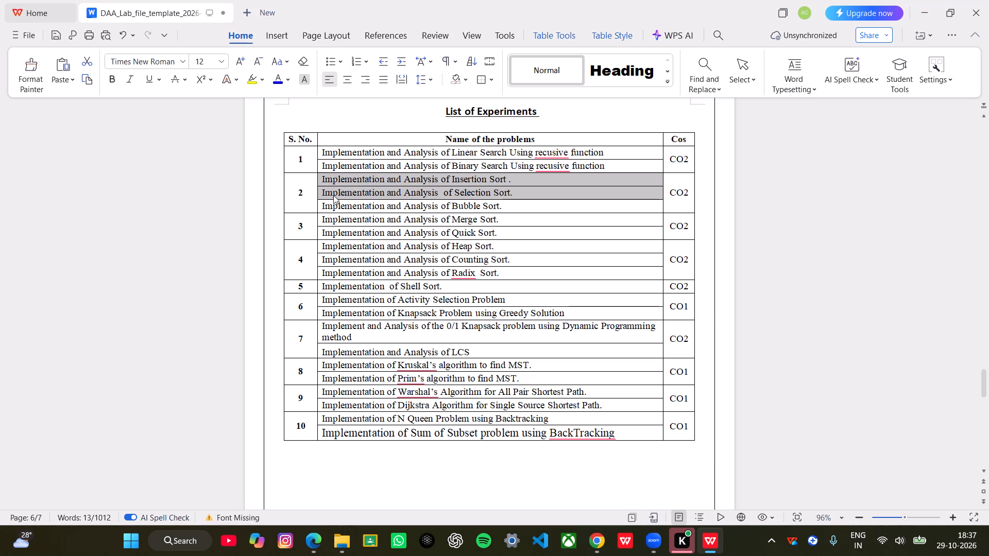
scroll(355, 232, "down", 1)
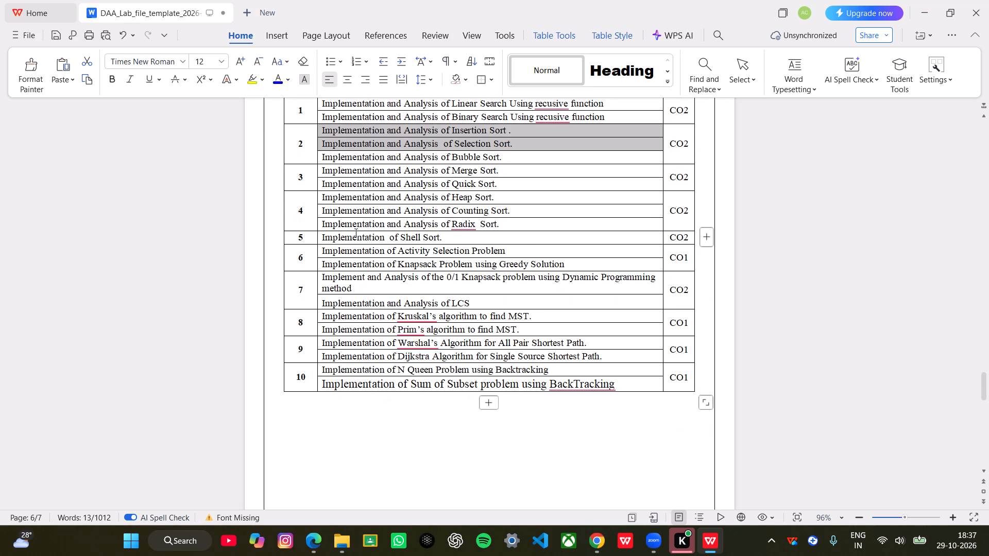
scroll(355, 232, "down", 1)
Copy the Insertion Sort, Selection Sort and Bubble Sort titles from the List of Experiments and paste them into the Lab Experiment cell of INDEX row 2.
left_click(513, 157)
left_click_drag(513, 157, 445, 149)
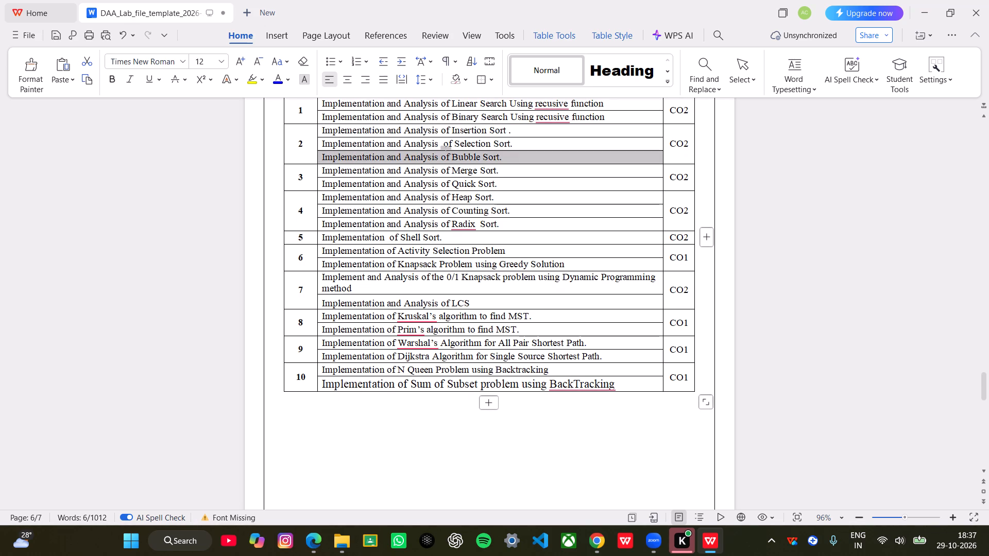
left_click_drag(445, 149, 334, 135)
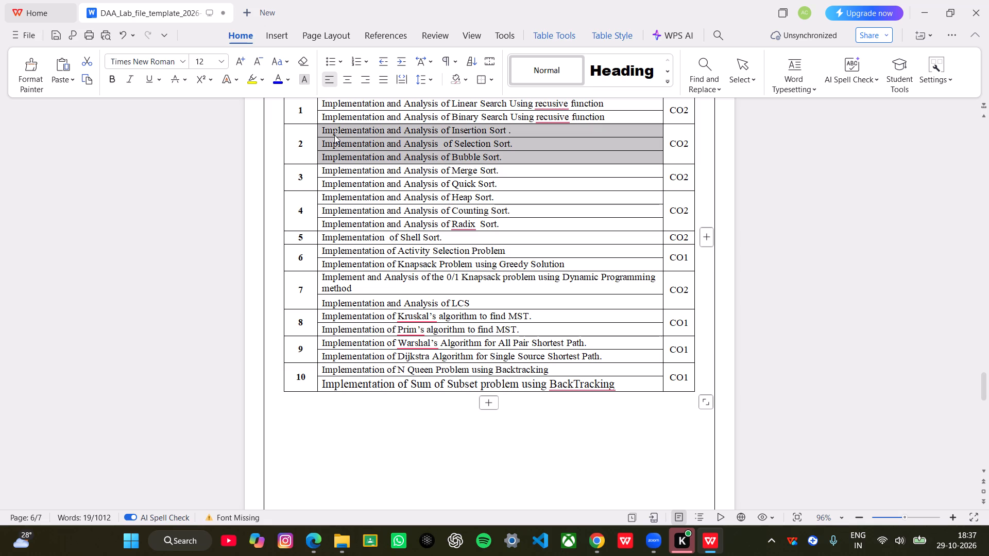
key("ctrl+c")
scroll(409, 268, "down", 3)
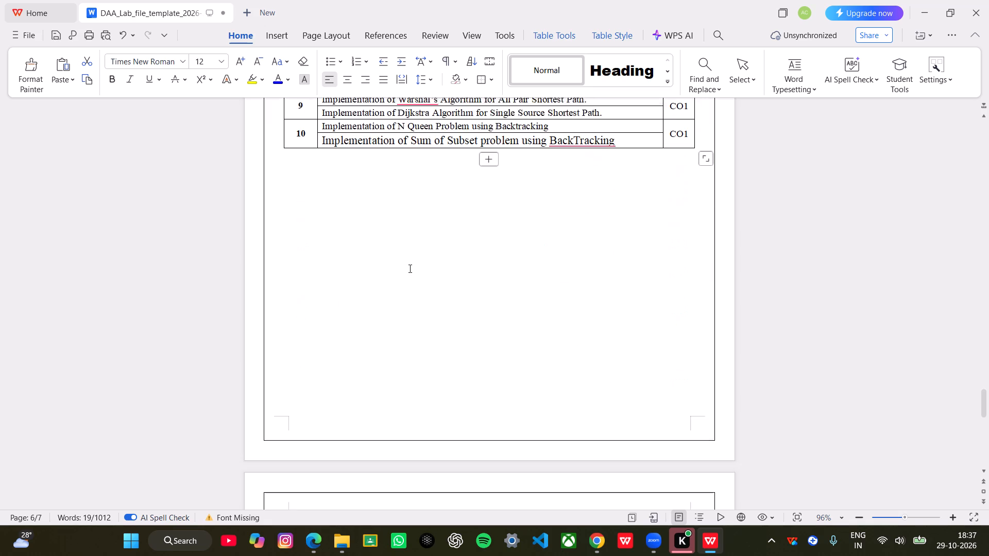
scroll(409, 268, "down", 4)
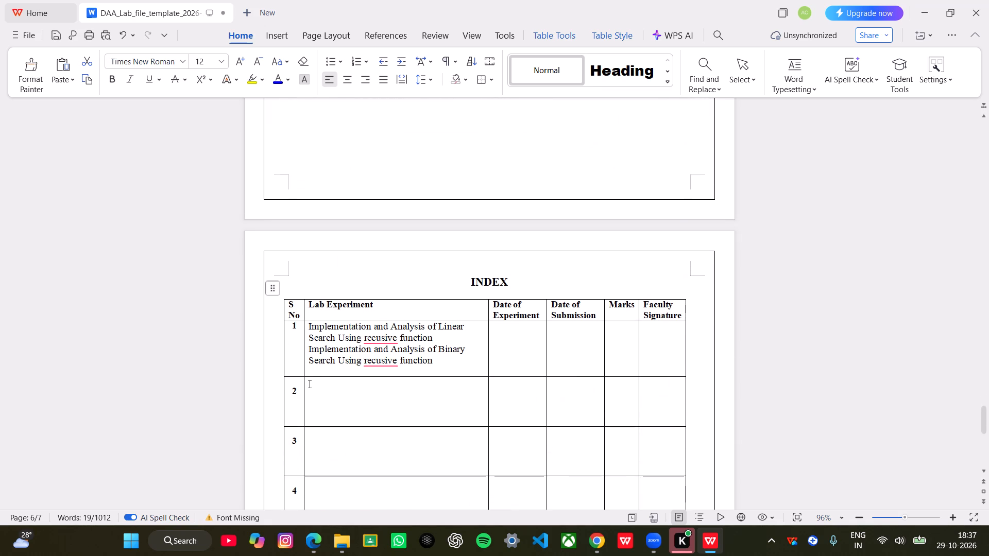
left_click(309, 384)
key("ctrl+v")
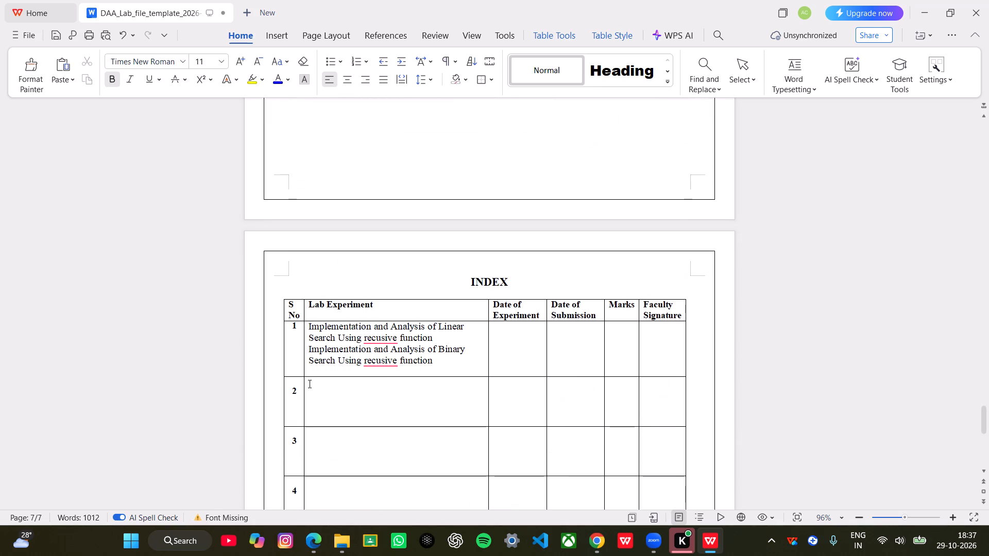
Copy the Selection Sort, Bubble Sort and Merge Sort titles from the List of Experiments and paste them into the Lab Experiment cell of INDEX row 2.
scroll(309, 384, "up", 2)
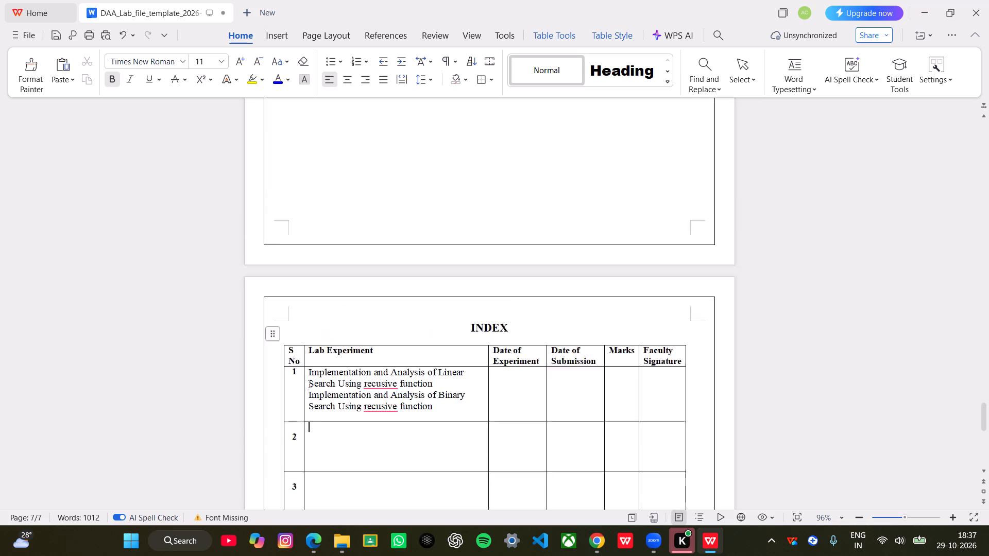
scroll(309, 384, "up", 5)
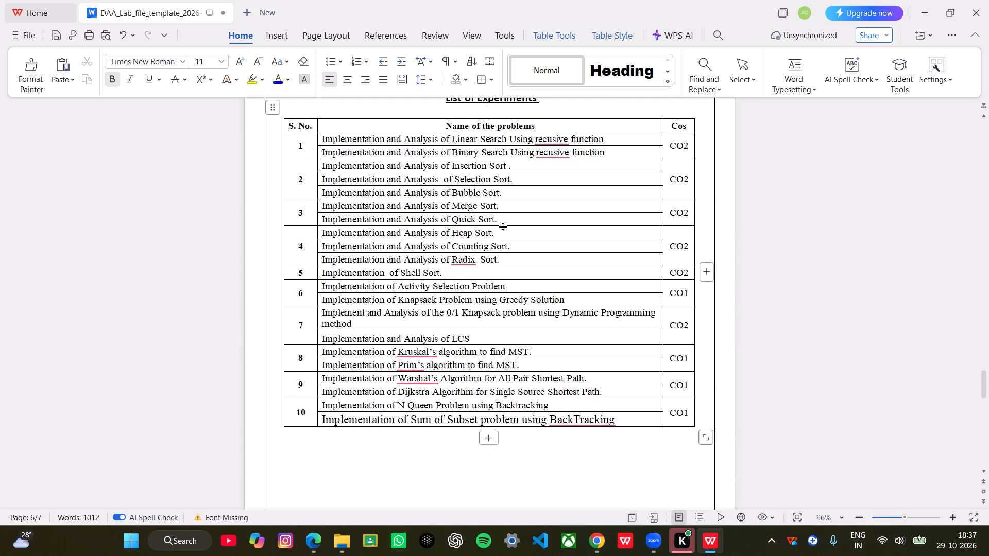
left_click_drag(497, 207, 322, 190)
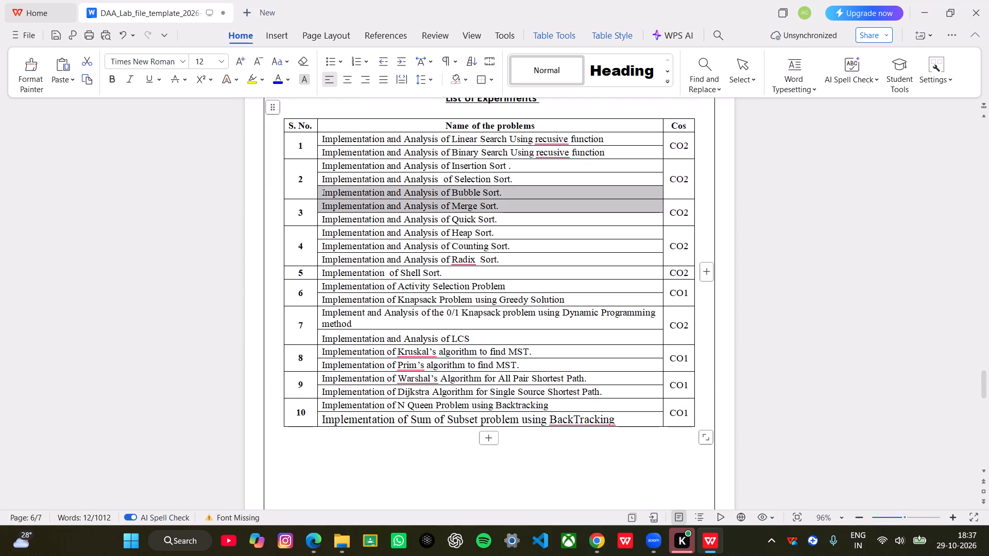
left_click_drag(322, 190, 320, 181)
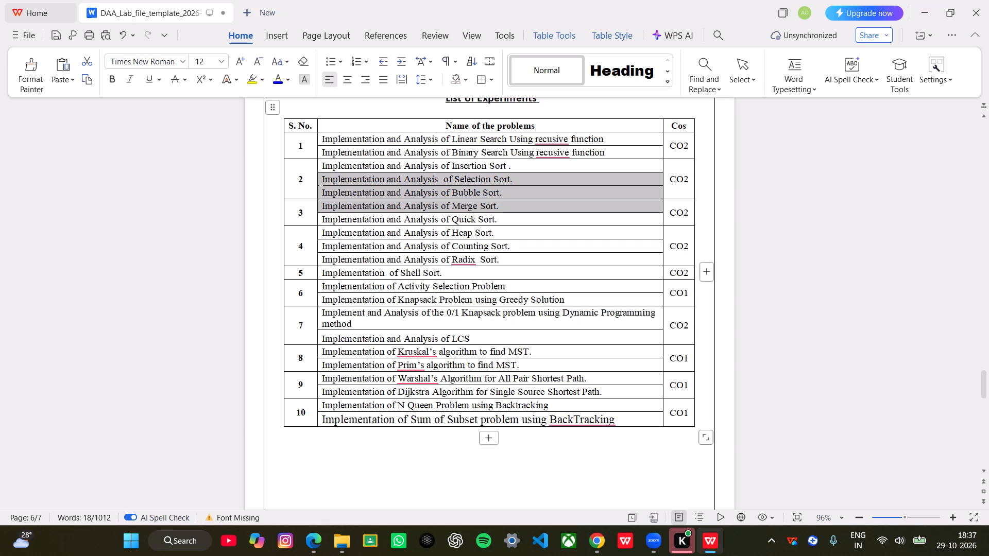
key("ctrl+c")
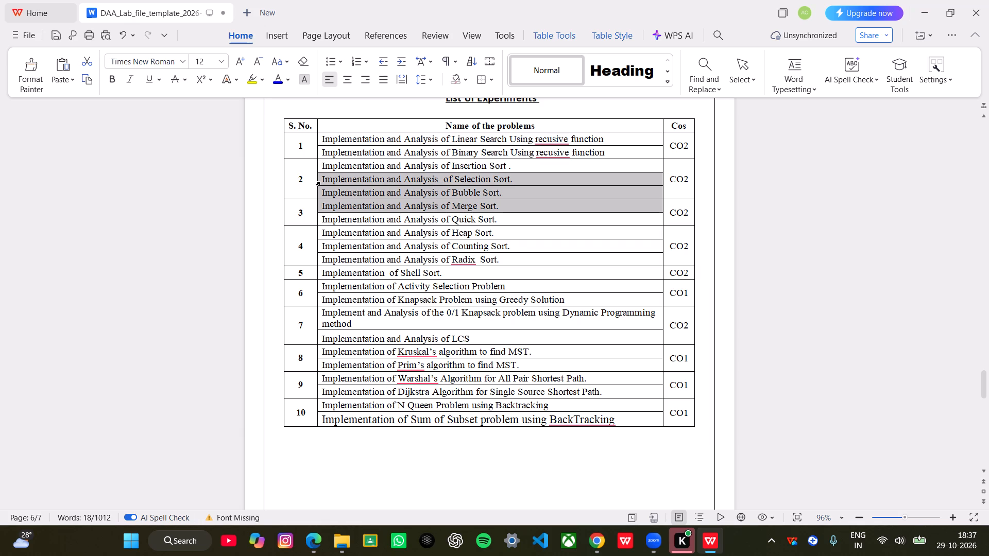
scroll(384, 318, "down", 5)
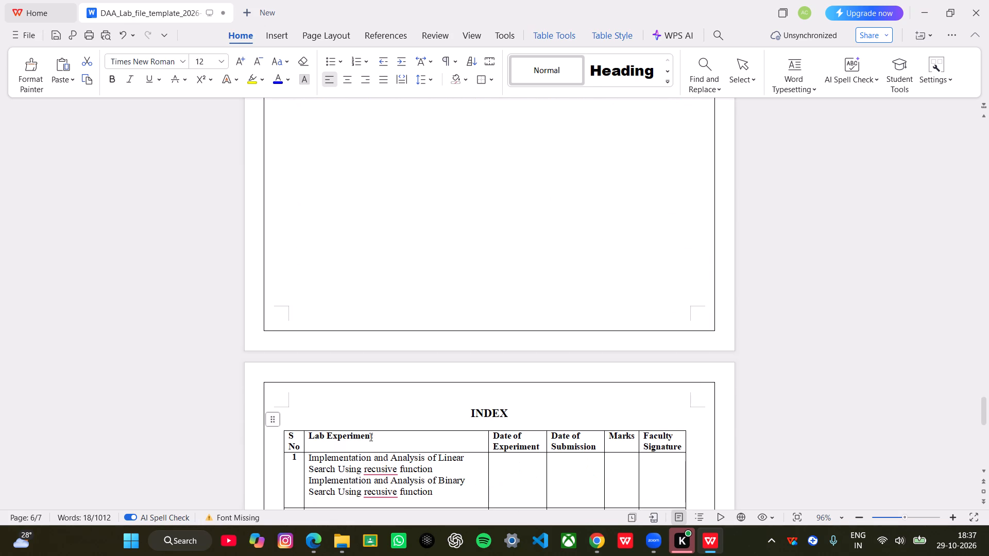
scroll(370, 443, "down", 1)
left_click(308, 422)
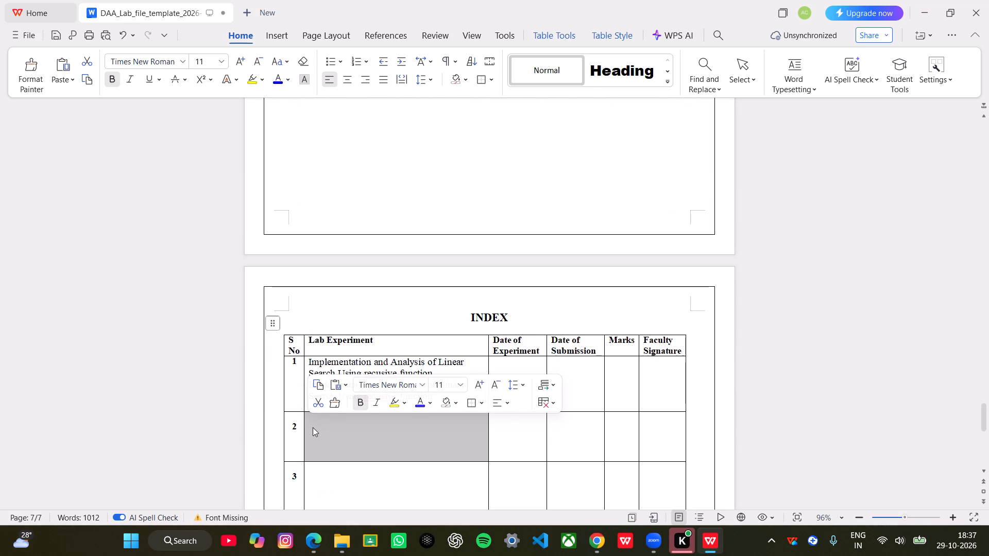
key("ctrl+v")
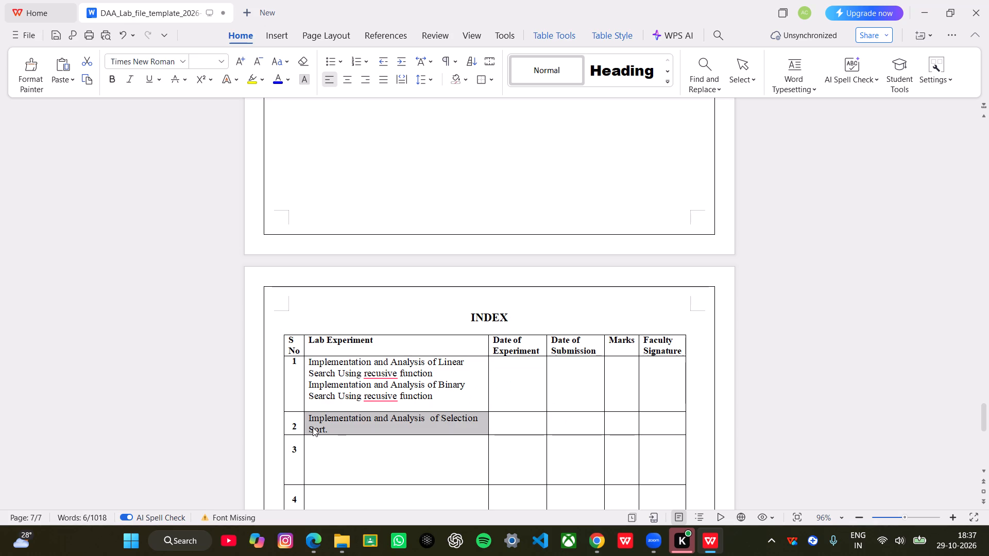
left_click(330, 427)
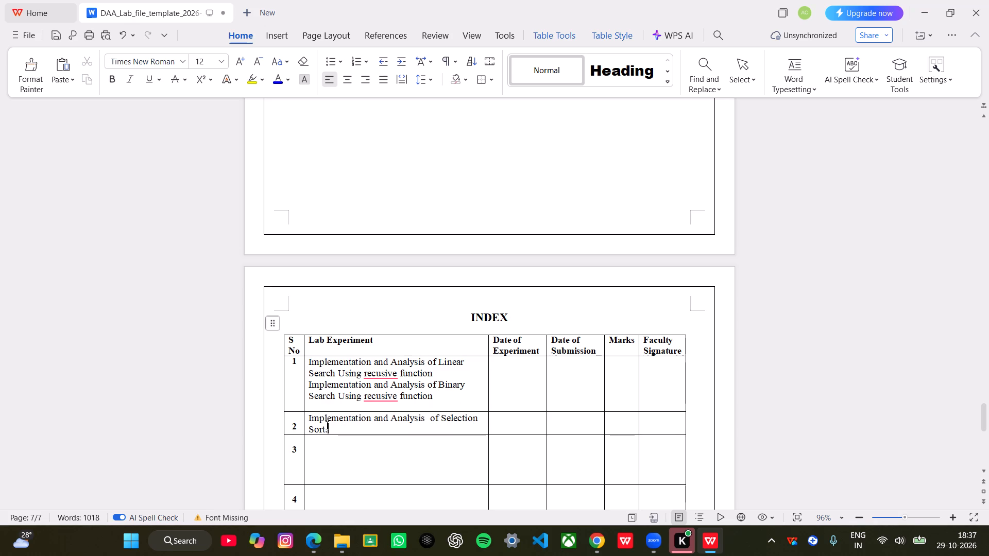
Set the Linear Search and Binary Search titles in INDEX row 1 to font size 11.
left_click_drag(431, 375, 308, 365)
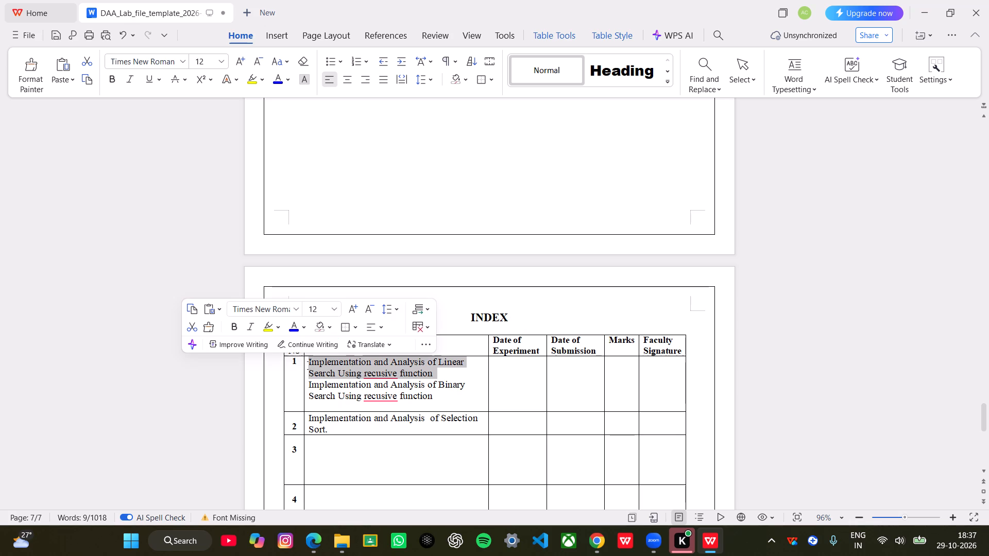
left_click(334, 307)
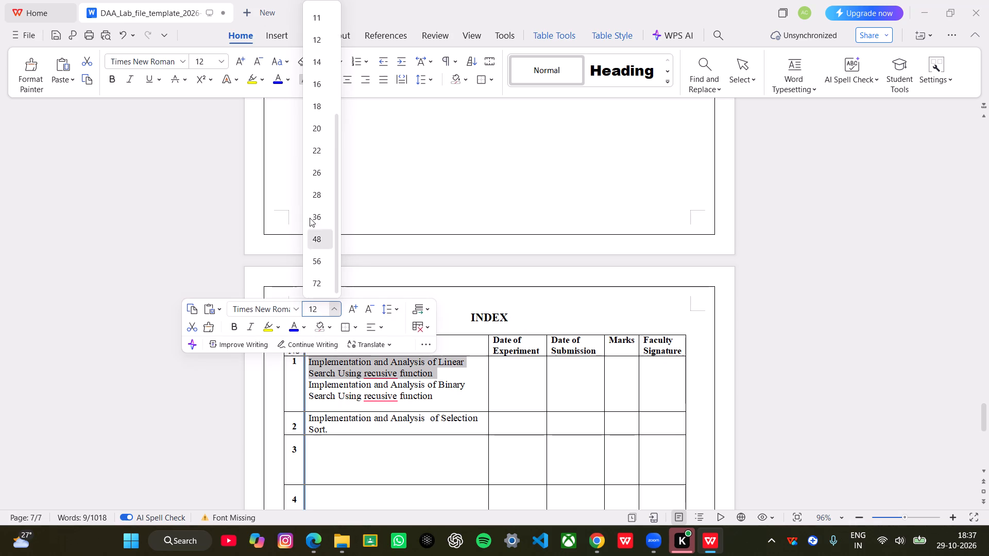
left_click(312, 27)
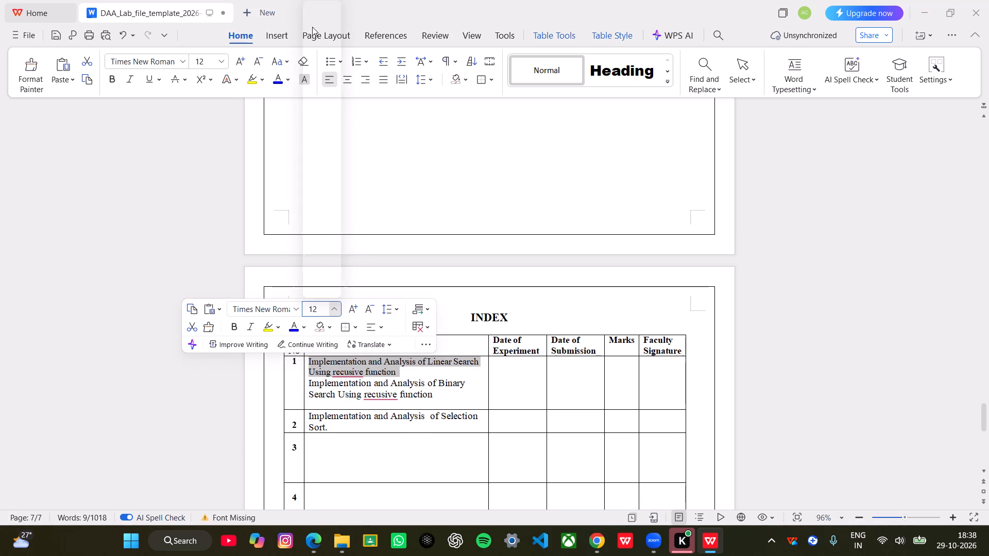
left_click(436, 396)
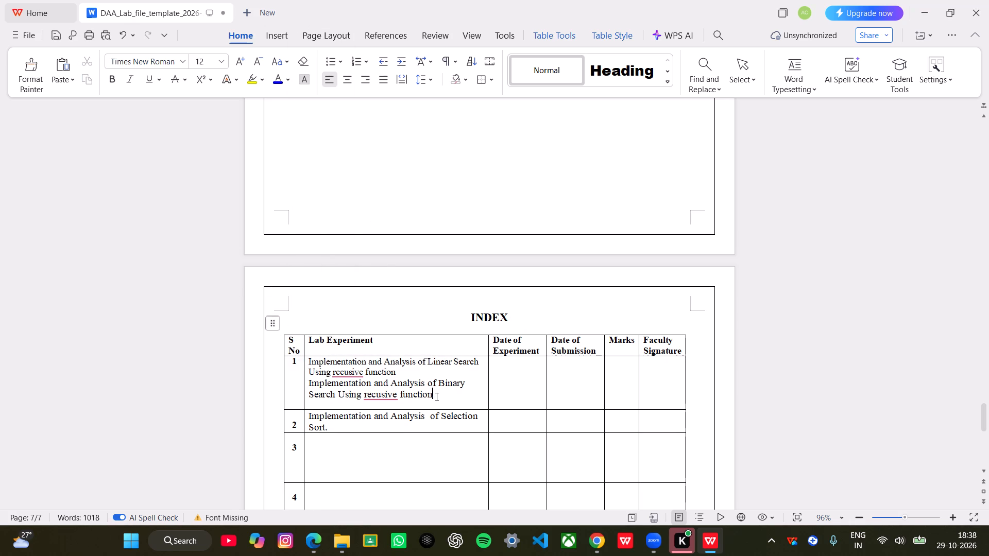
left_click_drag(436, 396, 312, 384)
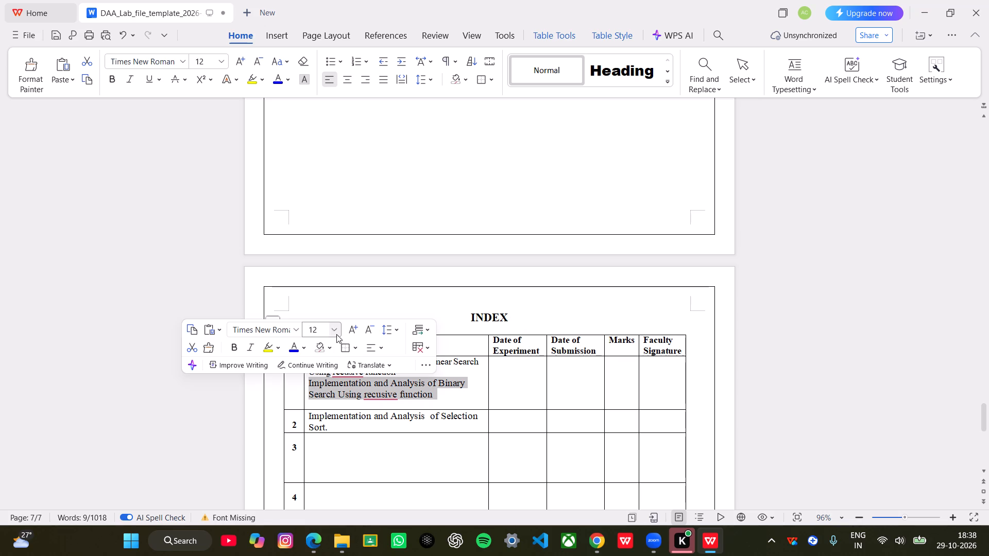
left_click(330, 333)
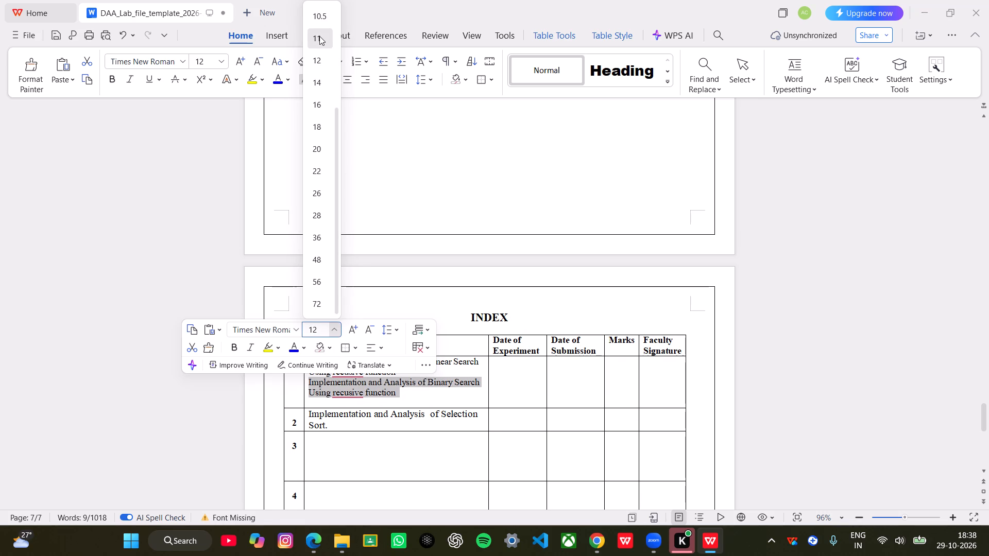
left_click(319, 36)
left_click(123, 320)
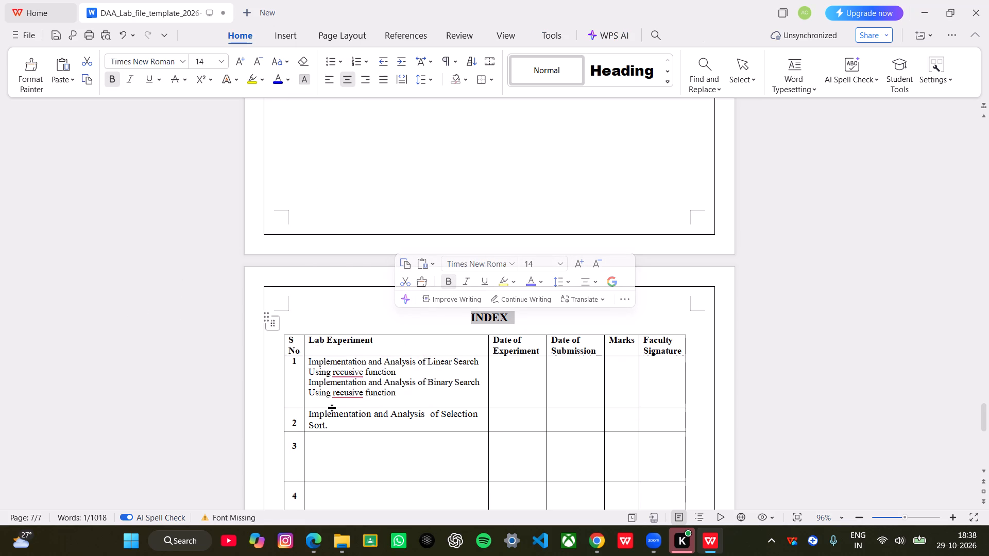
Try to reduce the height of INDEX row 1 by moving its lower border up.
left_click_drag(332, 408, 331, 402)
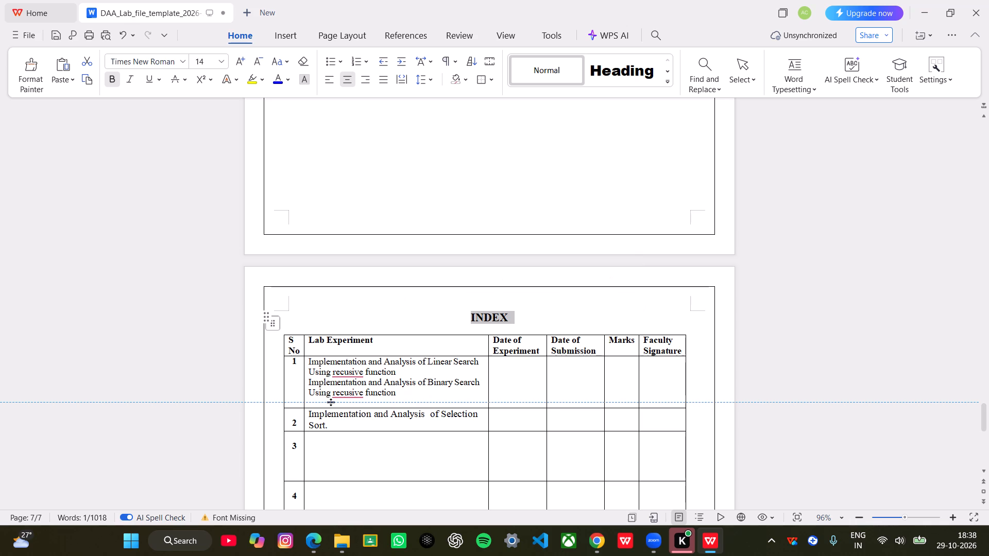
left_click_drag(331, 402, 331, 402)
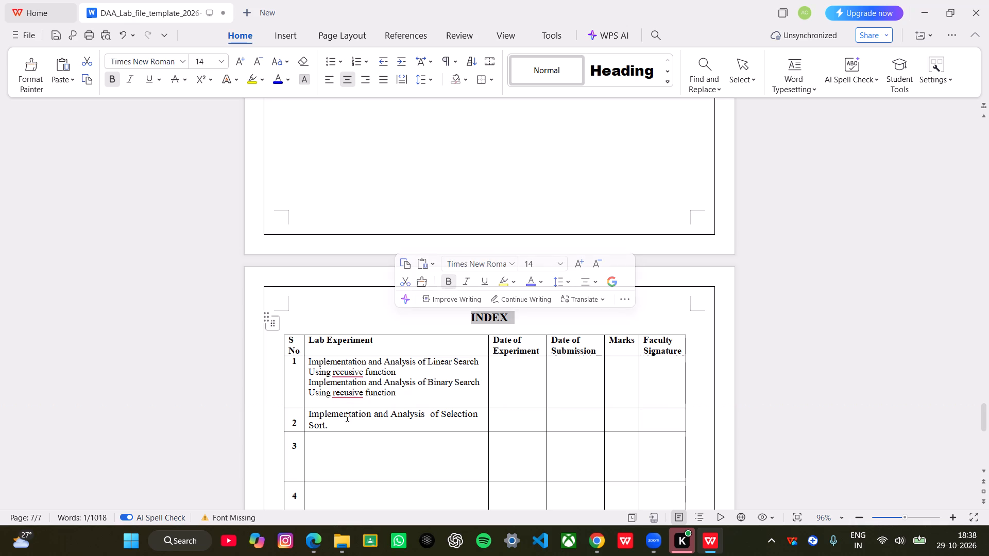
Set the Selection Sort title in INDEX row 2 to font size 11 and add a new line below it.
left_click(354, 424)
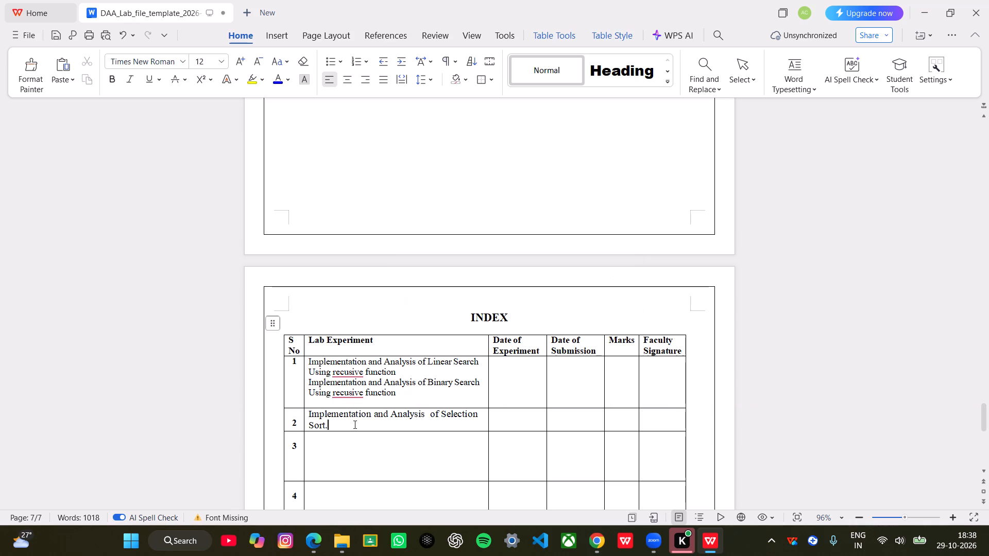
left_click_drag(354, 424, 304, 414)
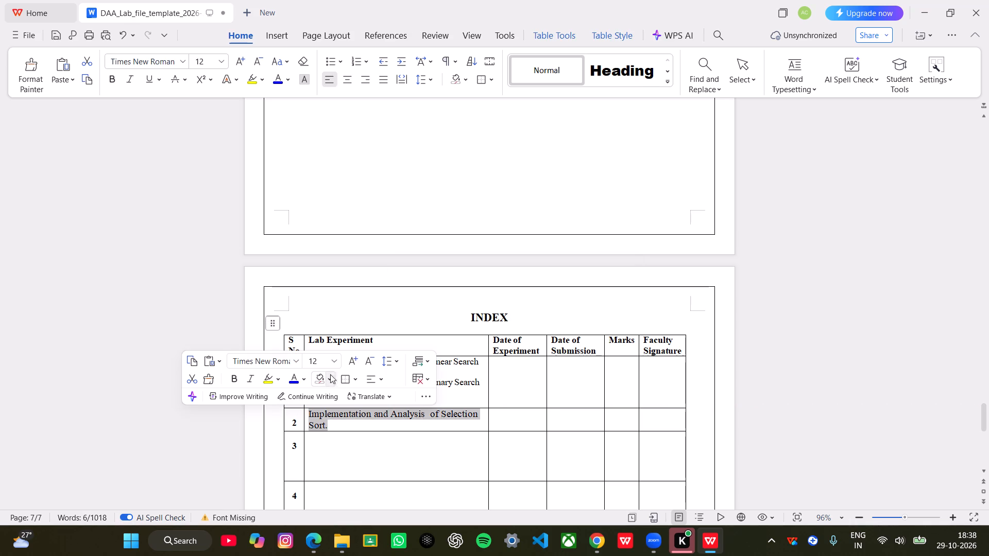
left_click(335, 364)
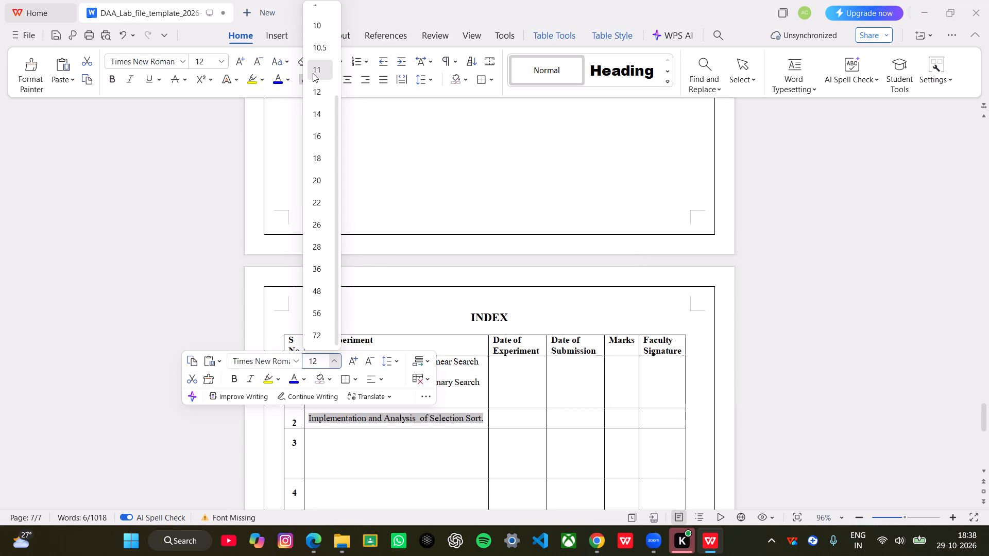
left_click(313, 73)
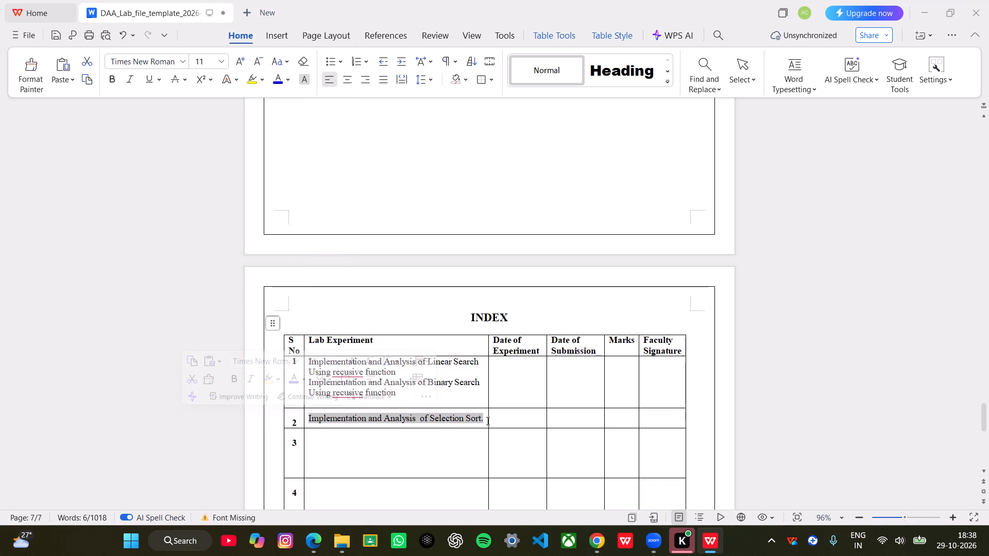
left_click(487, 421)
key("Return")
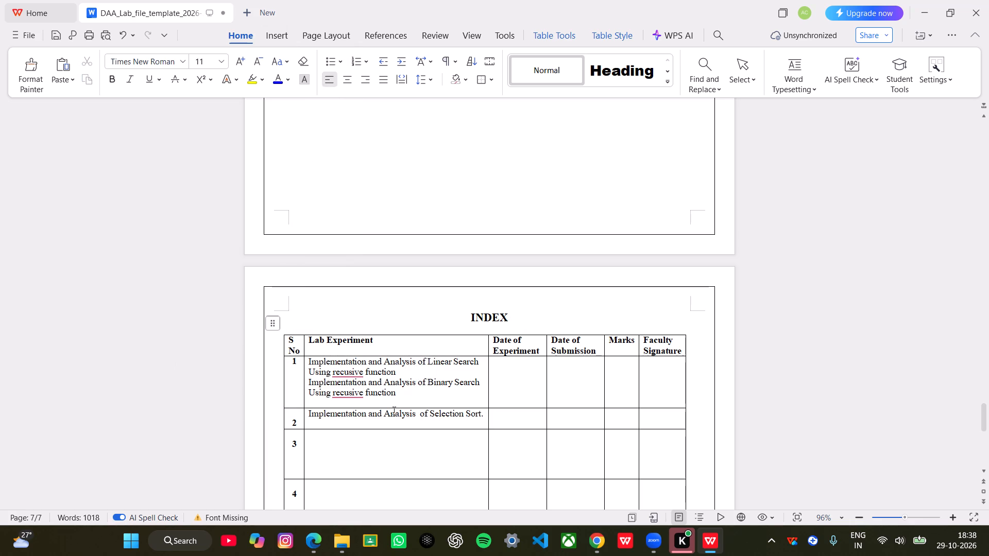
Copy the Insertion Sort title and the Bubble Sort title separately from row 2 of the List of Experiments.
scroll(411, 269, "up", 6)
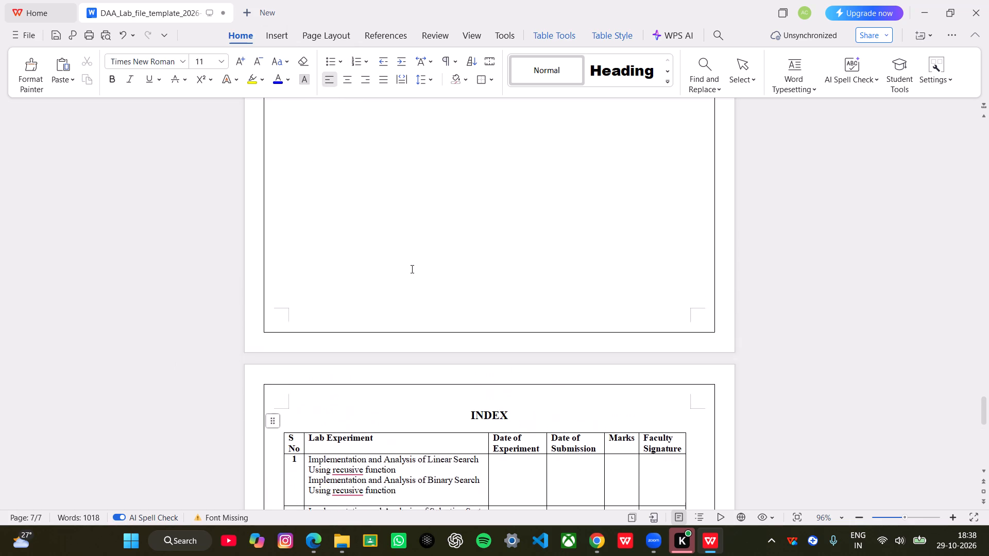
scroll(411, 269, "up", 3)
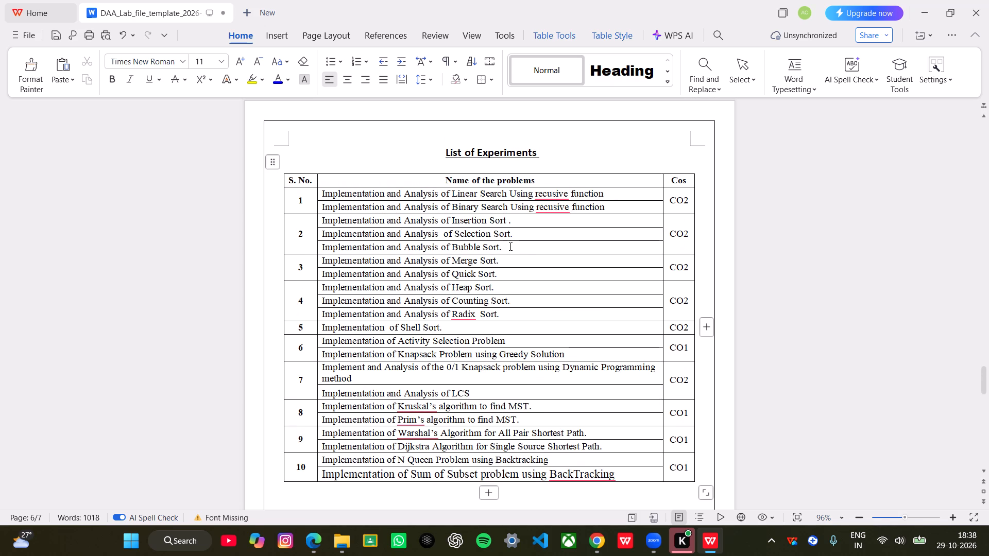
left_click_drag(509, 246, 316, 249)
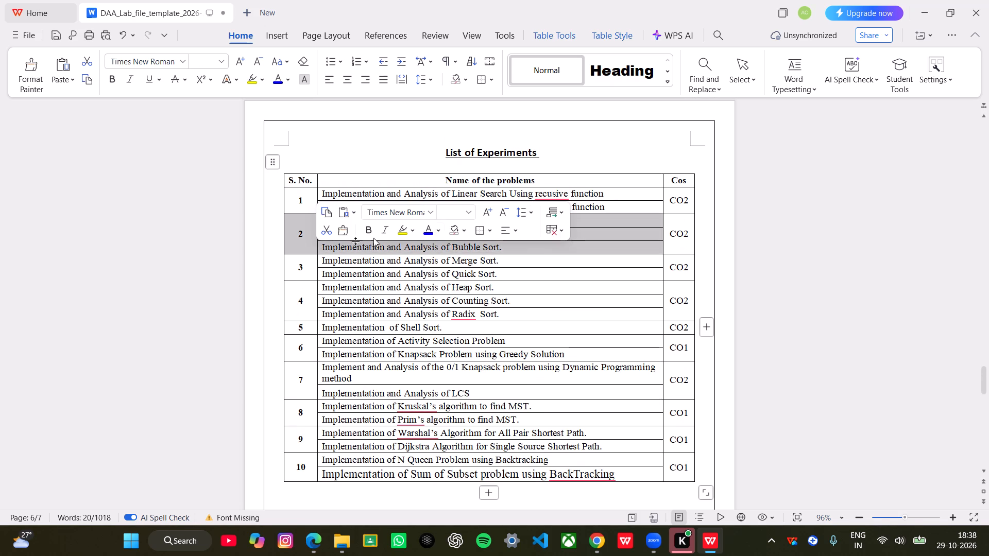
left_click(516, 251)
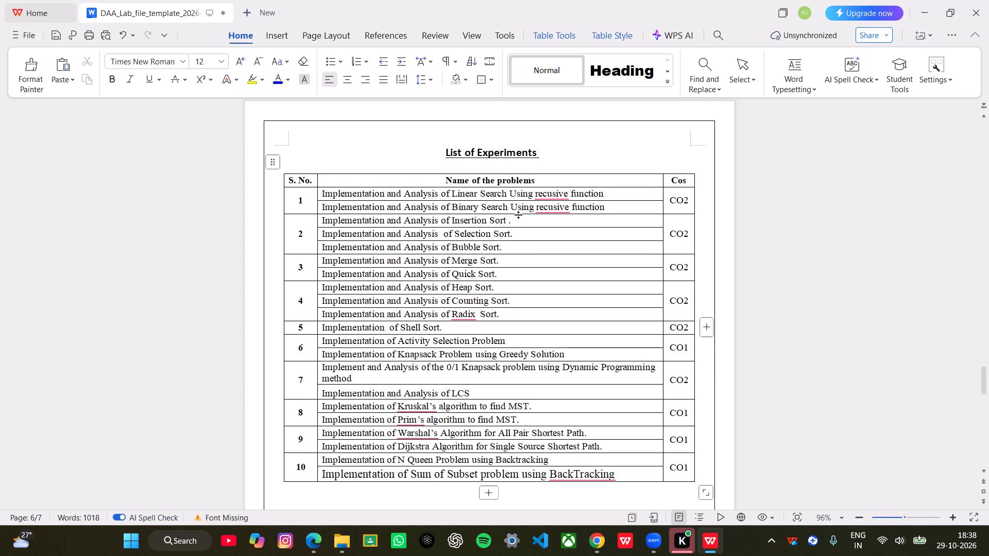
left_click_drag(518, 220, 321, 221)
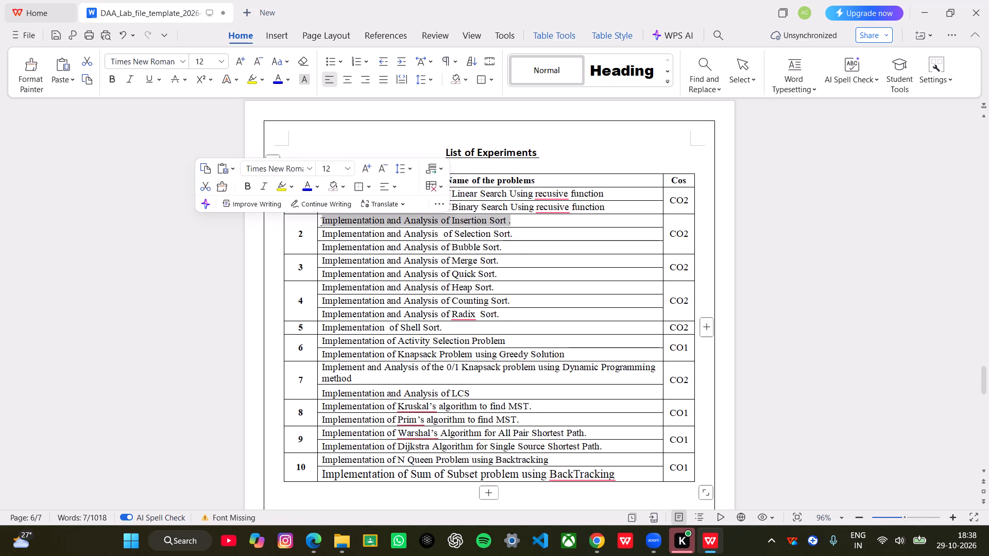
key("ctrl+c")
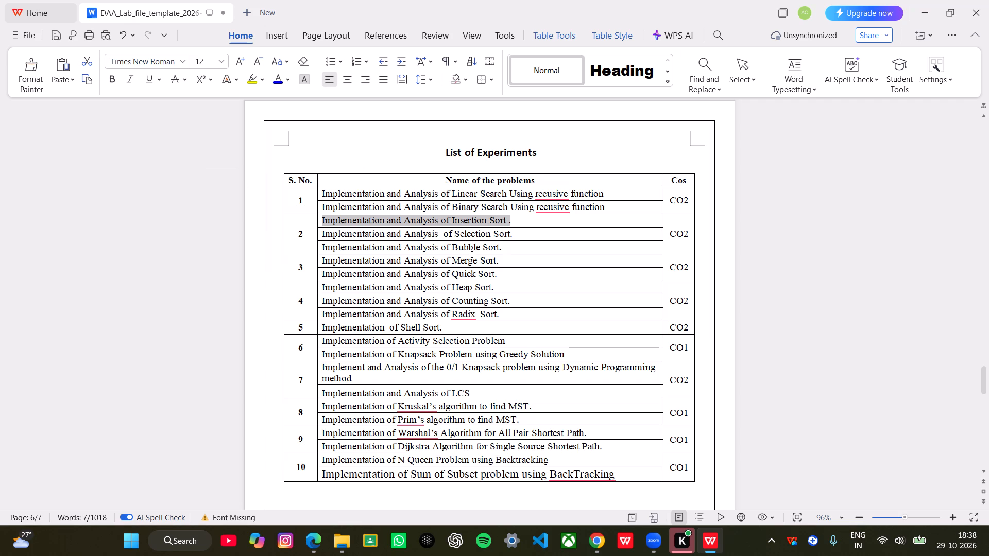
left_click_drag(506, 250, 328, 253)
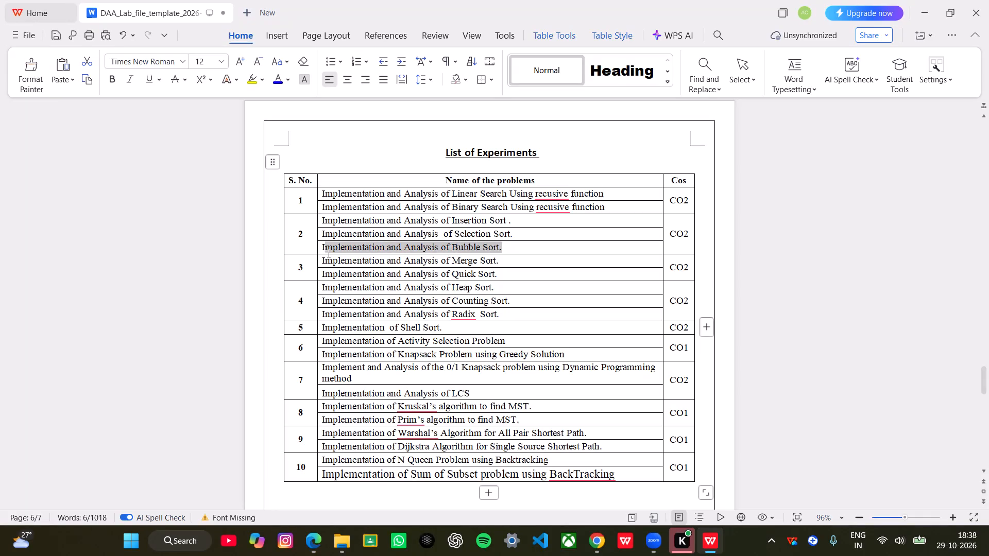
left_click_drag(328, 253, 319, 252)
key("ctrl+c")
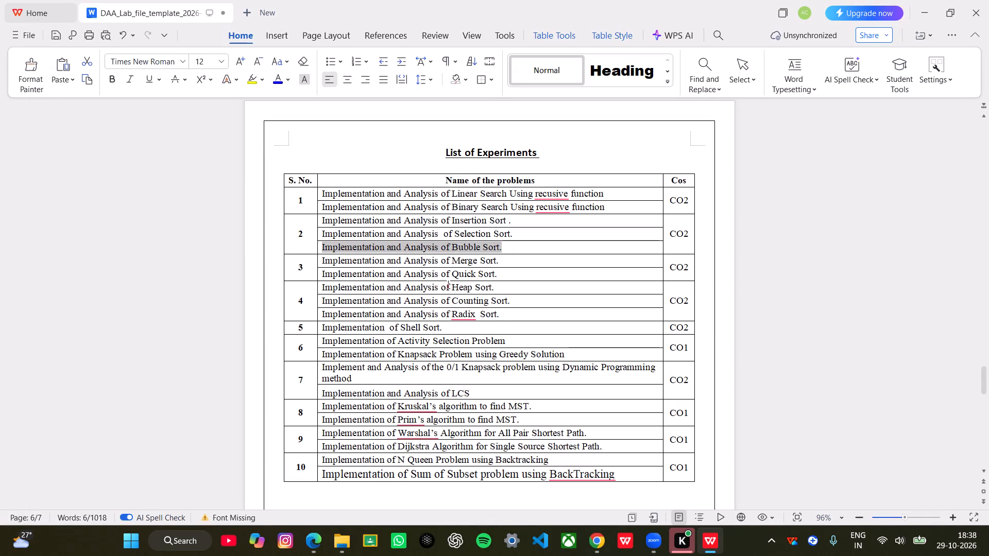
Copy the Merge Sort title and the Quick Sort title separately from row 3 of the List of Experiments.
left_click_drag(499, 262, 317, 262)
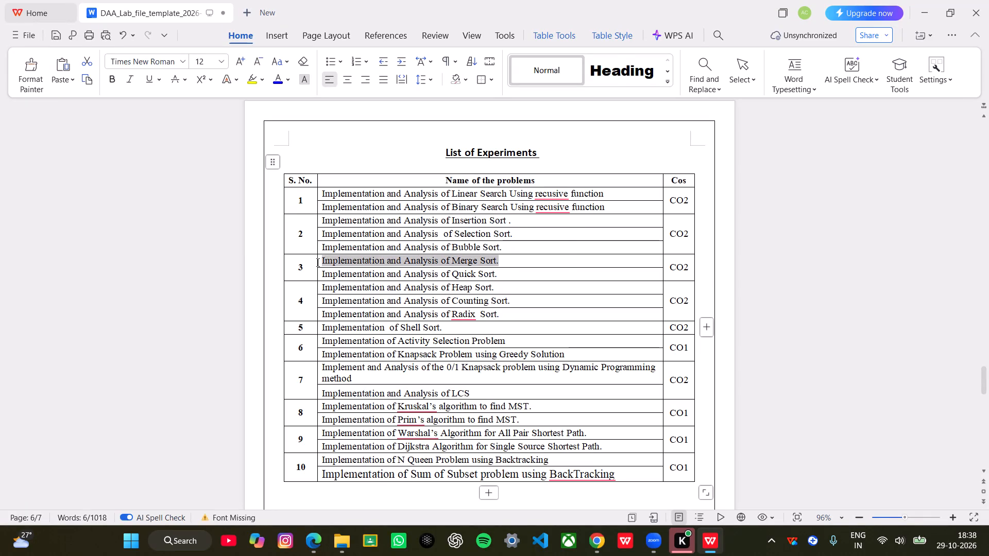
left_click_drag(317, 262, 316, 262)
left_click(516, 261)
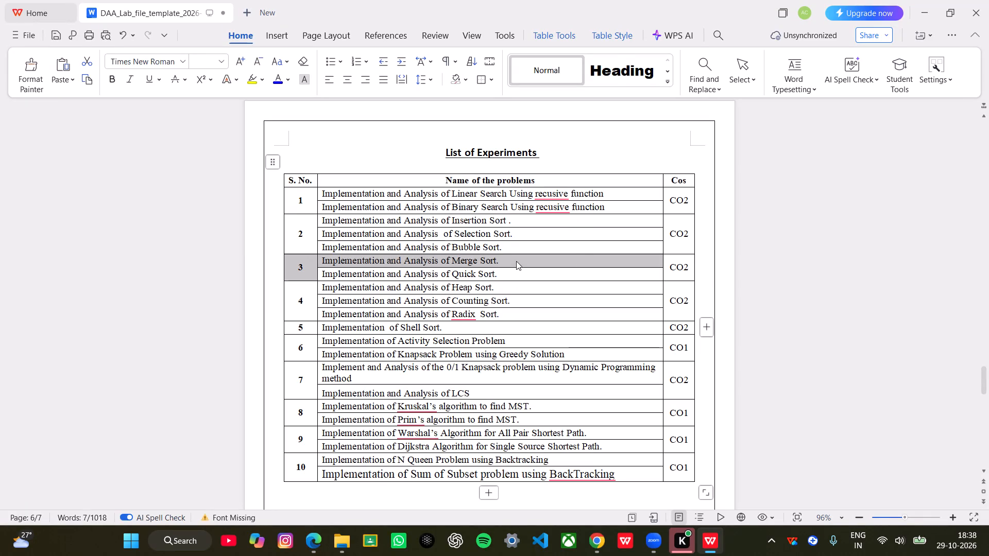
left_click_drag(504, 257, 318, 265)
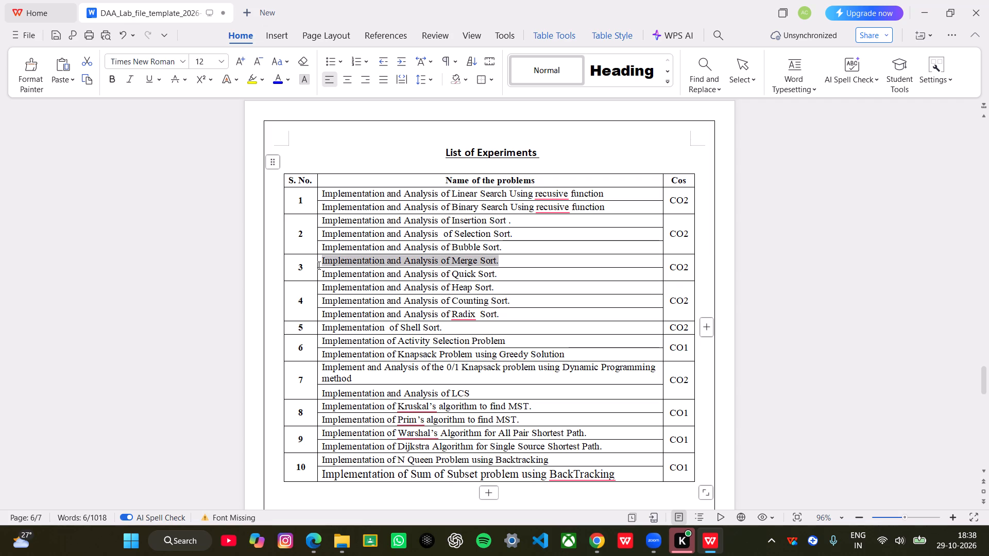
left_click_drag(318, 265, 318, 263)
key("ctrl+c")
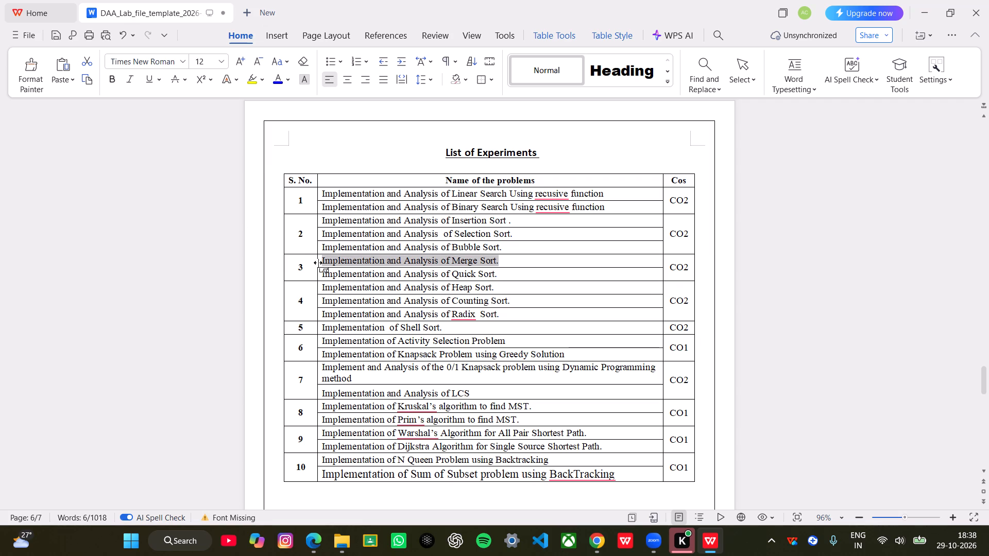
left_click_drag(501, 271, 329, 280)
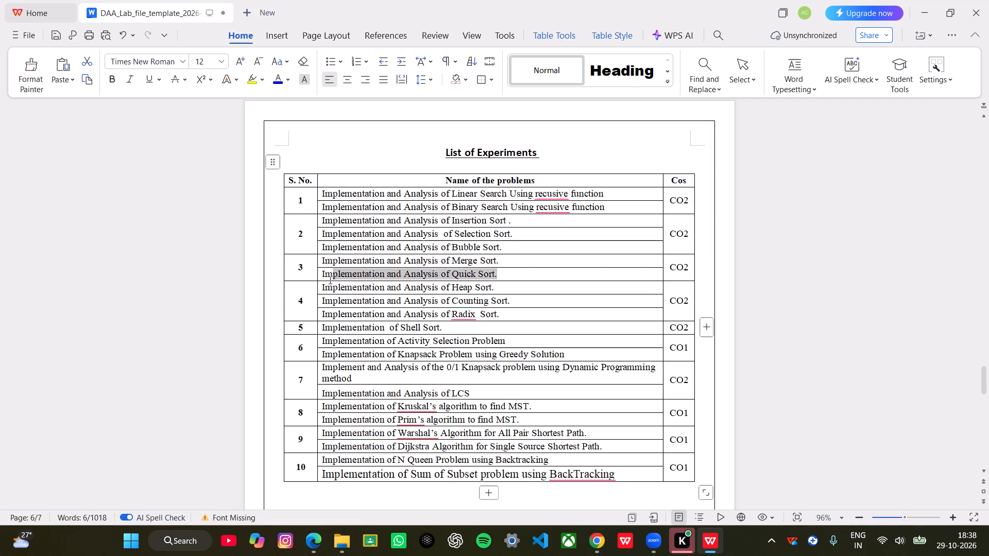
left_click_drag(329, 280, 322, 279)
key("ctrl+c")
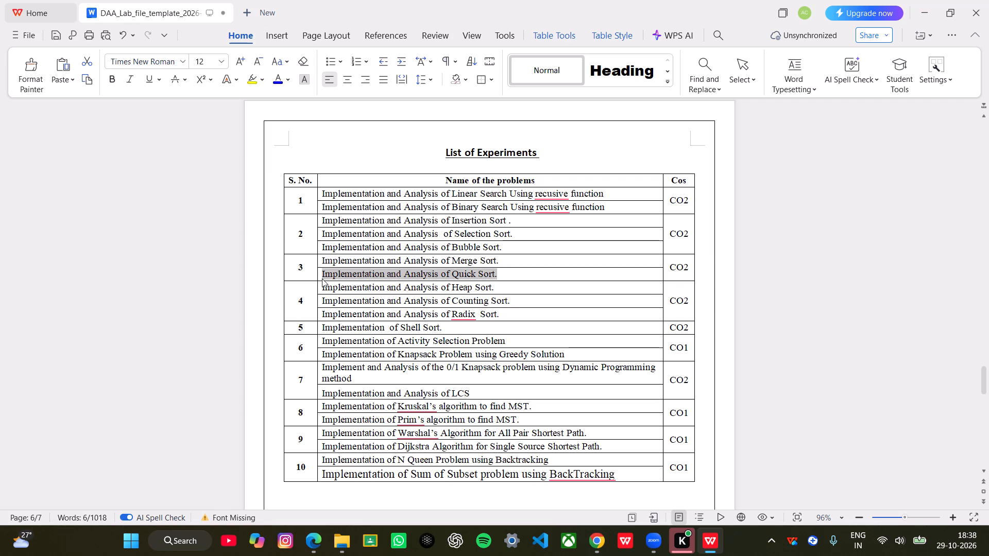
Add a blank line above the Selection Sort title in INDEX row 2.
scroll(395, 341, "down", 6)
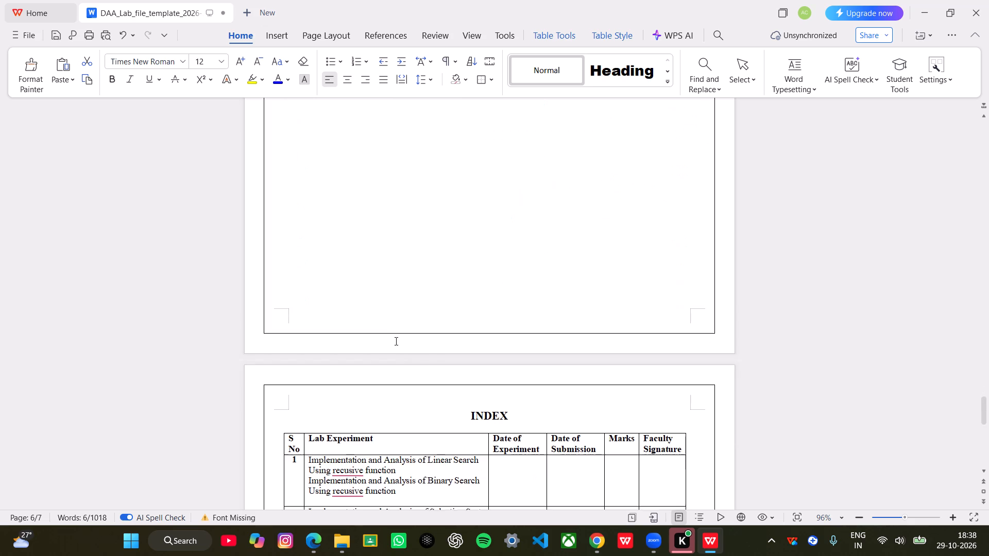
scroll(395, 341, "down", 3)
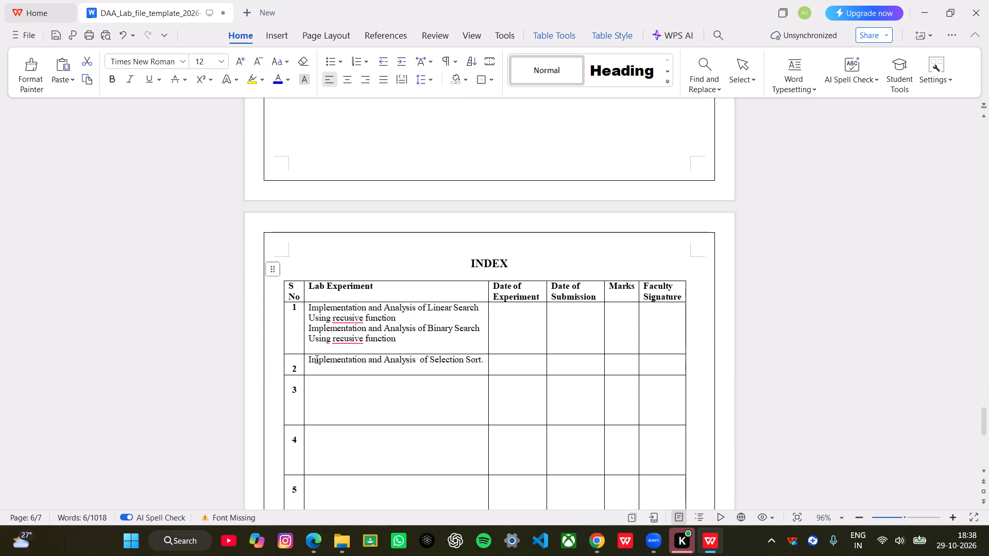
left_click(309, 359)
key("Return")
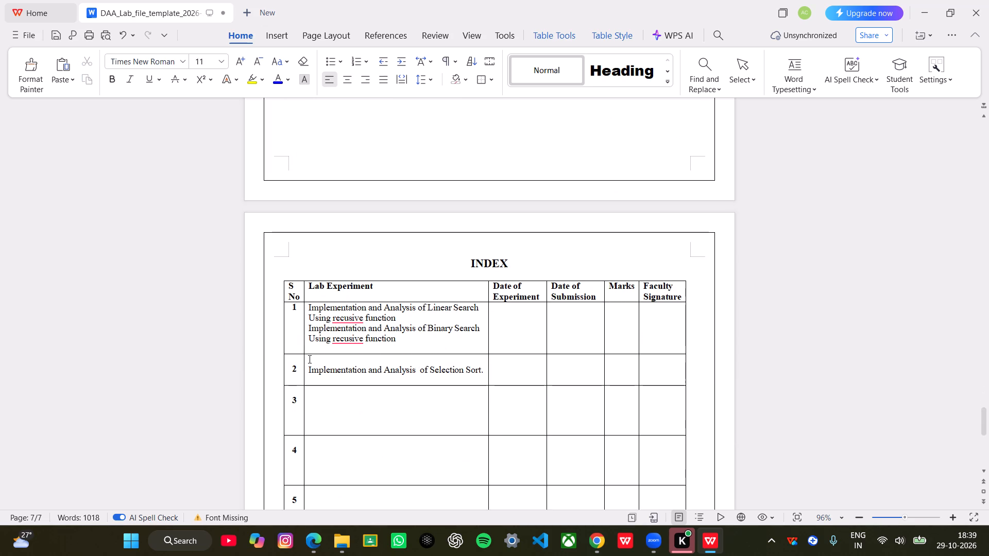
left_click(309, 359)
Delete the two multi-title entries, one starting with Selection Sort and one with Insertion Sort, from the clipboard history.
key("super+v")
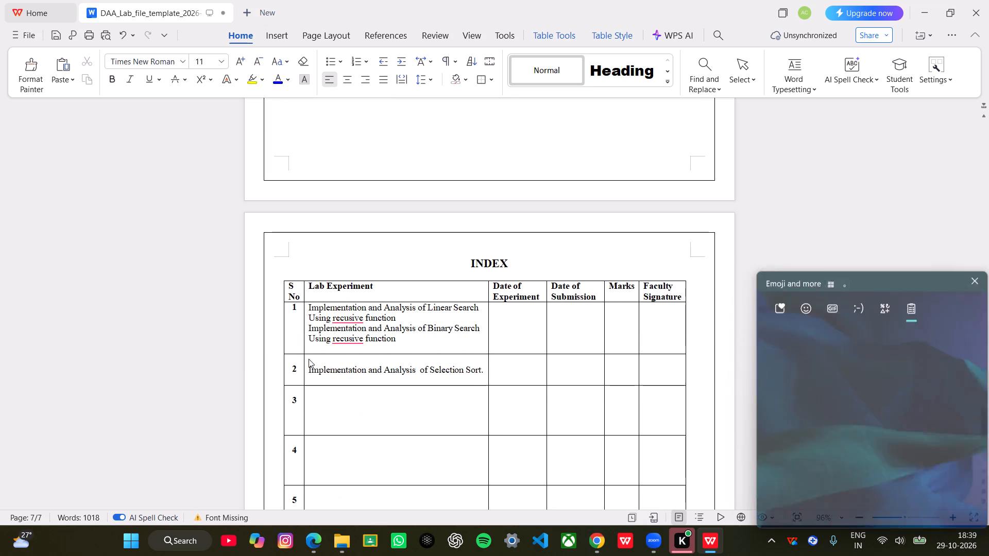
scroll(817, 440, "down", 1)
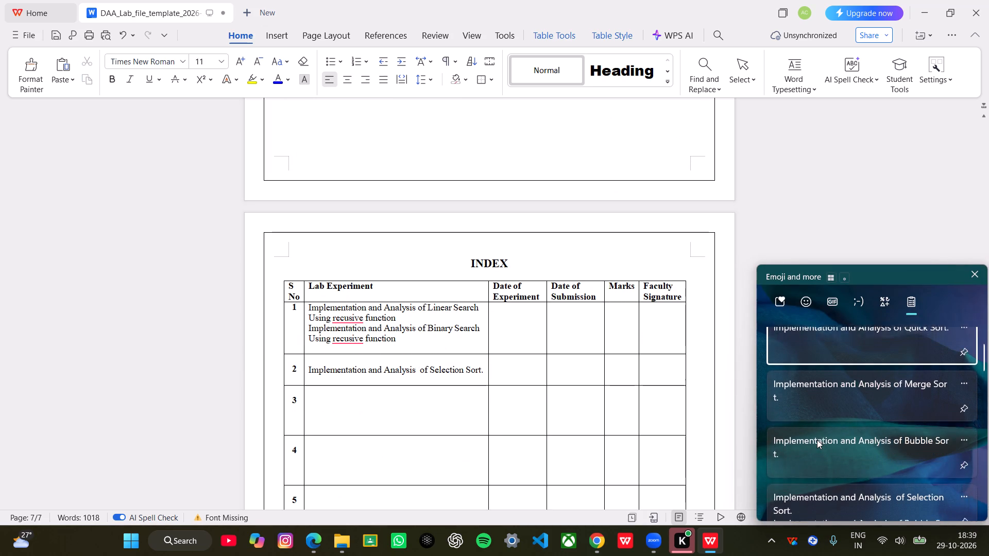
scroll(817, 440, "down", 2)
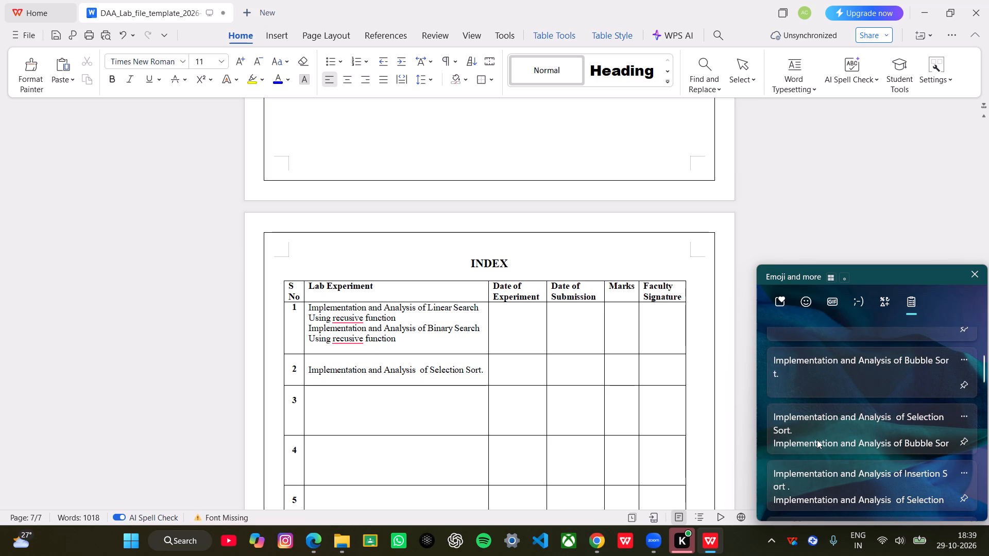
left_click(962, 411)
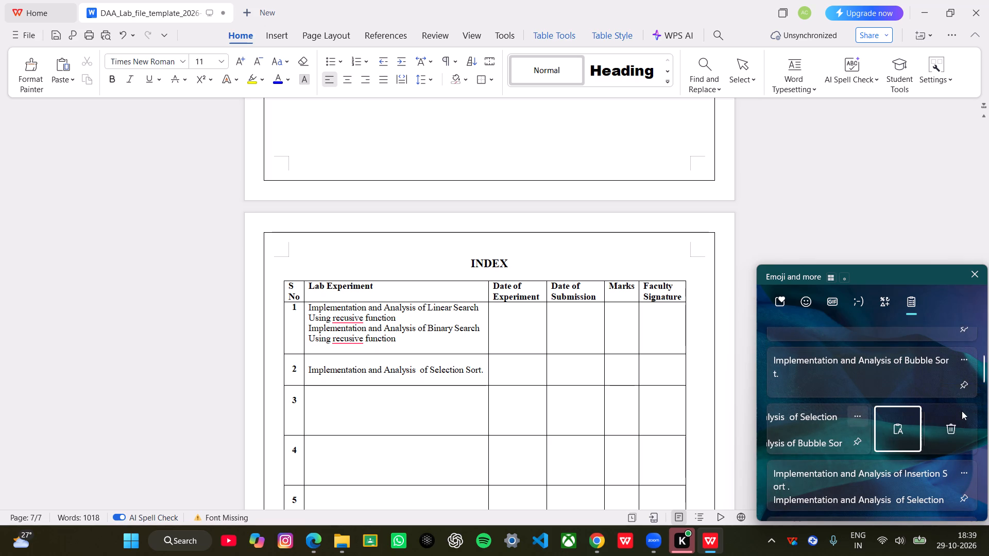
left_click(953, 427)
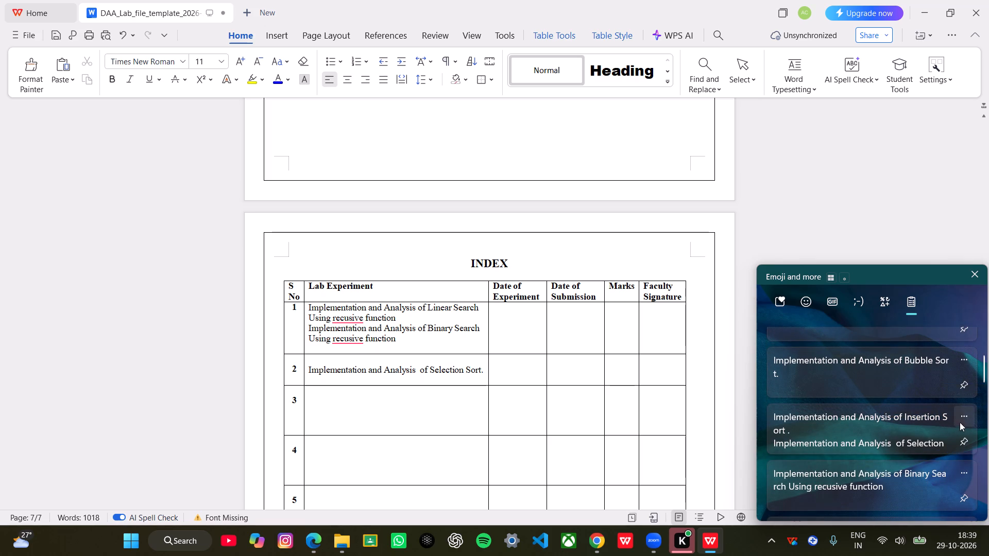
left_click(964, 415)
left_click(952, 430)
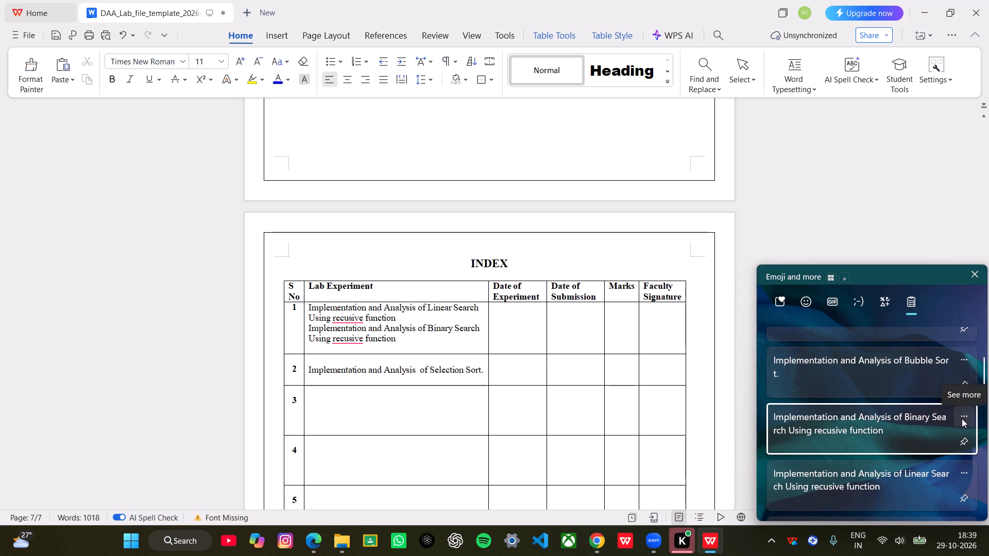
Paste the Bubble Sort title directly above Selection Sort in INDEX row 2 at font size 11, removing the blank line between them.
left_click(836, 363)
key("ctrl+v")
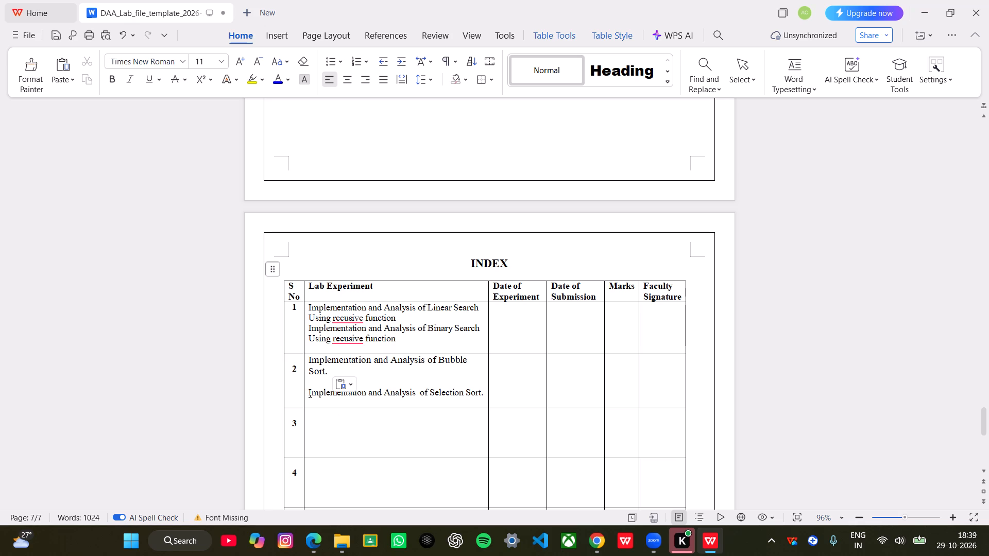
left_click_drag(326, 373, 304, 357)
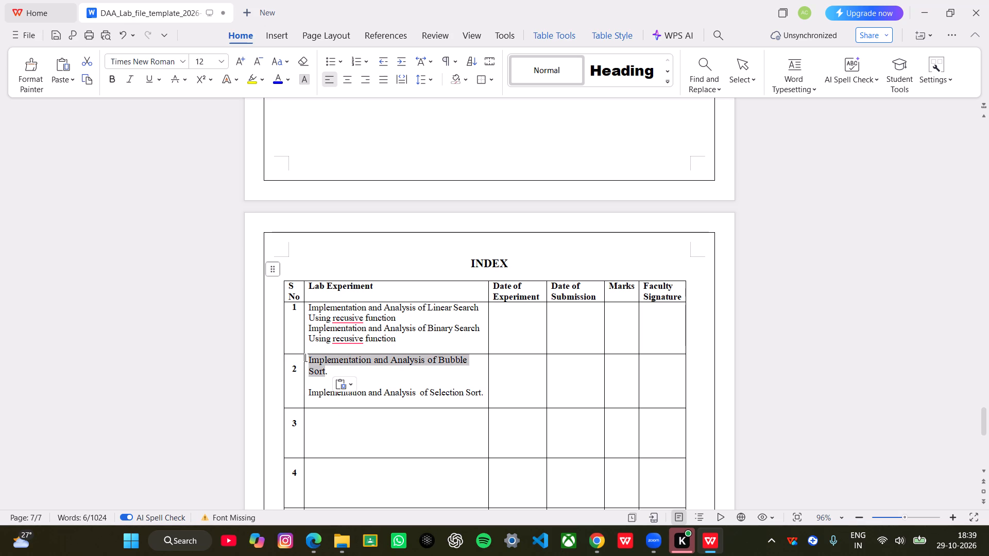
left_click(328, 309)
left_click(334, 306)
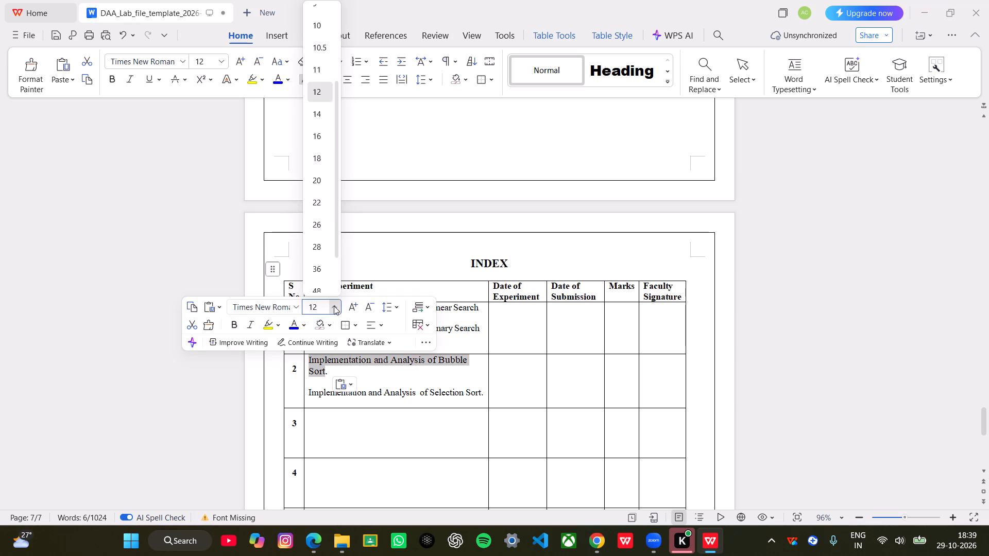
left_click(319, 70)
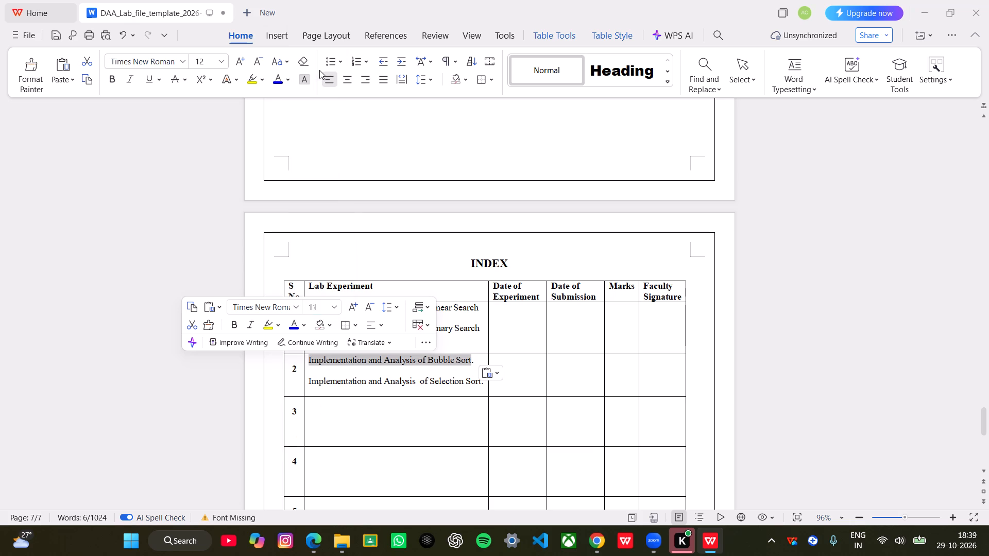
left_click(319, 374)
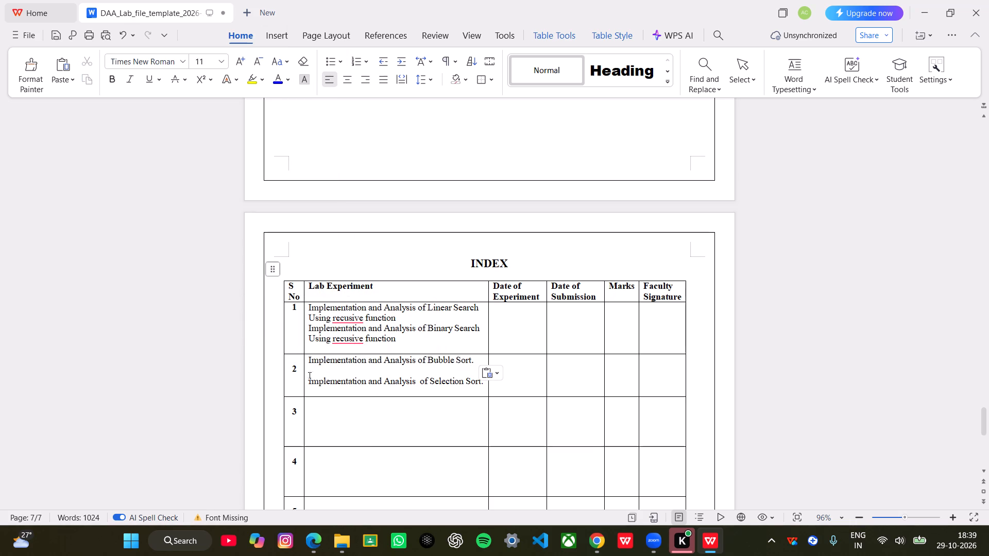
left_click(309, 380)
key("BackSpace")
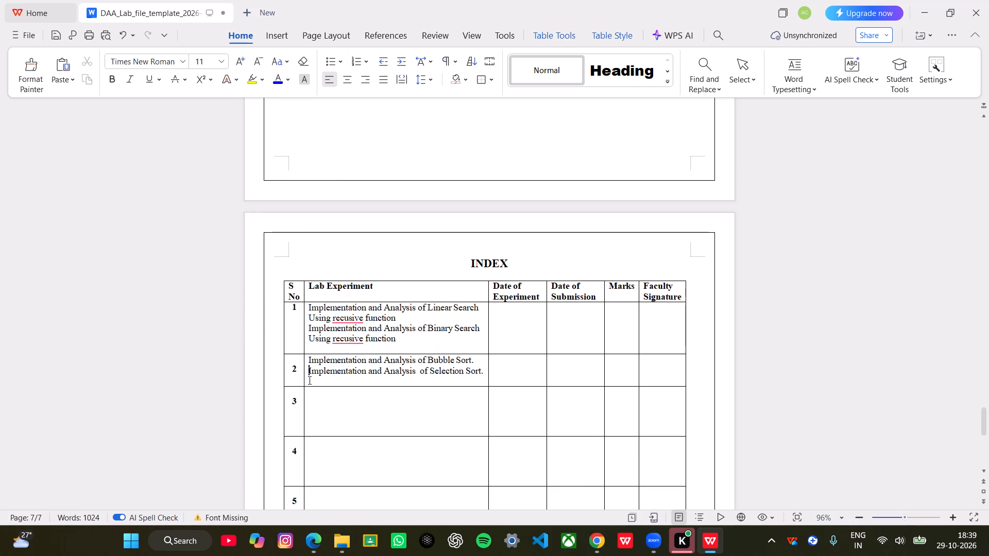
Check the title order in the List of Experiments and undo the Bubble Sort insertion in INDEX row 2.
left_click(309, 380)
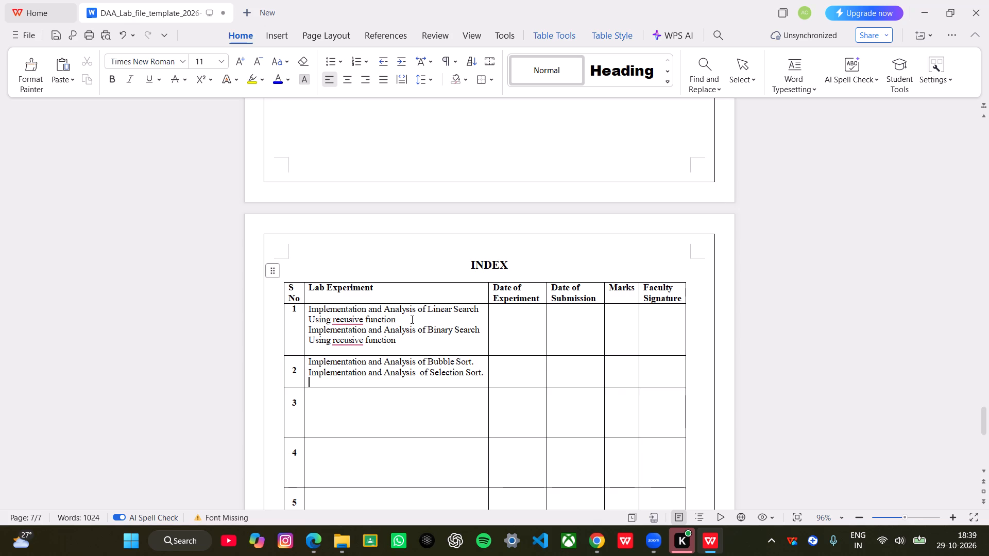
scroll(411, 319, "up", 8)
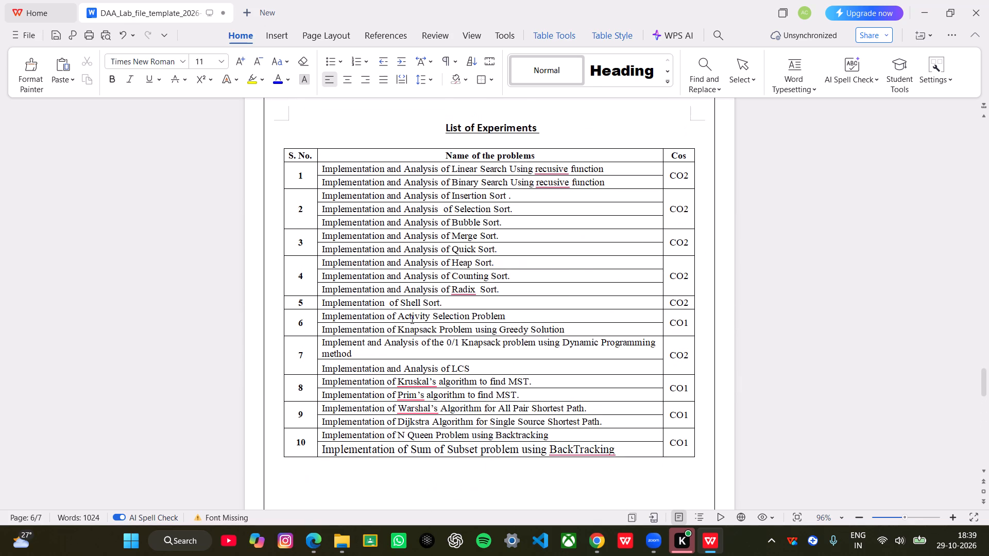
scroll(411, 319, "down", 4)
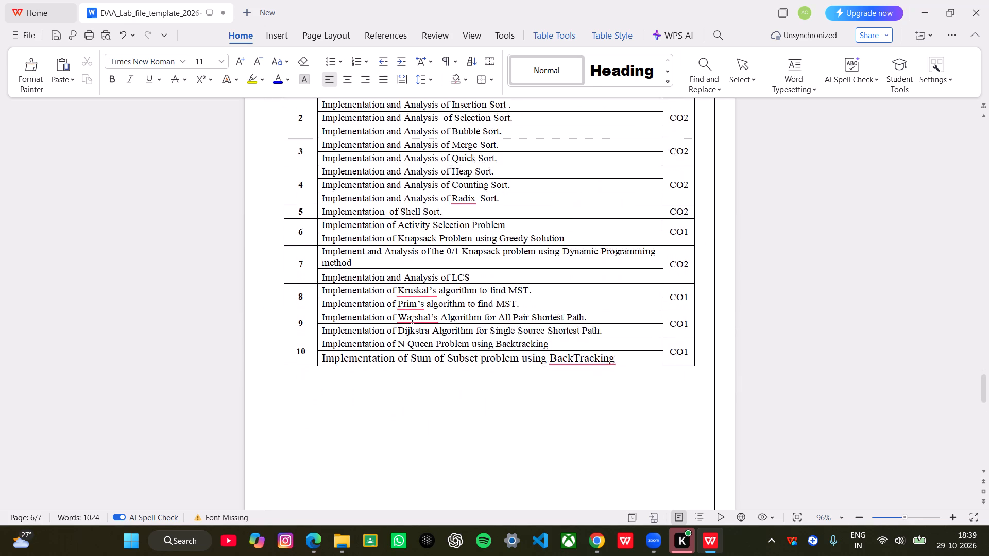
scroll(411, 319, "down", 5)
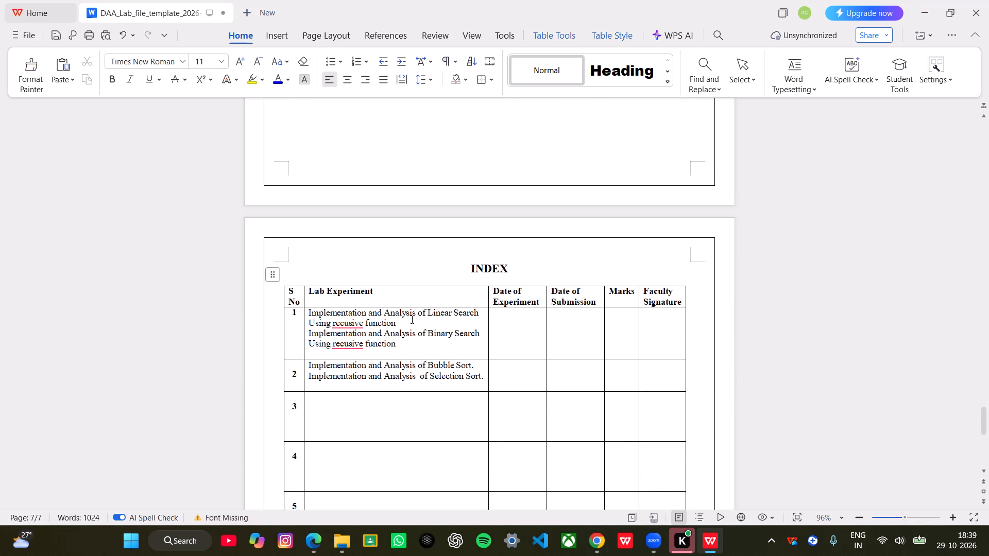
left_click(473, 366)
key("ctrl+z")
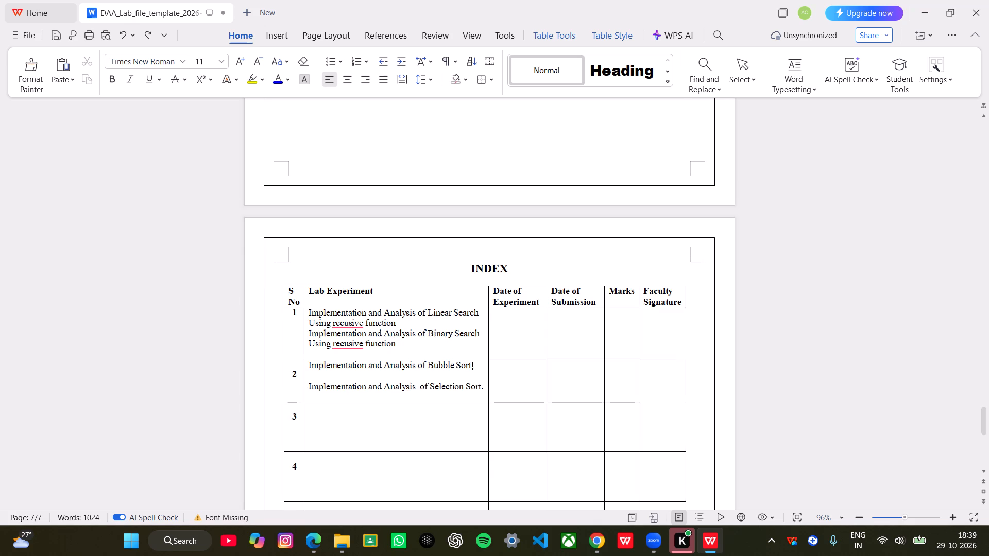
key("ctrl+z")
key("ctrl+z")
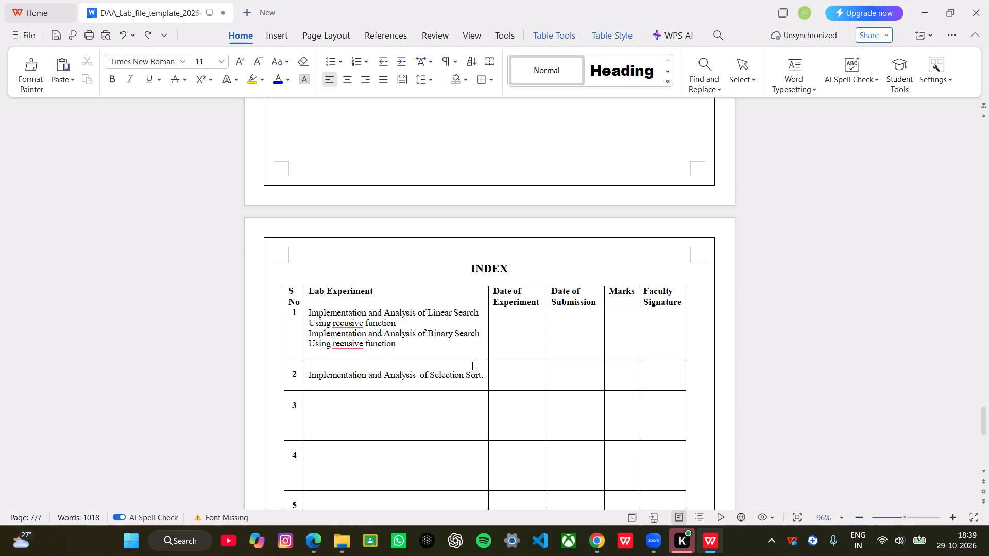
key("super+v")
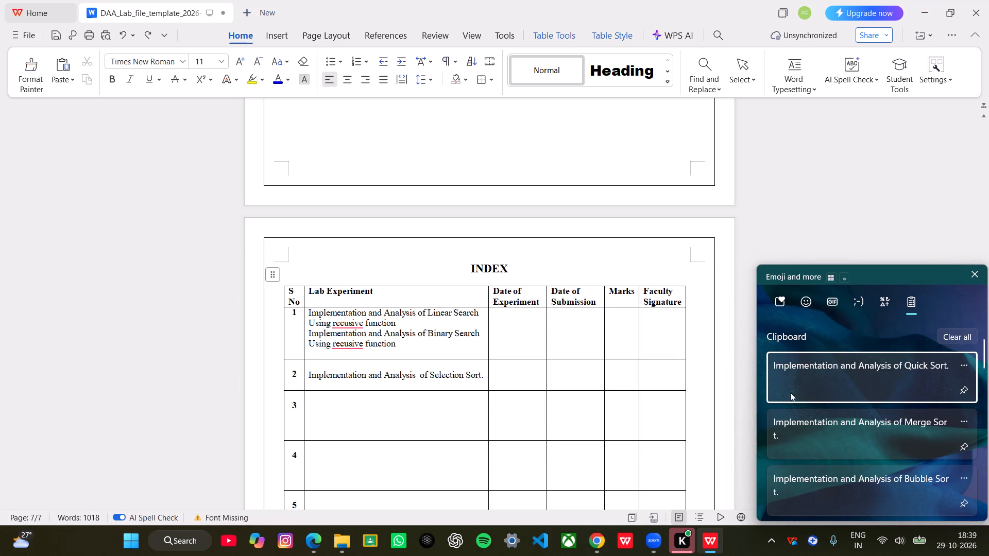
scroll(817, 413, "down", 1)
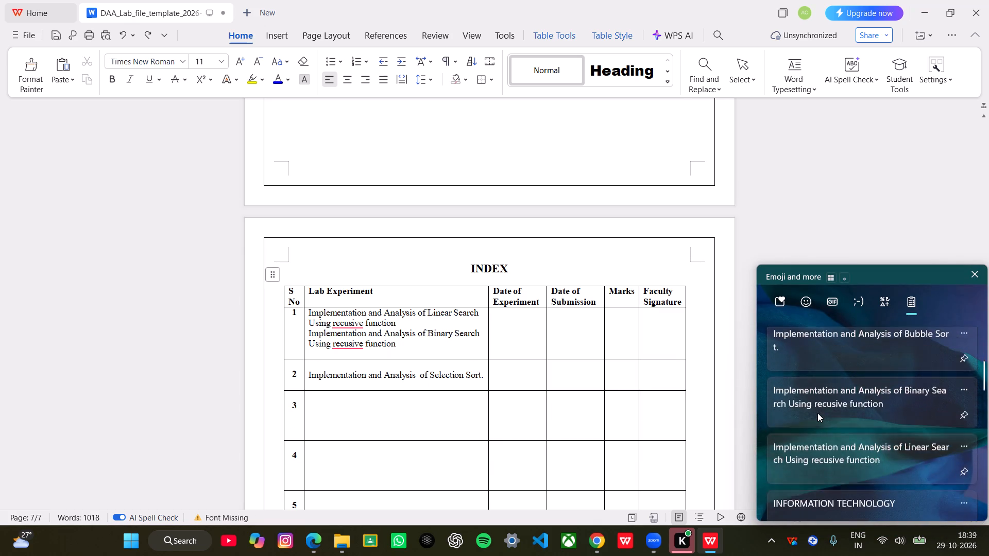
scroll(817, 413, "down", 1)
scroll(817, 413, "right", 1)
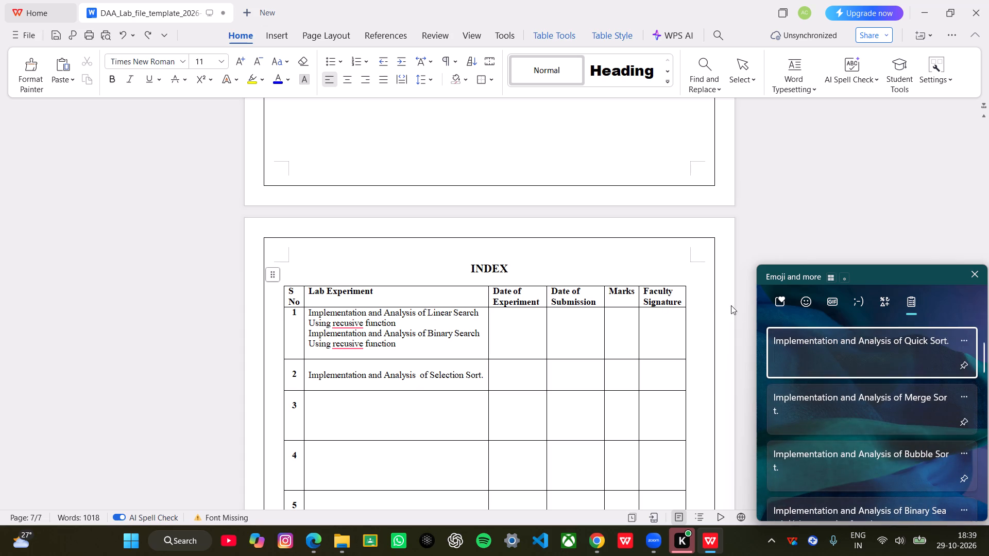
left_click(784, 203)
Copy the Insertion Sort title from the List of Experiments and paste it above Selection Sort in INDEX row 2 at font size 11.
scroll(580, 190, "up", 7)
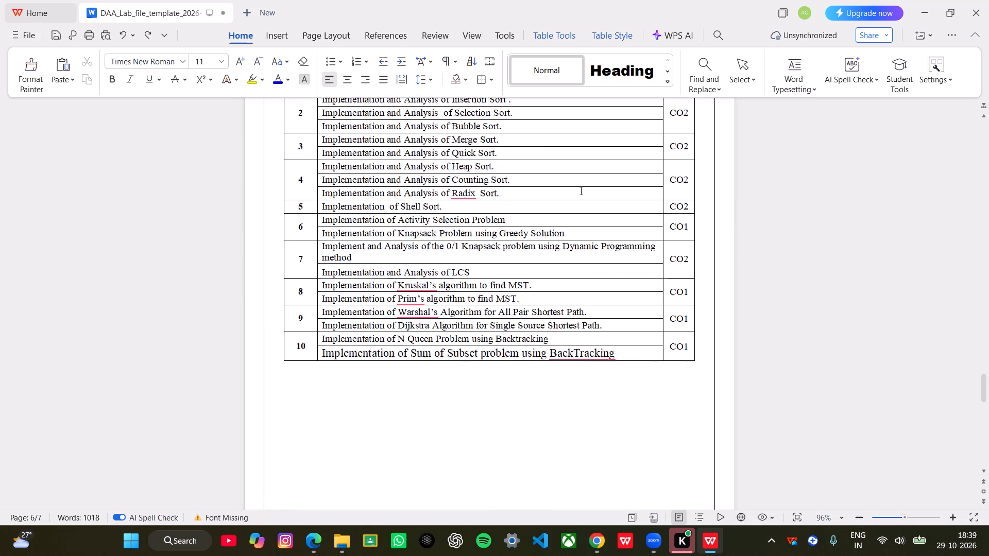
left_click_drag(509, 144, 319, 143)
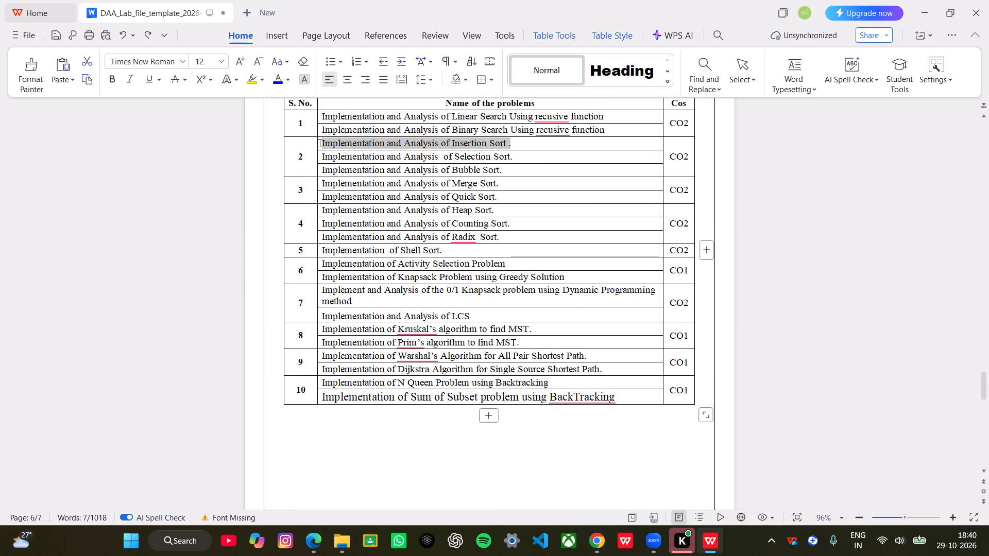
key("ctrl+c")
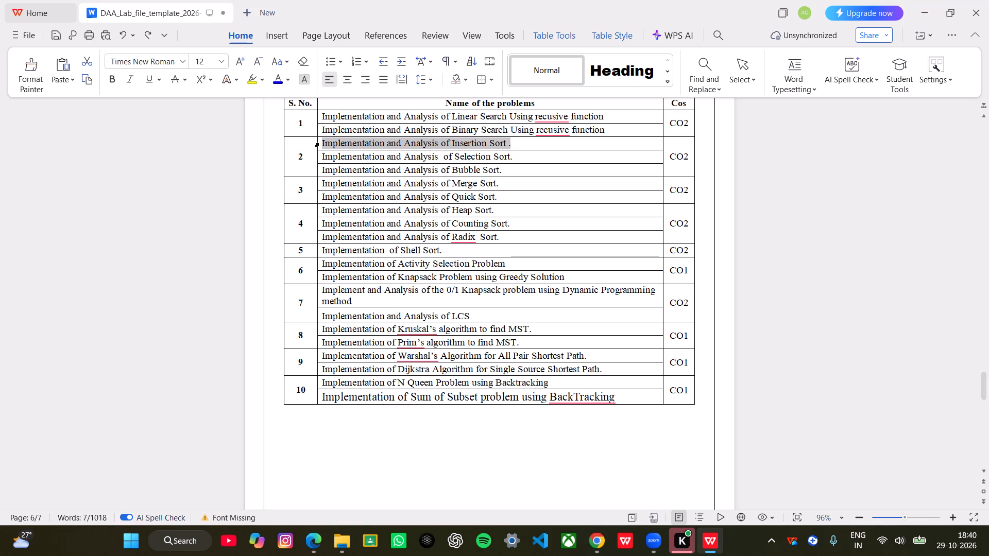
scroll(330, 248, "down", 7)
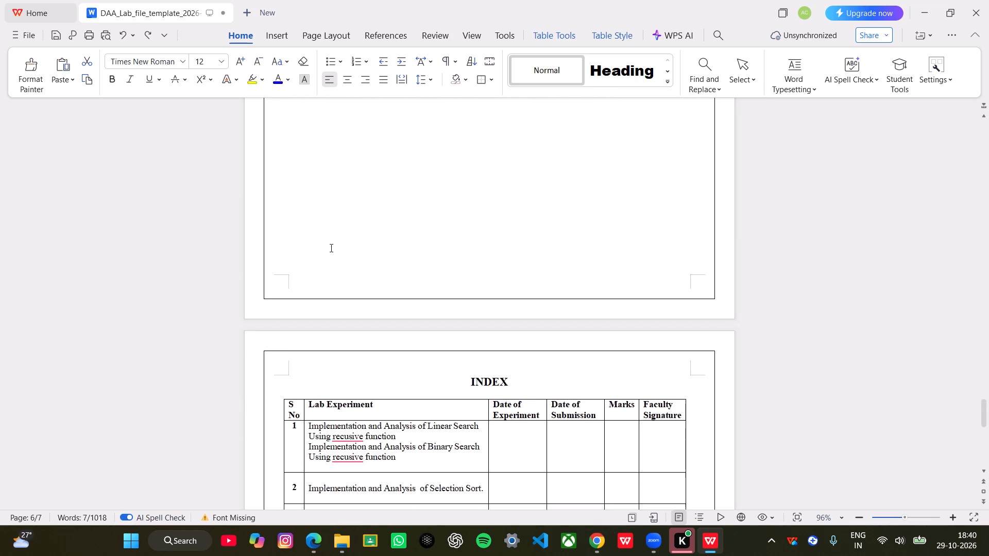
scroll(330, 248, "down", 3)
left_click(313, 235)
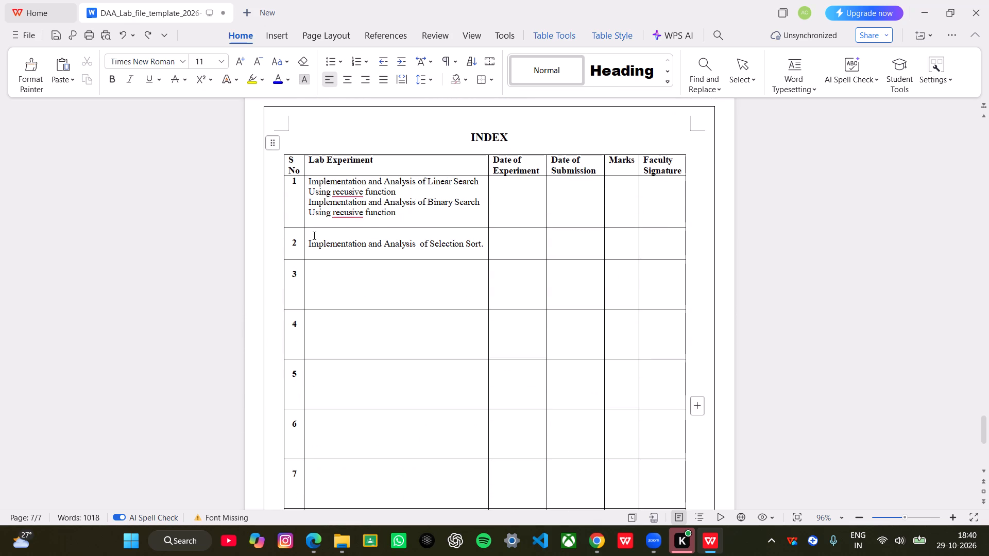
key("ctrl+v")
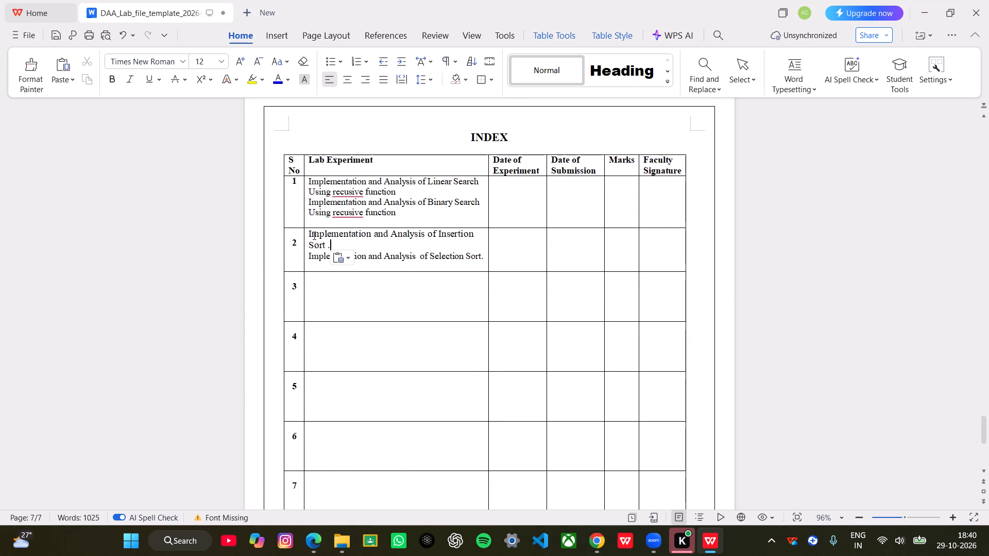
left_click_drag(332, 245, 307, 233)
left_click(335, 179)
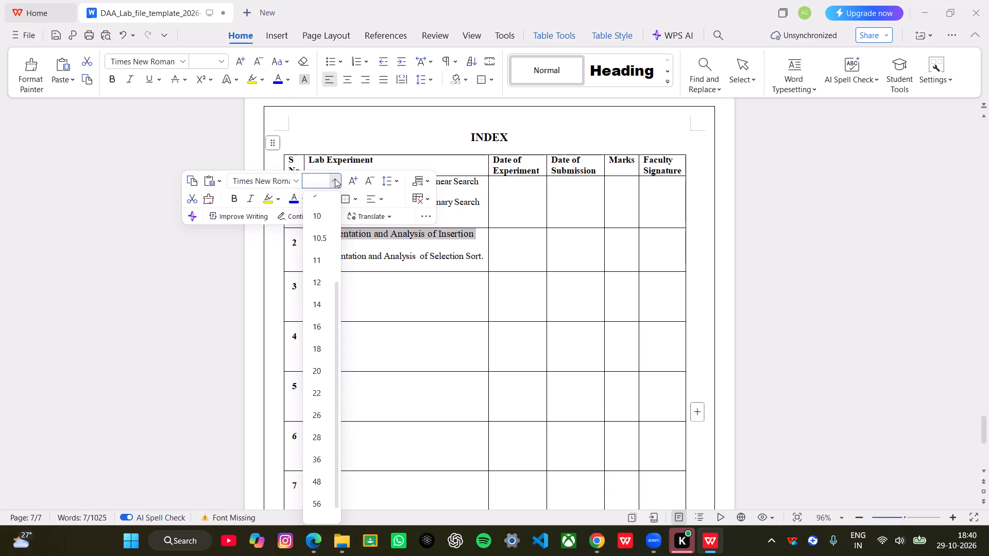
left_click(321, 259)
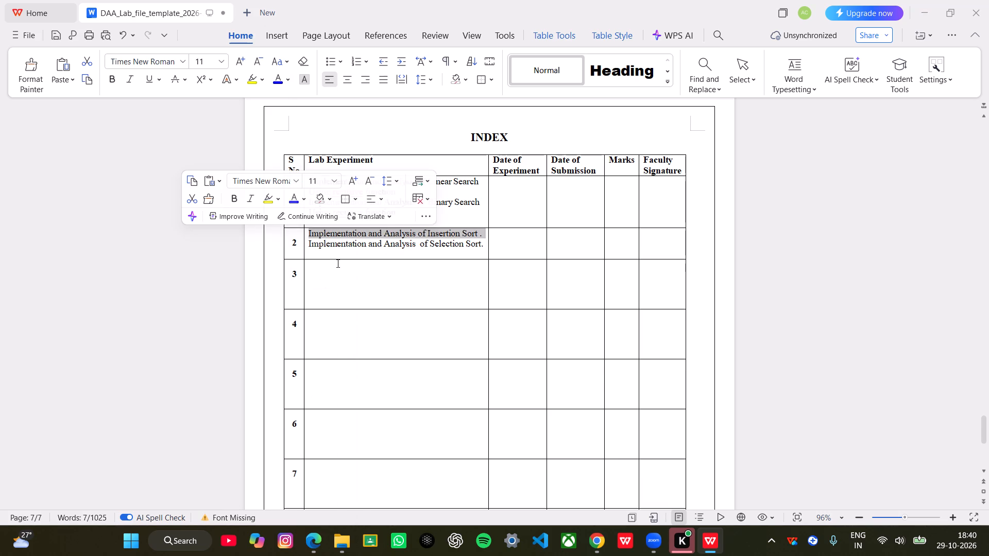
Insert the Bubble Sort title from the clipboard history below Selection Sort in INDEX row 2 and set it to font size 11.
left_click(322, 253)
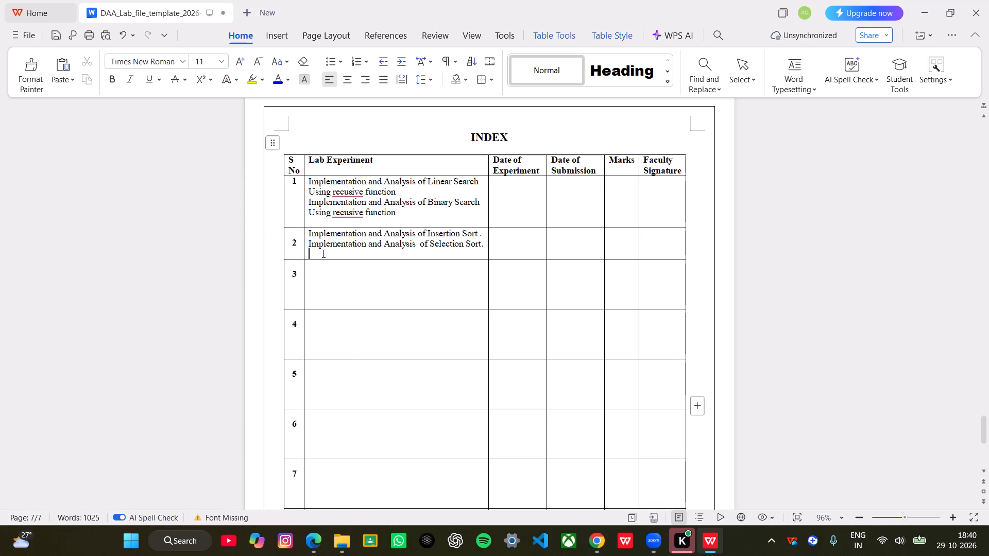
key("super+v")
scroll(793, 429, "down", 1)
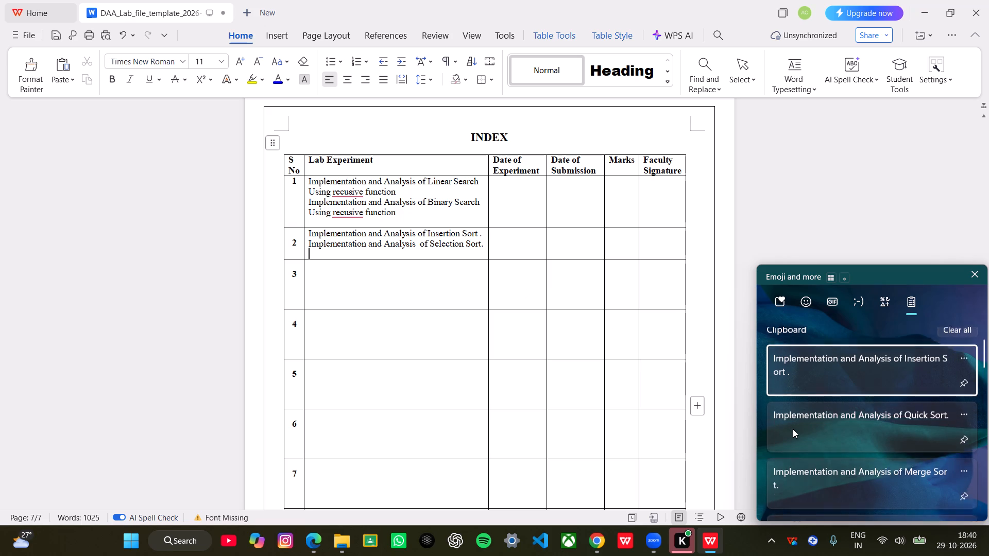
scroll(793, 429, "down", 1)
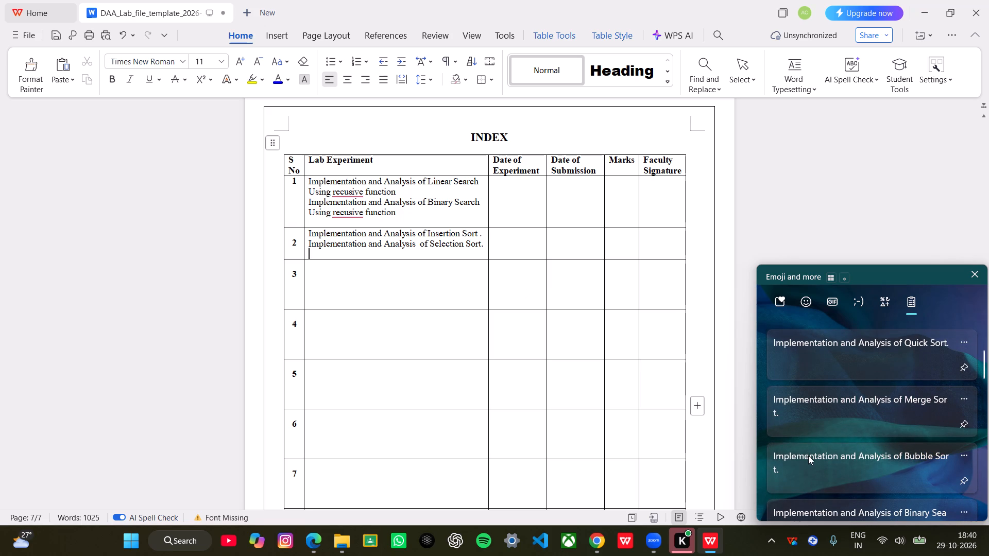
left_click(808, 456)
key("ctrl+v")
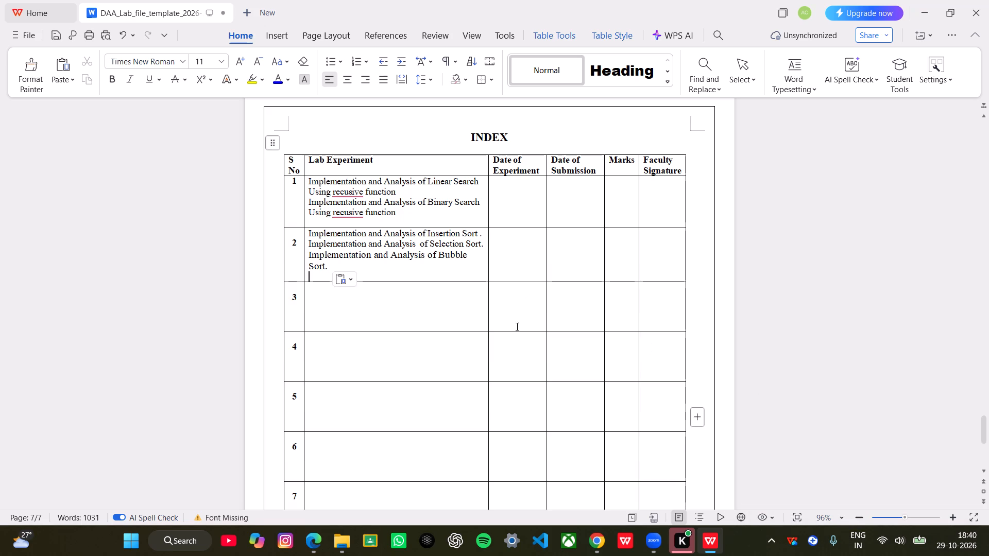
left_click_drag(329, 267, 324, 266)
left_click_drag(324, 266, 305, 256)
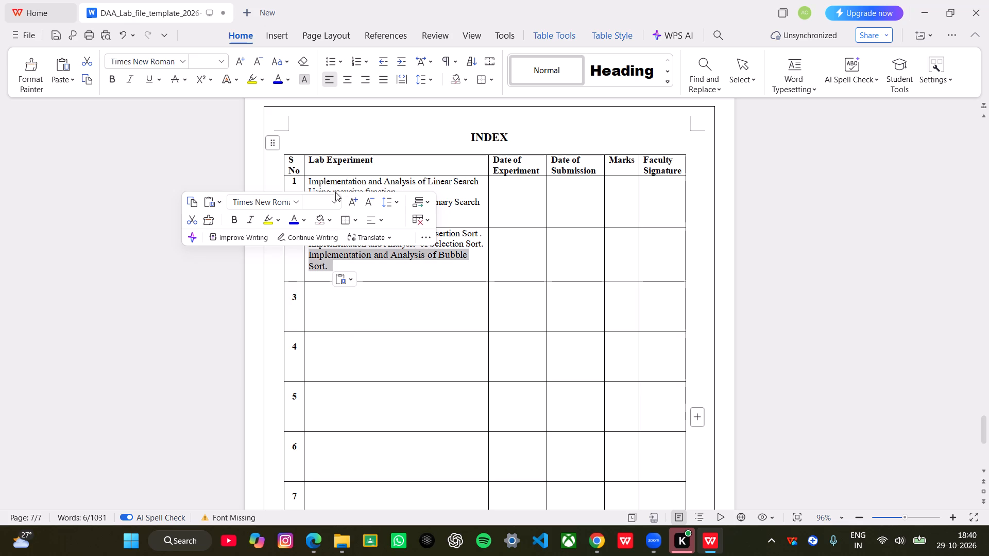
left_click(334, 202)
left_click(319, 292)
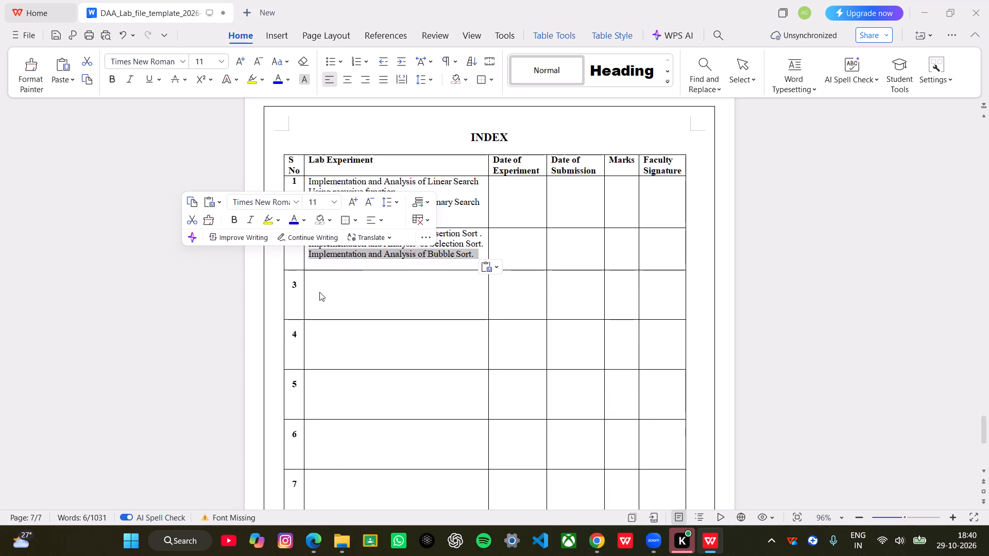
left_click(381, 297)
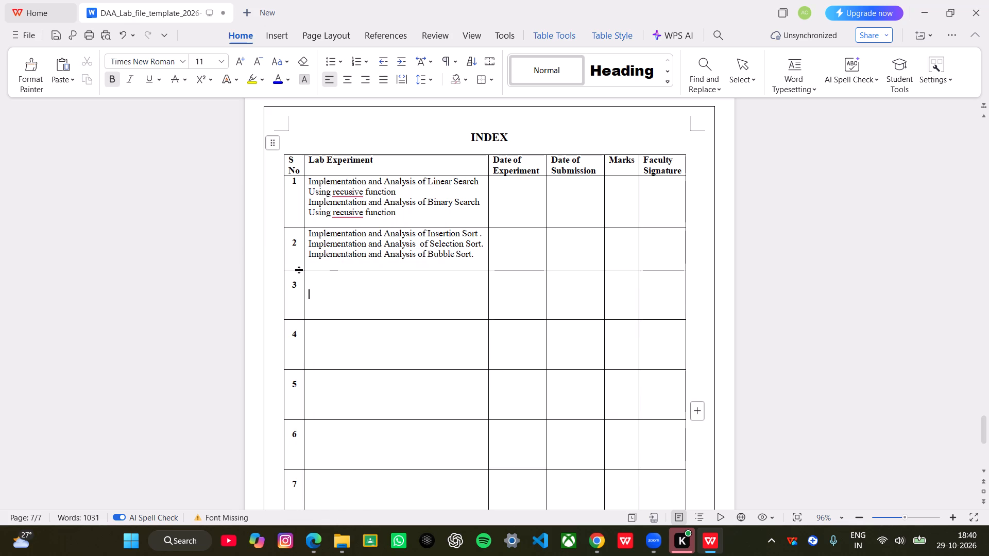
Tighten INDEX rows 1 and 2 by removing the blank line at the end of each row's titles.
left_click_drag(301, 270, 301, 267)
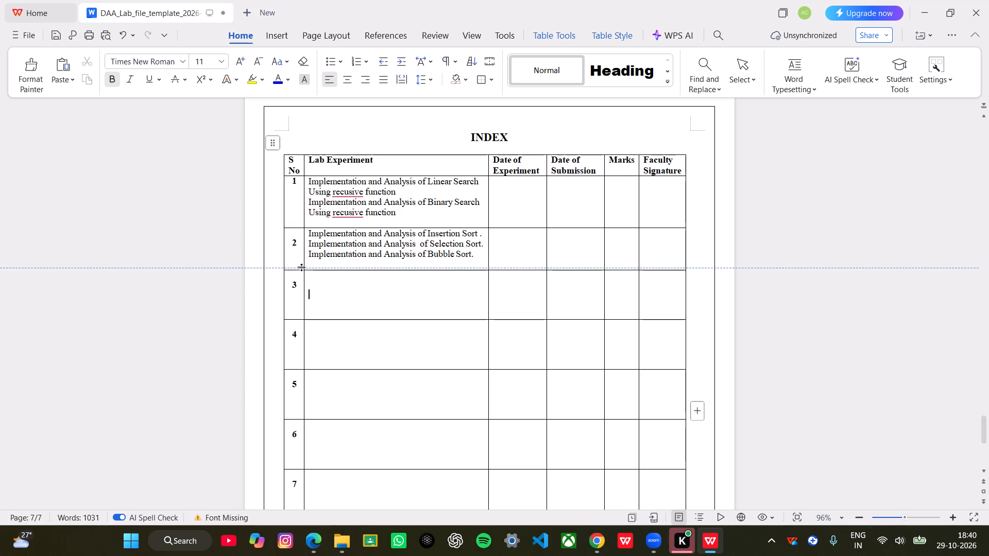
left_click_drag(301, 267, 301, 265)
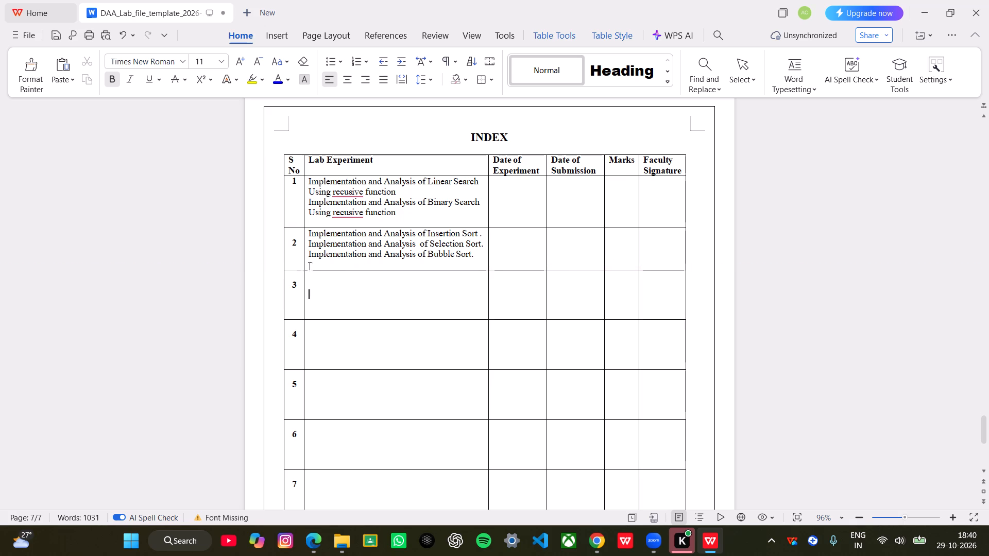
left_click(383, 245)
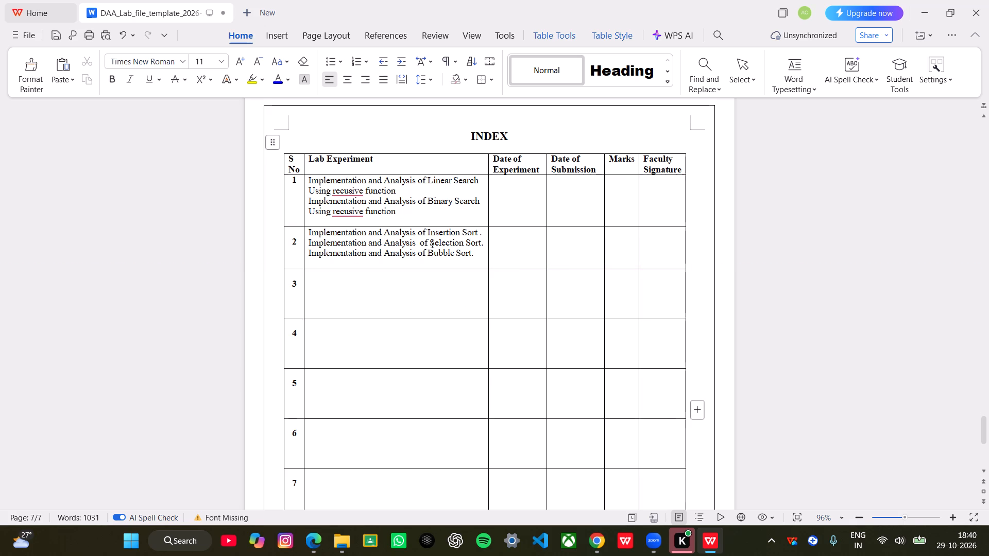
left_click(403, 214)
left_click(373, 218)
key("BackSpace")
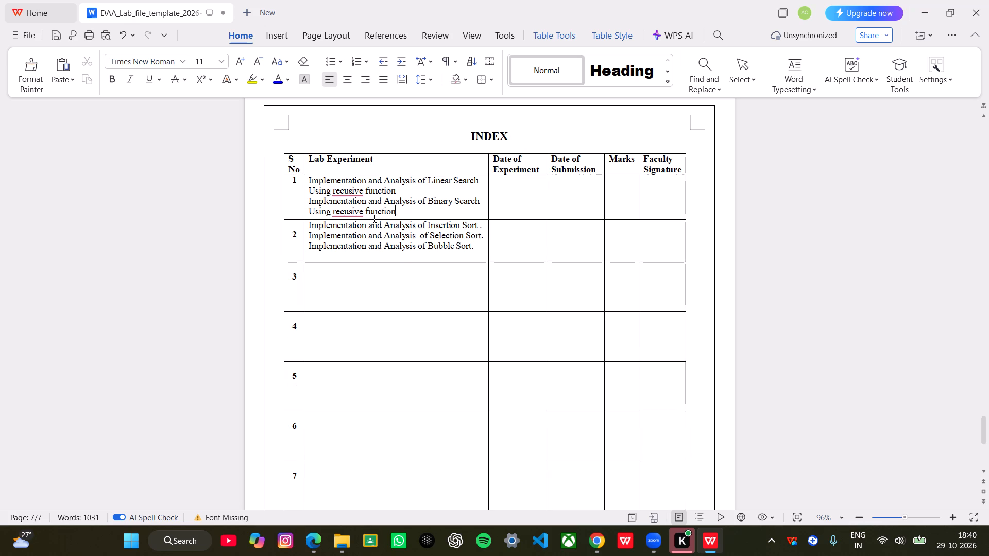
left_click(356, 257)
key("BackSpace")
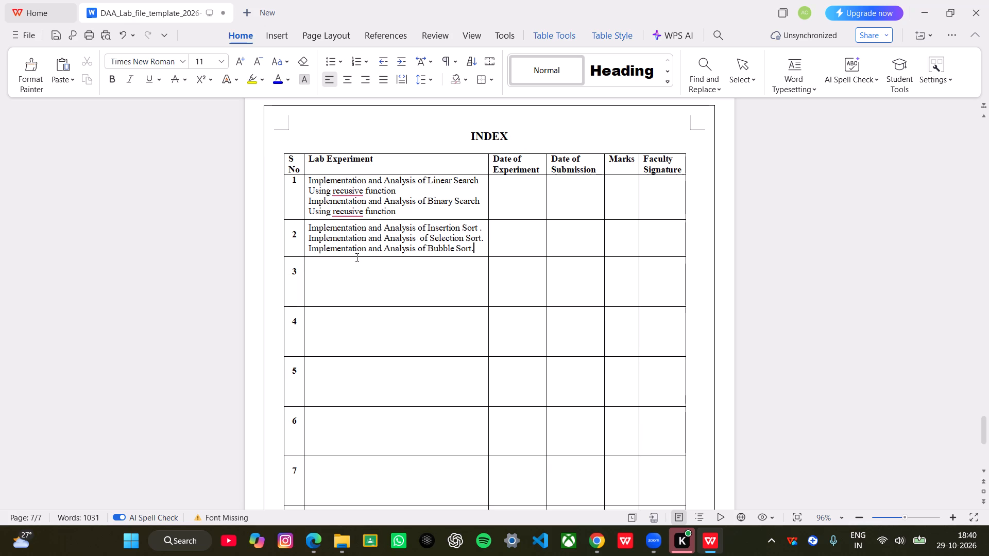
Insert the Merge Sort and Quick Sort titles from the clipboard history into INDEX row 3, on consecutive lines with no blank line between them.
scroll(349, 271, "down", 1)
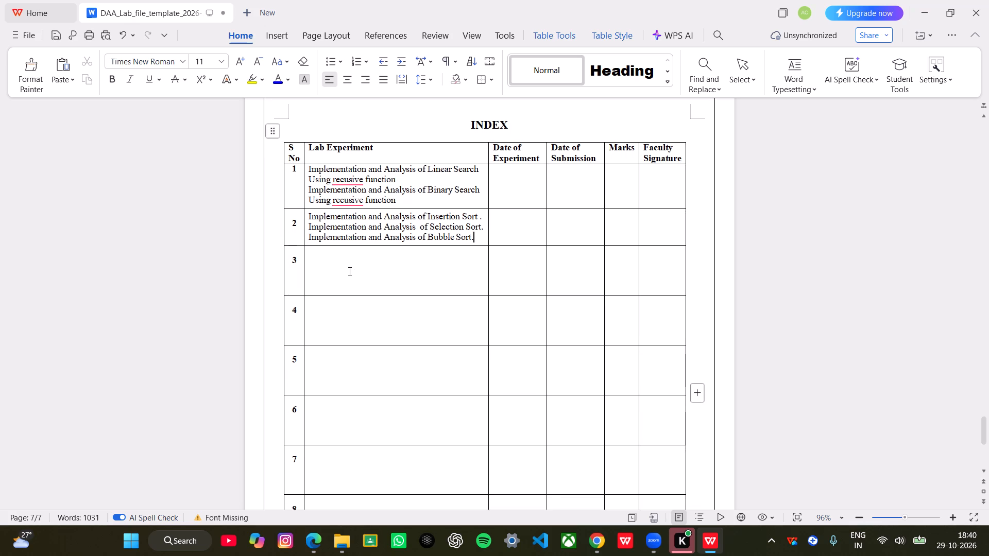
scroll(349, 271, "down", 1)
left_click(312, 250)
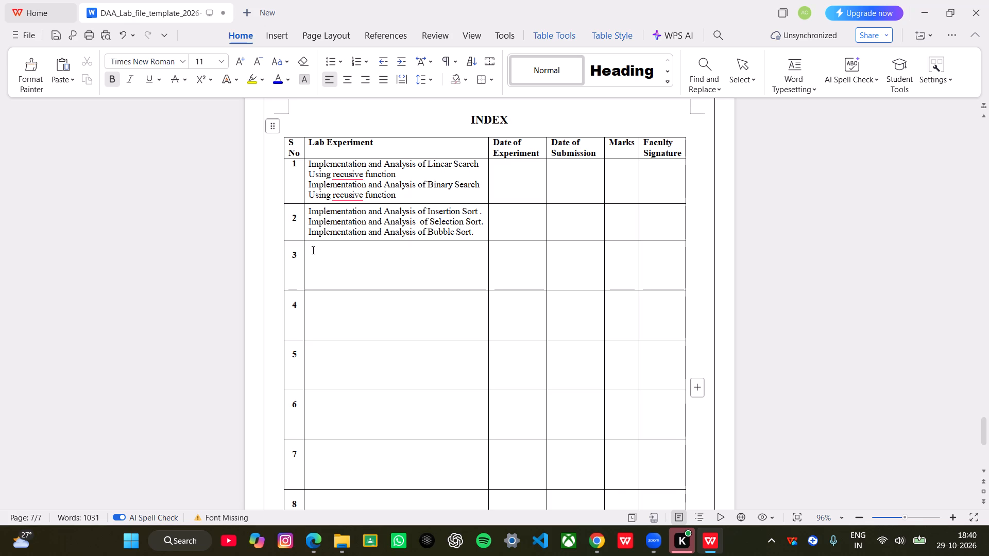
key("super+v")
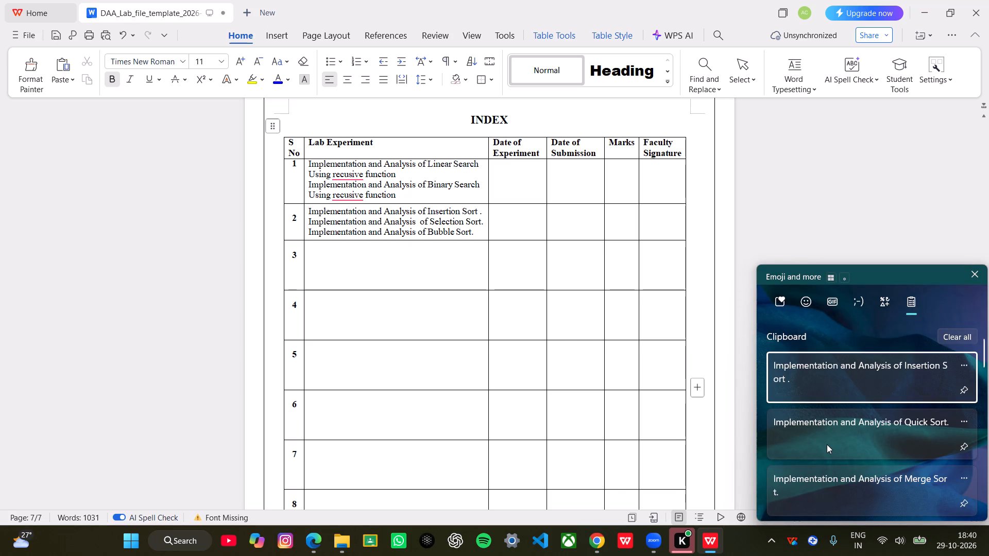
left_click(831, 472)
key("ctrl+v")
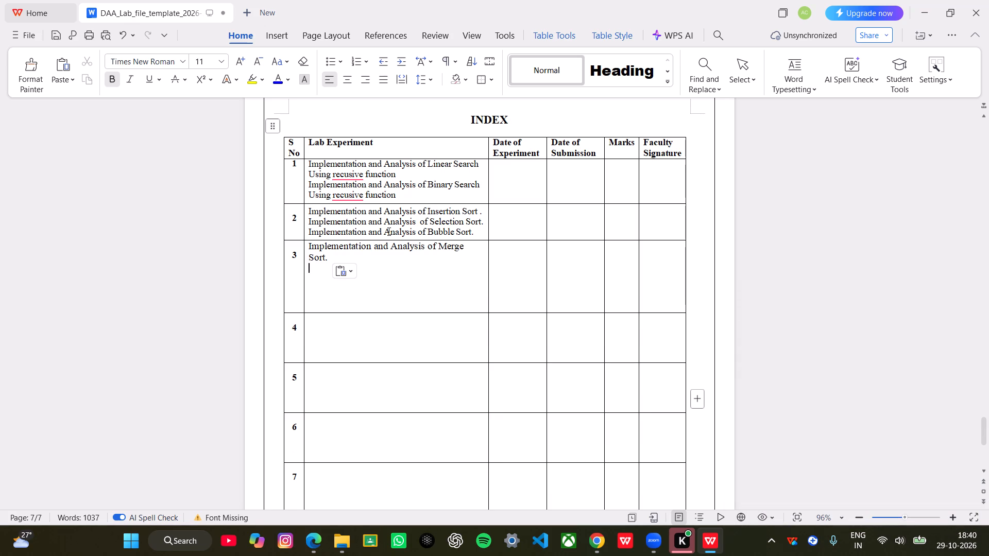
left_click(315, 274)
key("super+v")
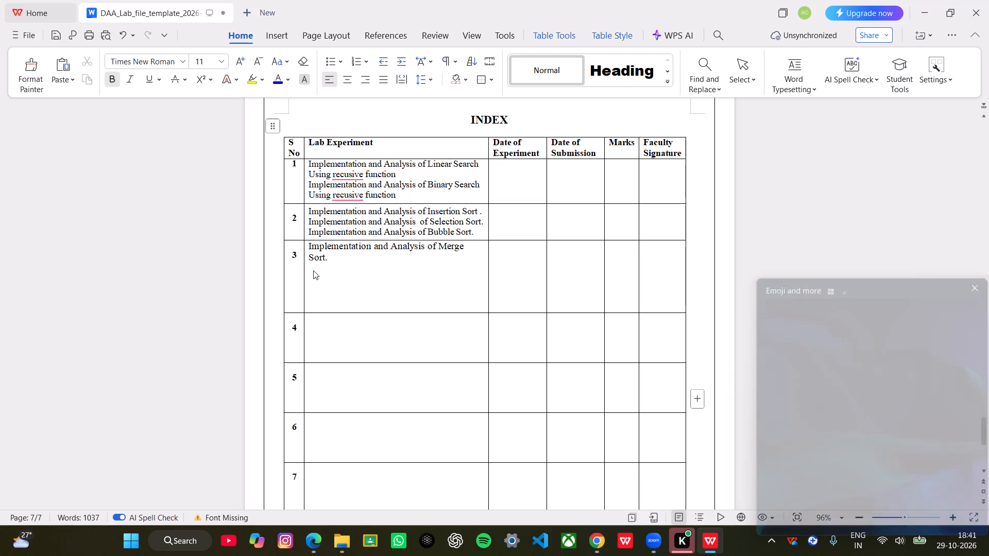
left_click(834, 426)
key("ctrl+v")
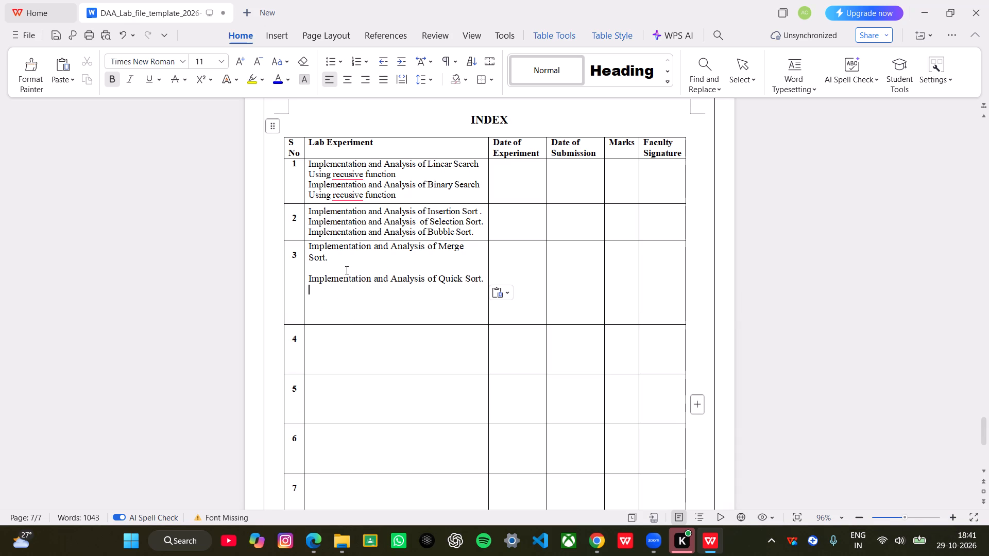
left_click(346, 270)
key("BackSpace")
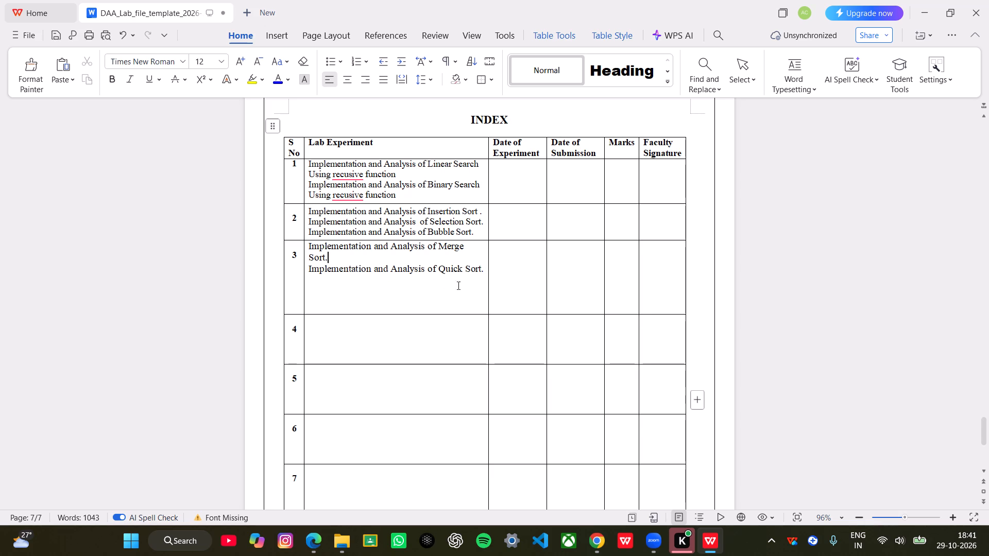
Set the Merge Sort and Quick Sort titles in INDEX row 3 to font size 11.
left_click_drag(483, 273, 425, 264)
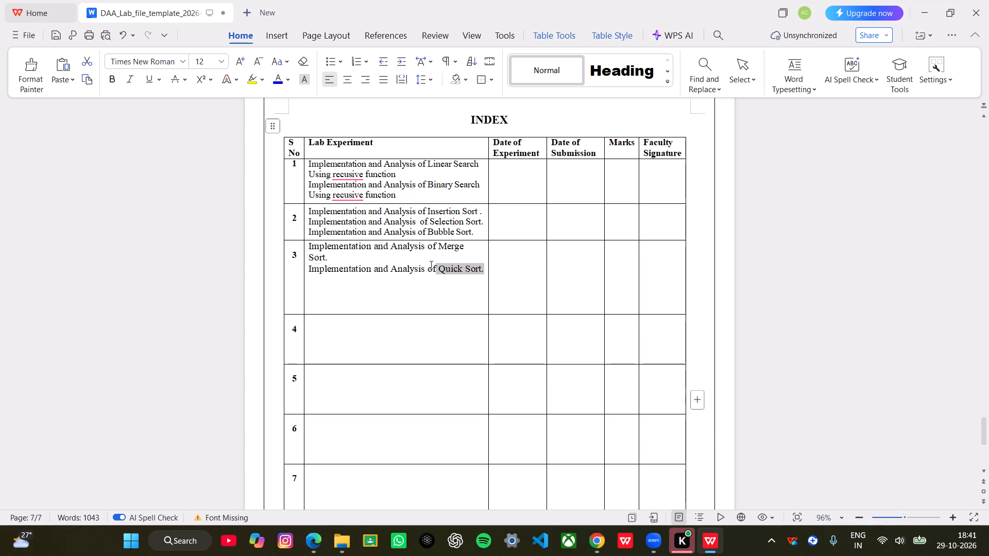
left_click_drag(425, 264, 306, 242)
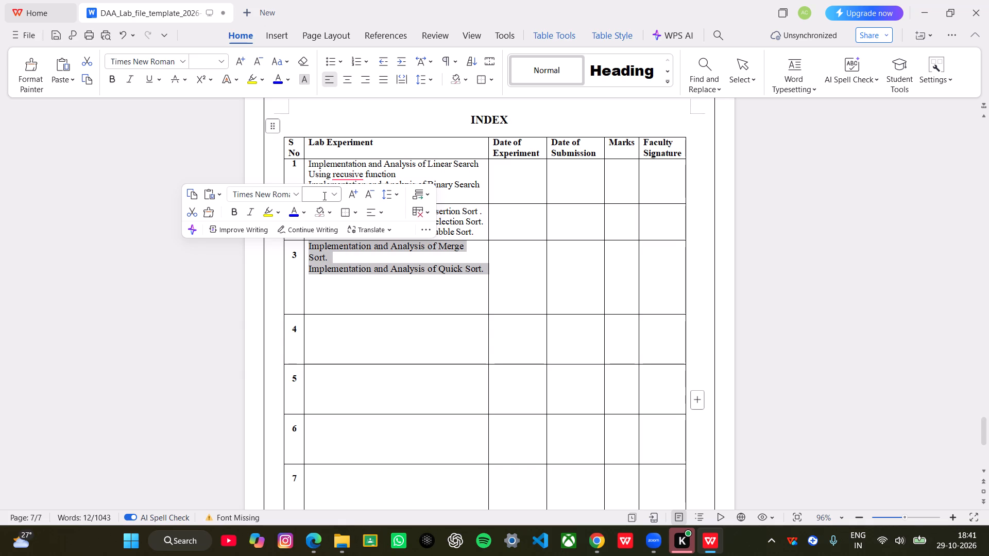
left_click(326, 194)
left_click(335, 191)
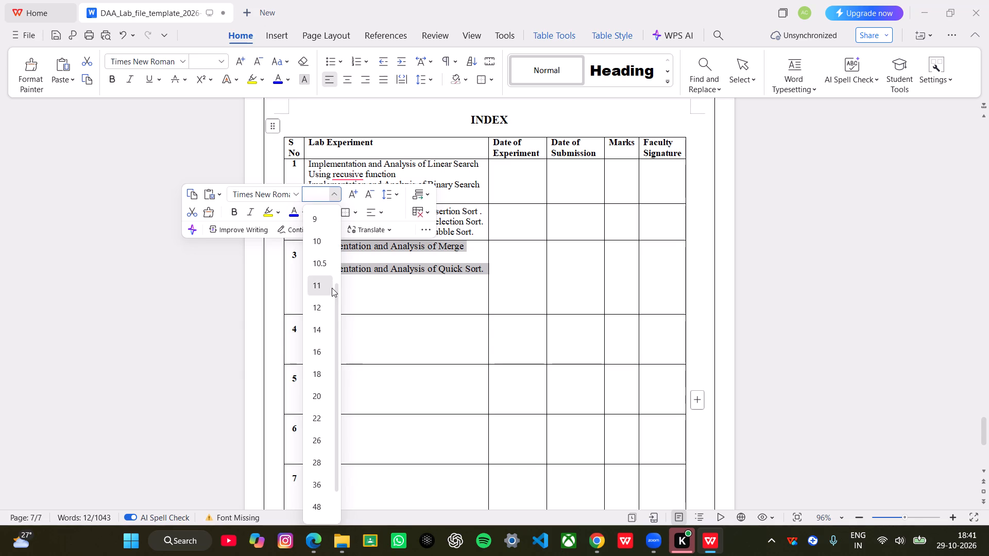
left_click(331, 289)
left_click(366, 277)
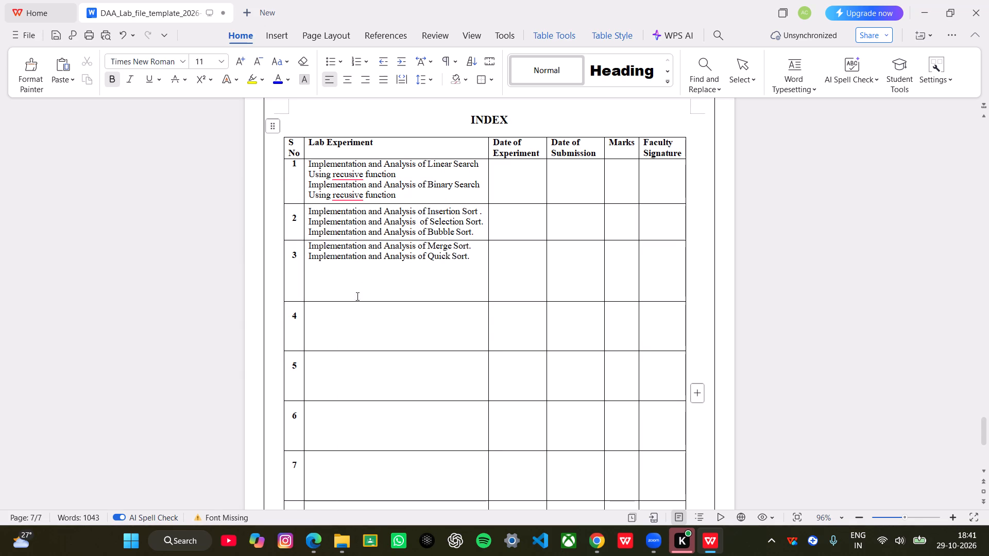
Remove the blank lines below the Quick Sort title in INDEX row 3.
left_click(351, 294)
key("BackSpace")
key("BackSpace")
key("BackSpace")
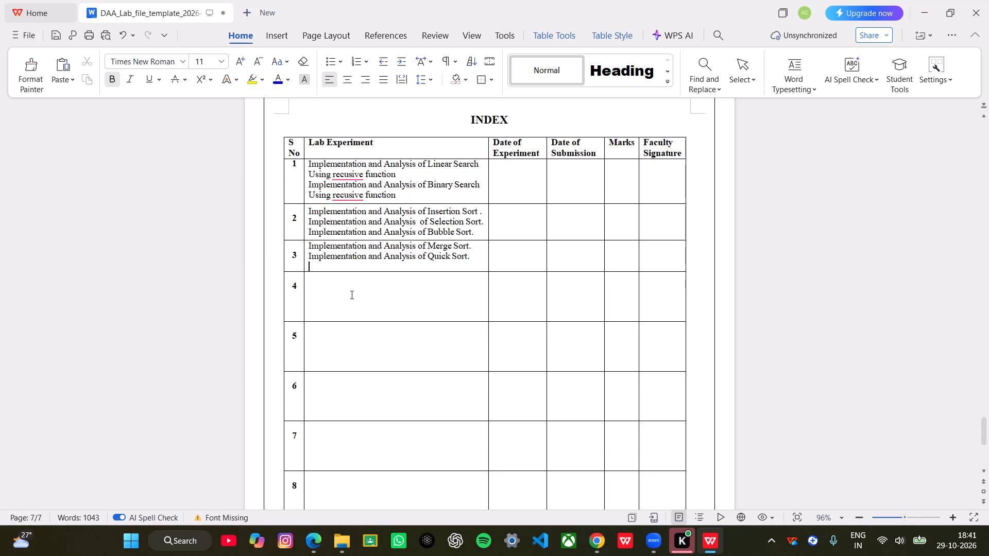
key("BackSpace")
Copy the Heap Sort, Counting Sort and Radix Sort titles of experiment 4 one by one from the List of Experiments.
left_click(320, 278)
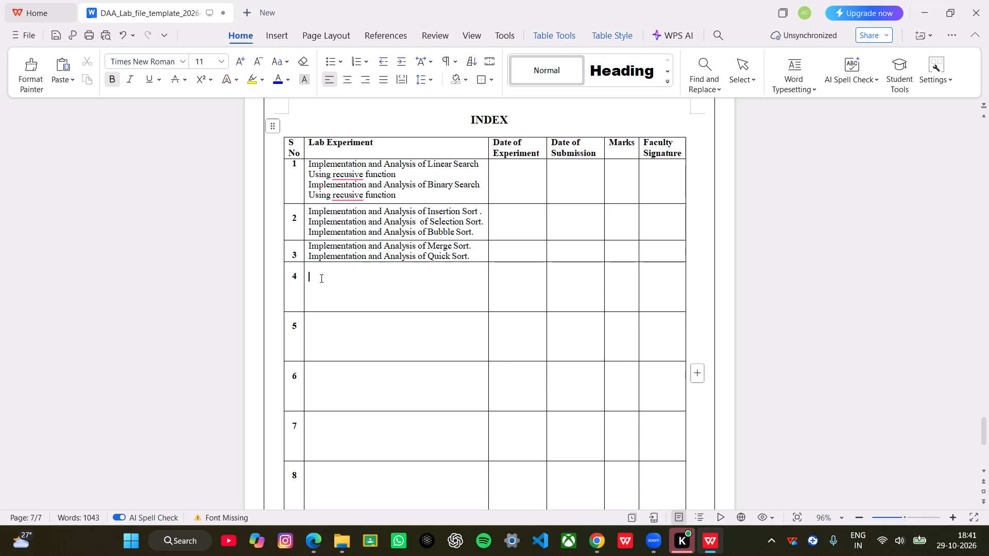
left_click(314, 274)
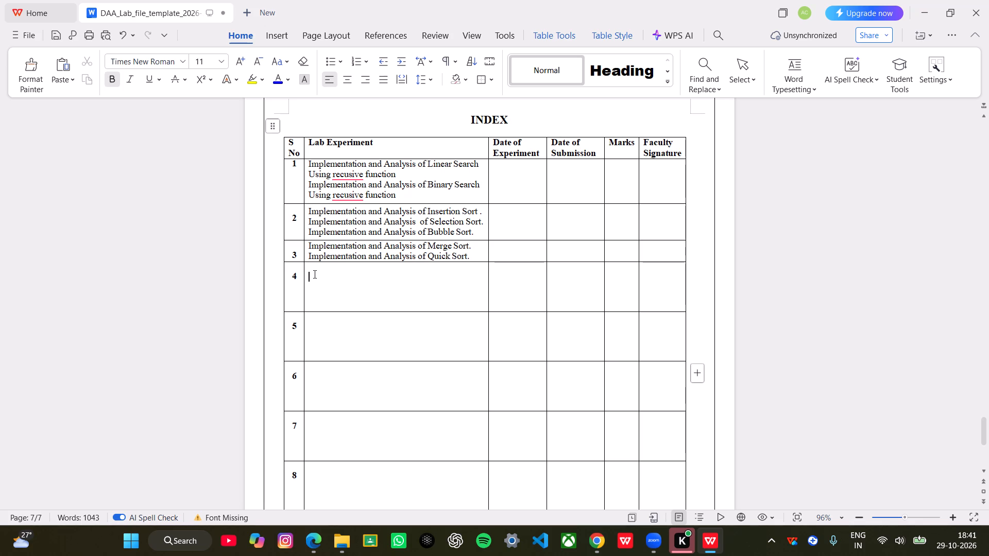
left_click(309, 269)
scroll(309, 269, "up", 5)
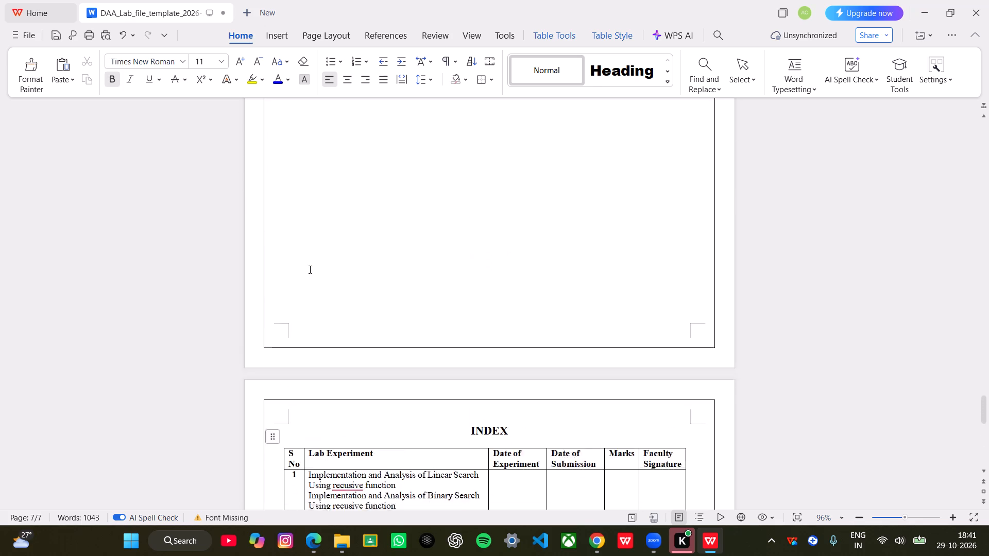
scroll(309, 269, "up", 4)
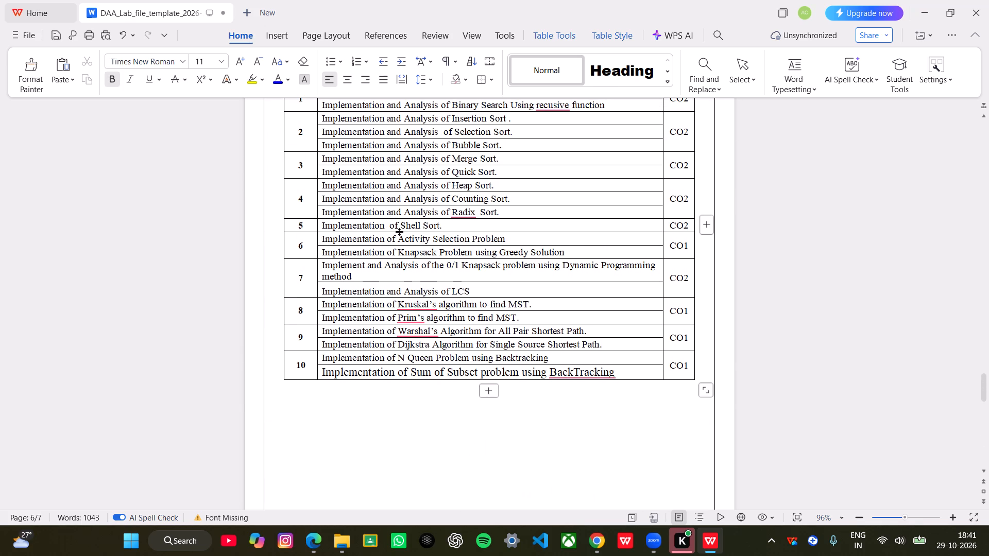
left_click_drag(493, 184, 352, 194)
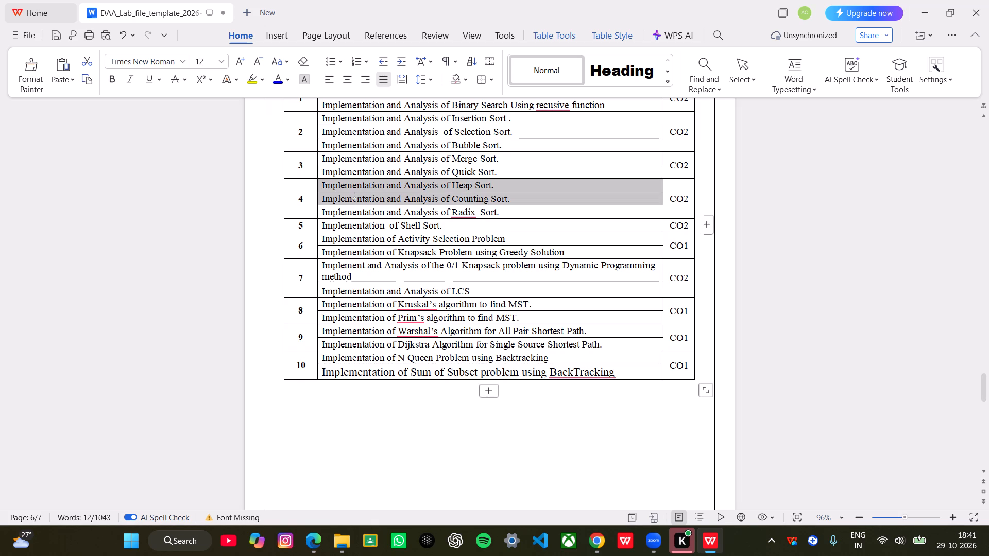
left_click_drag(352, 194, 329, 193)
left_click(518, 199)
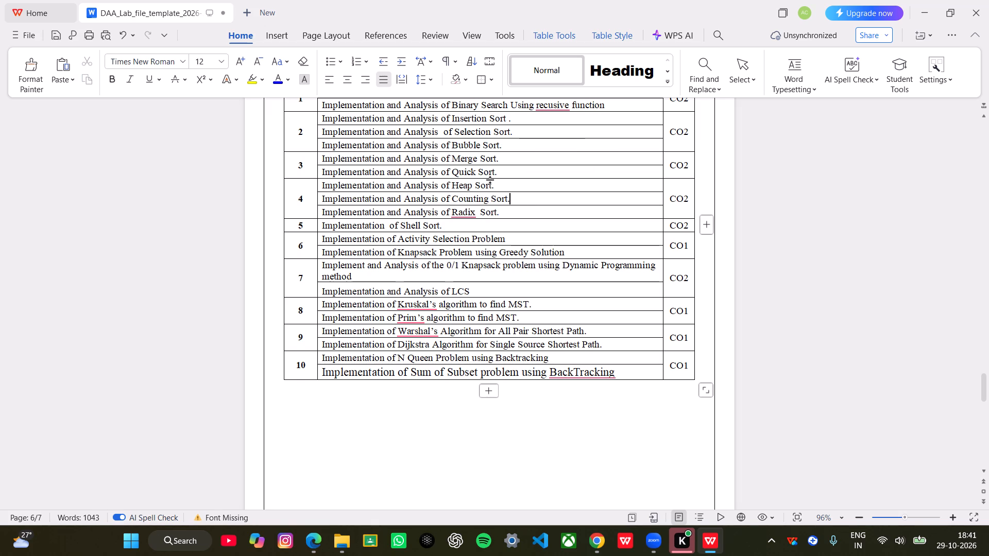
double_click(497, 187)
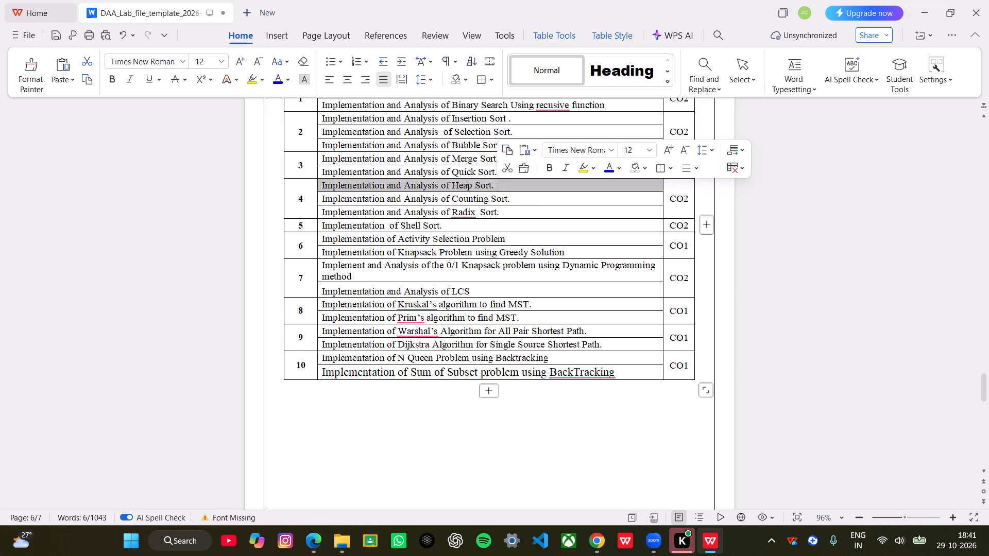
left_click(509, 153)
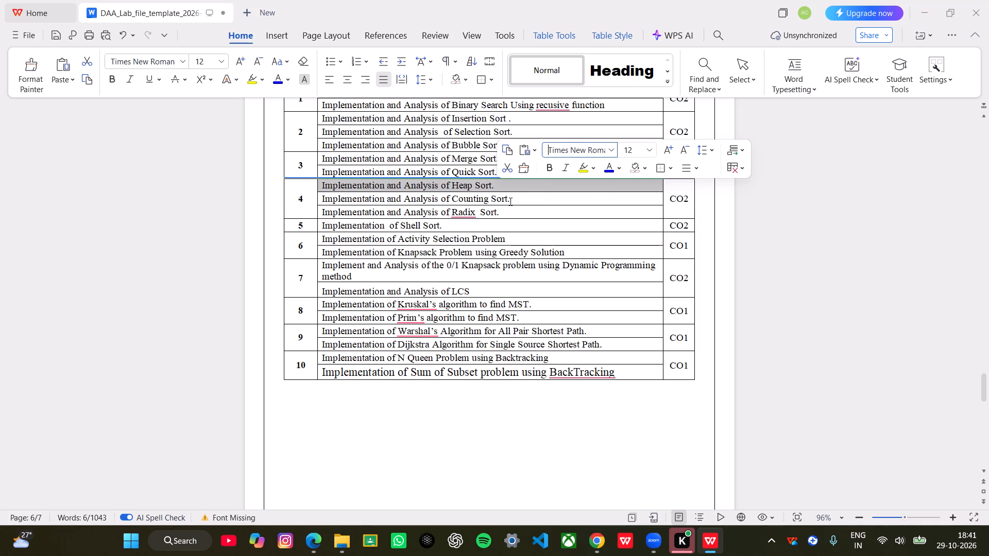
double_click(511, 200)
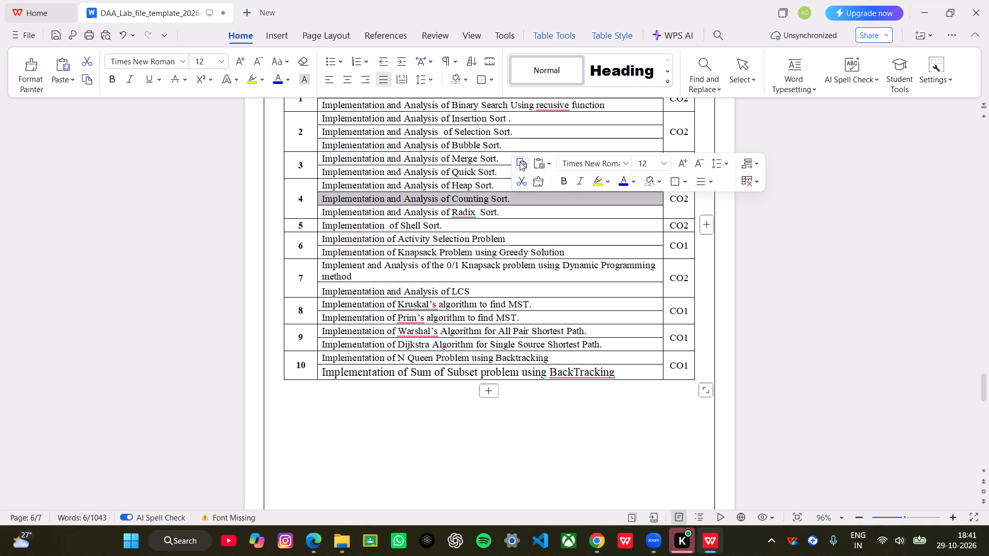
left_click(520, 163)
left_click(510, 211)
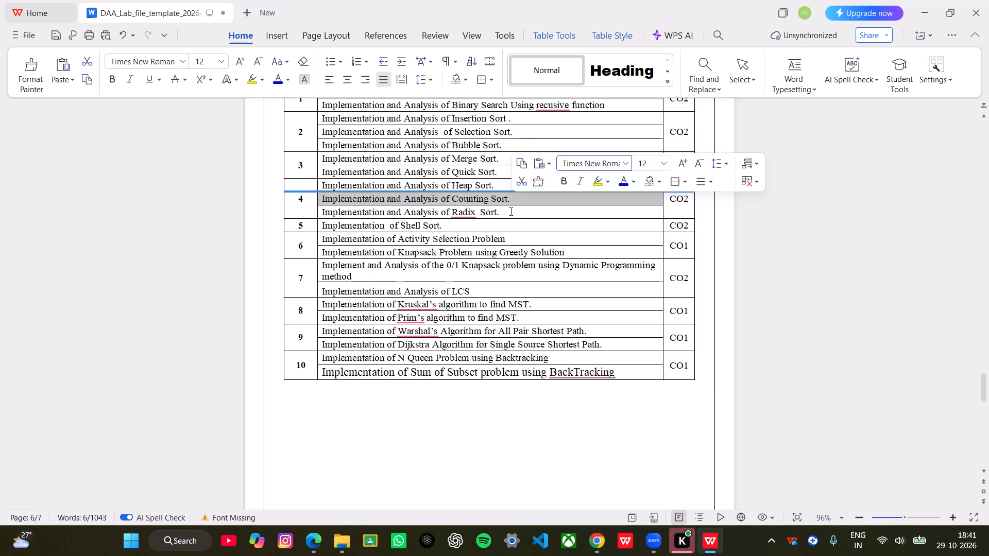
double_click(510, 211)
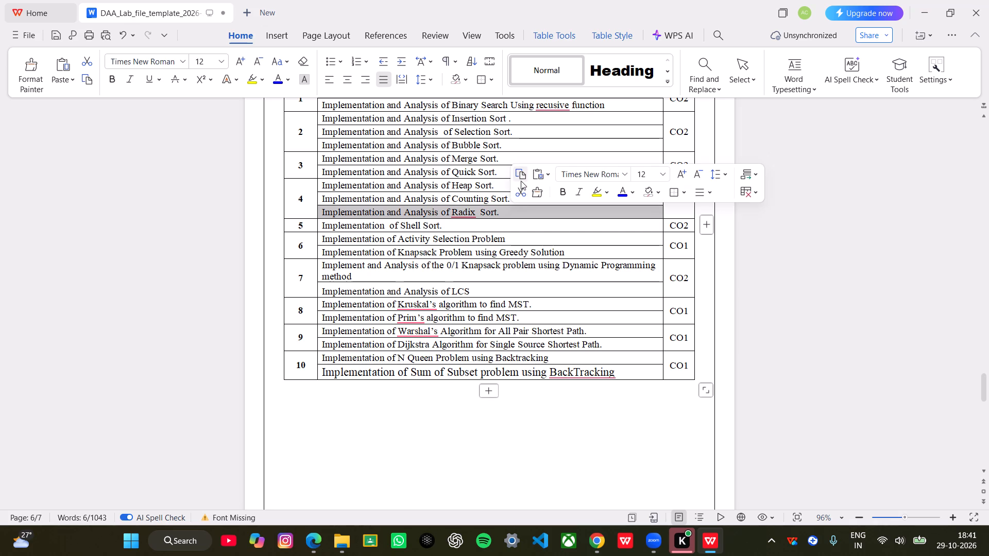
left_click(519, 174)
Copy the Shell Sort title of experiment 5 from the List of Experiments.
left_click(468, 226)
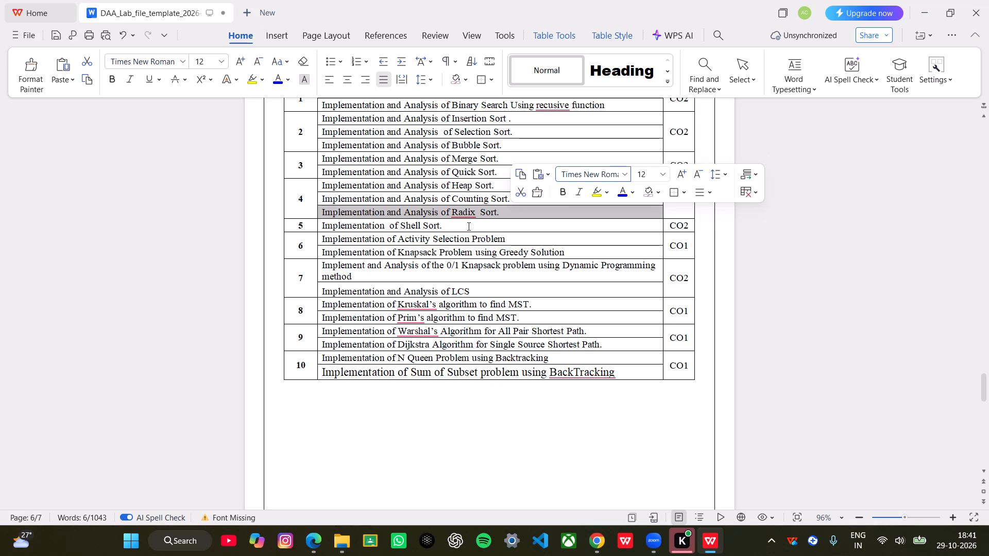
double_click(468, 226)
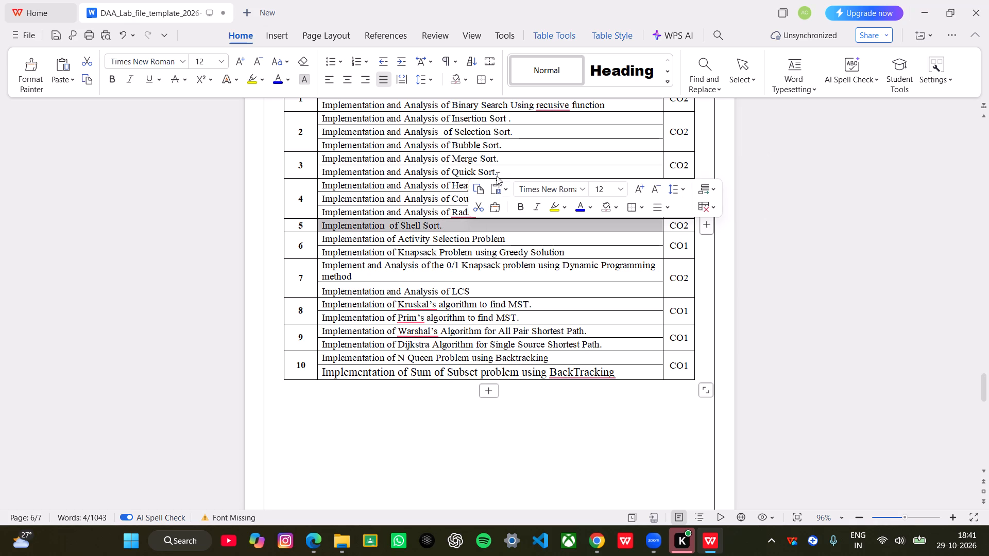
left_click(478, 190)
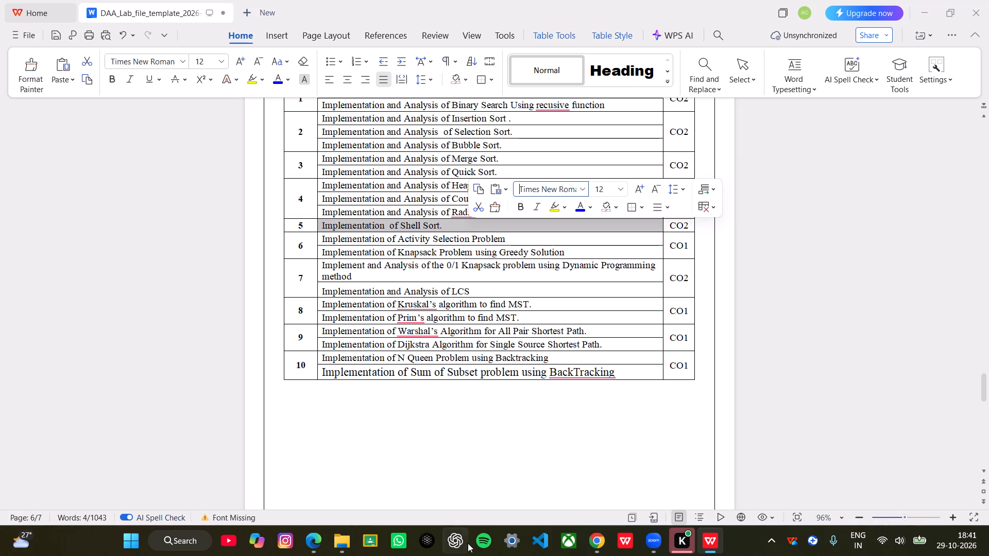
left_click(432, 475)
Insert the Heap Sort title from the clipboard history at the top of the Lab Experiment cell in INDEX row 4.
scroll(432, 475, "down", 2)
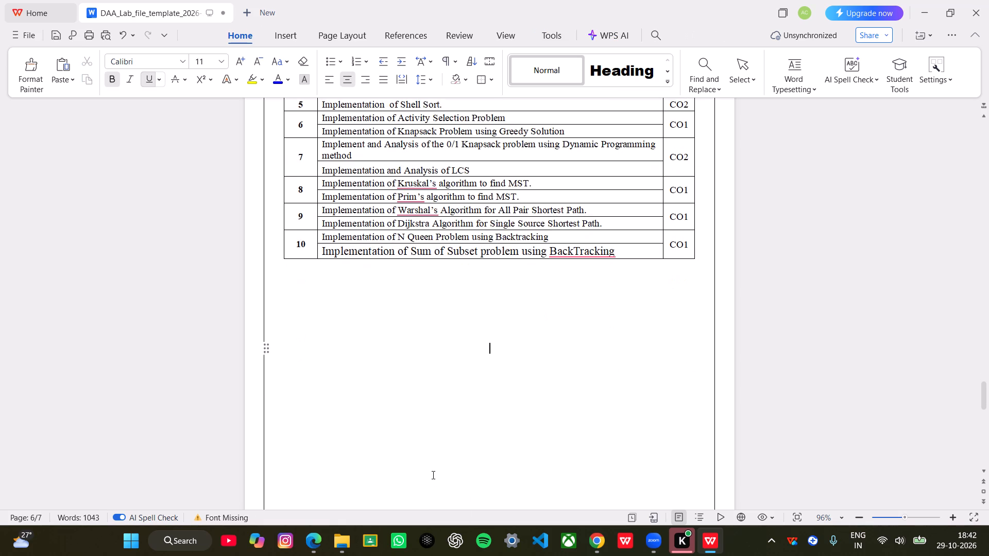
scroll(432, 475, "down", 4)
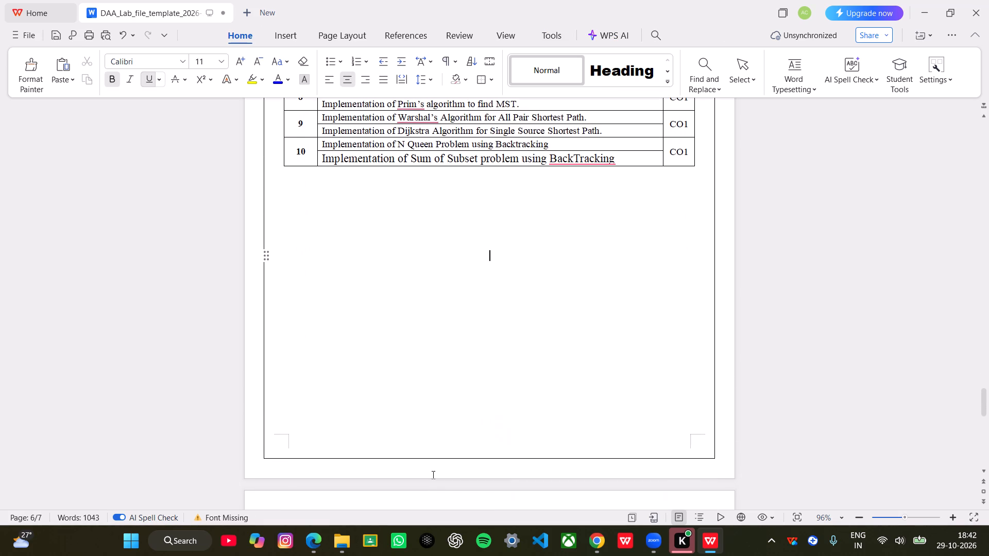
scroll(432, 475, "down", 2)
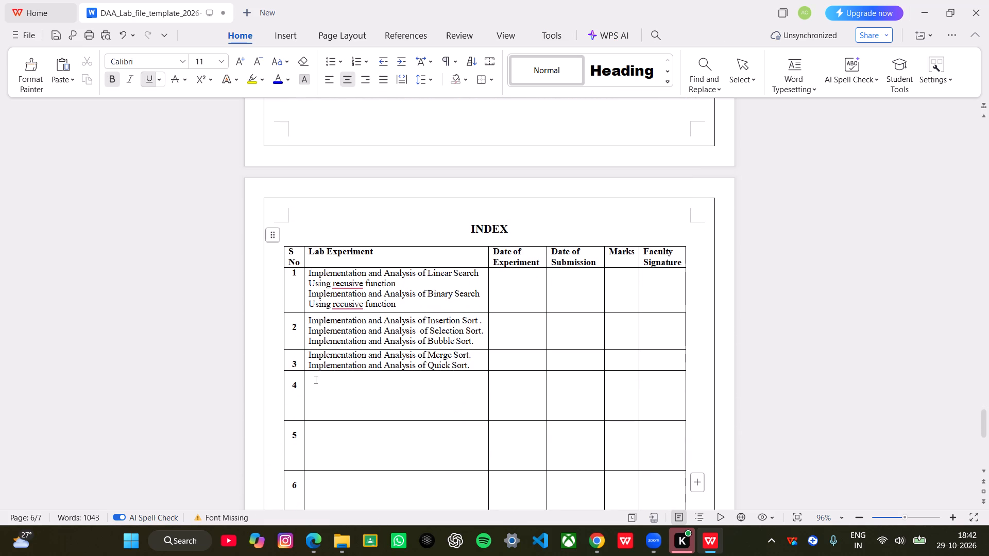
left_click(315, 379)
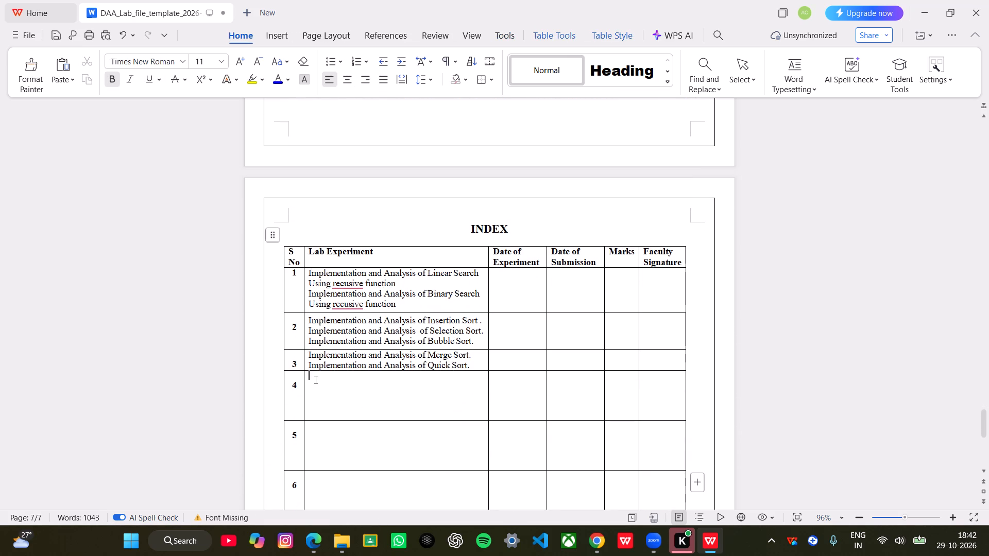
key("super+v")
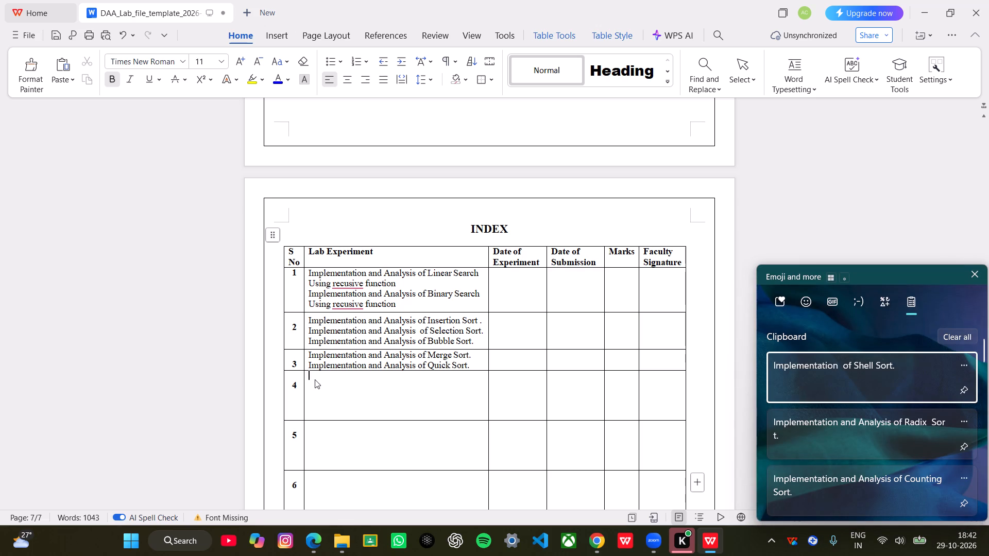
scroll(758, 474, "down", 1)
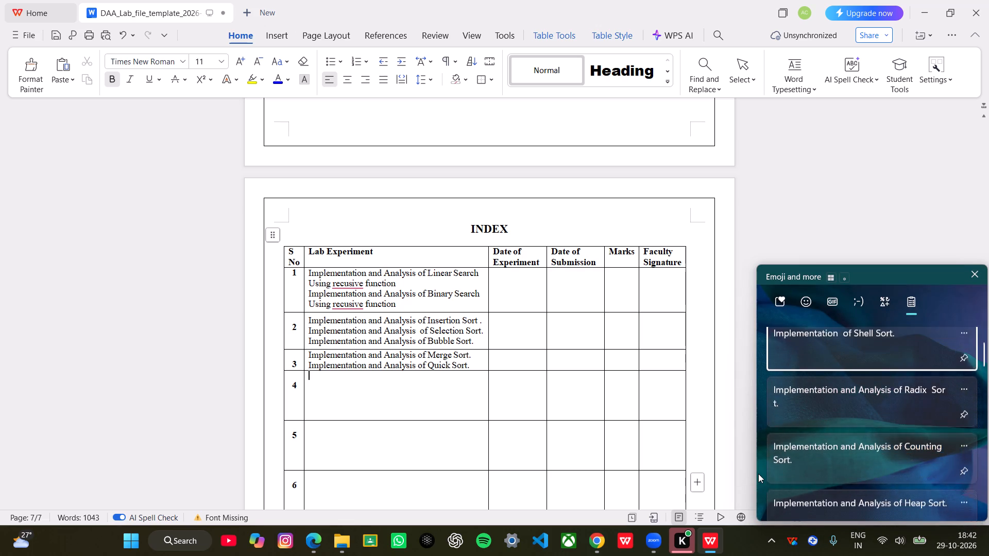
scroll(758, 474, "down", 2)
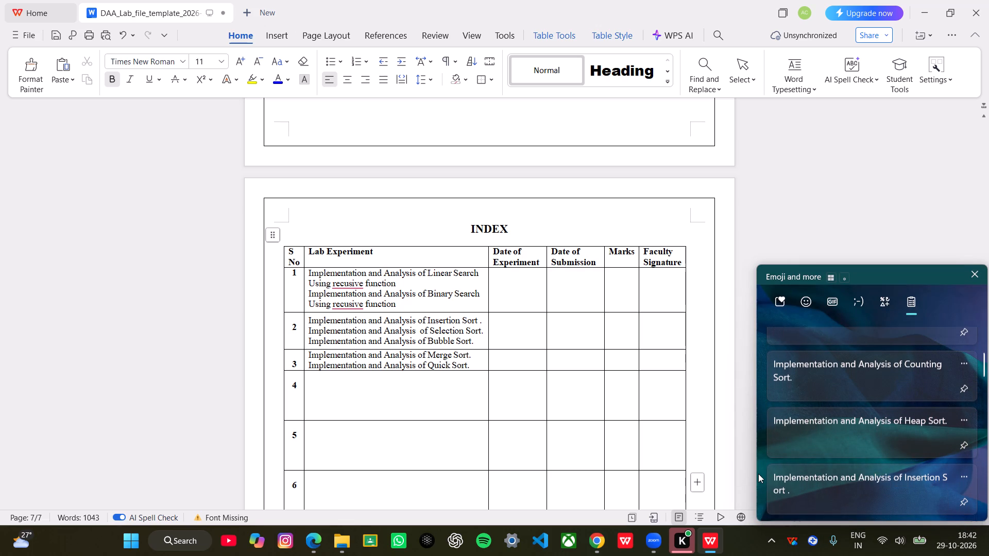
scroll(758, 474, "down", 2)
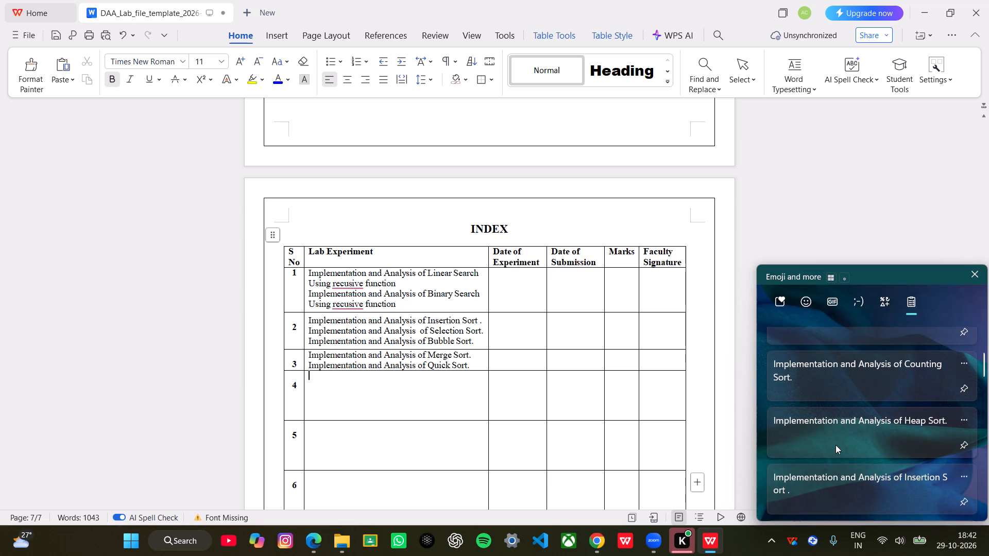
scroll(827, 424, "down", 1)
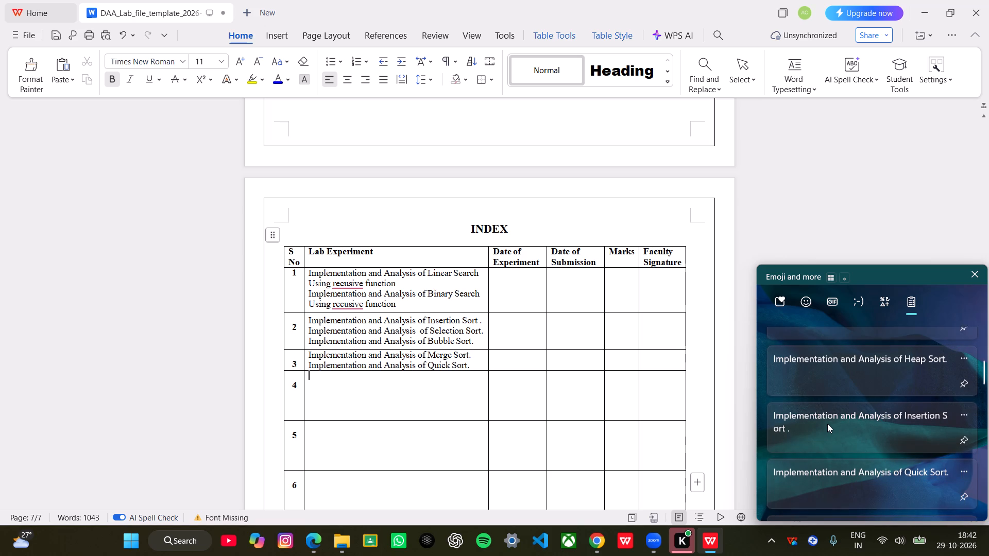
scroll(827, 424, "down", 1)
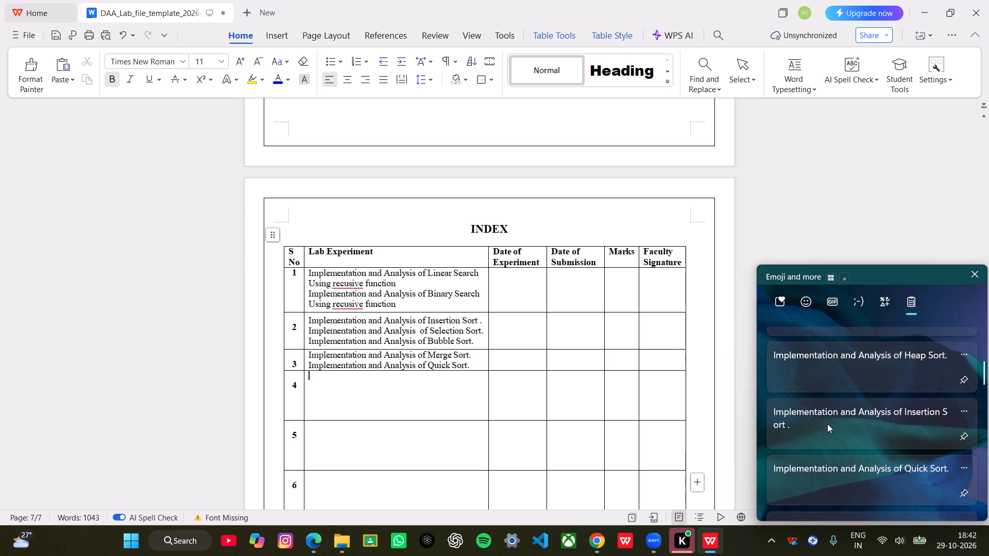
scroll(827, 424, "up", 1)
left_click(823, 397)
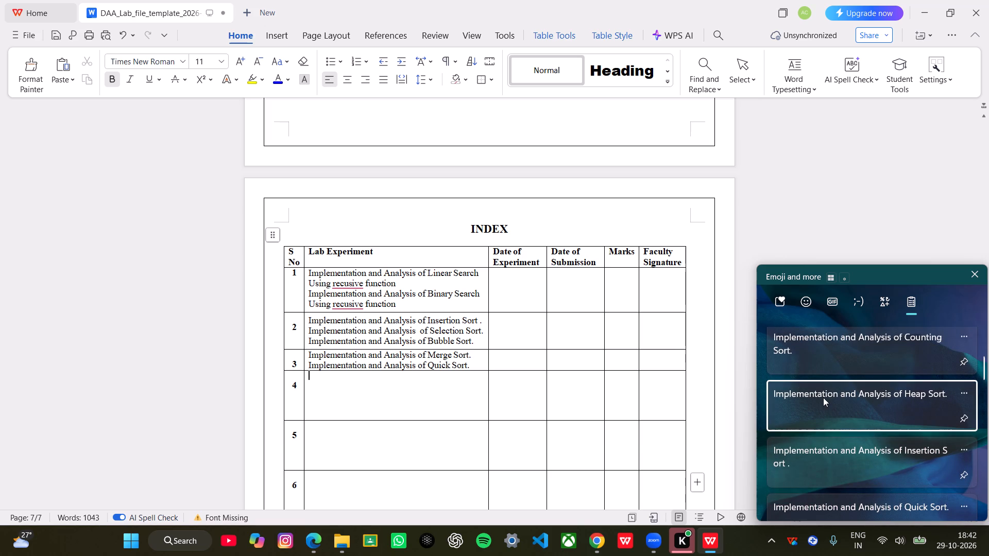
key("ctrl+v")
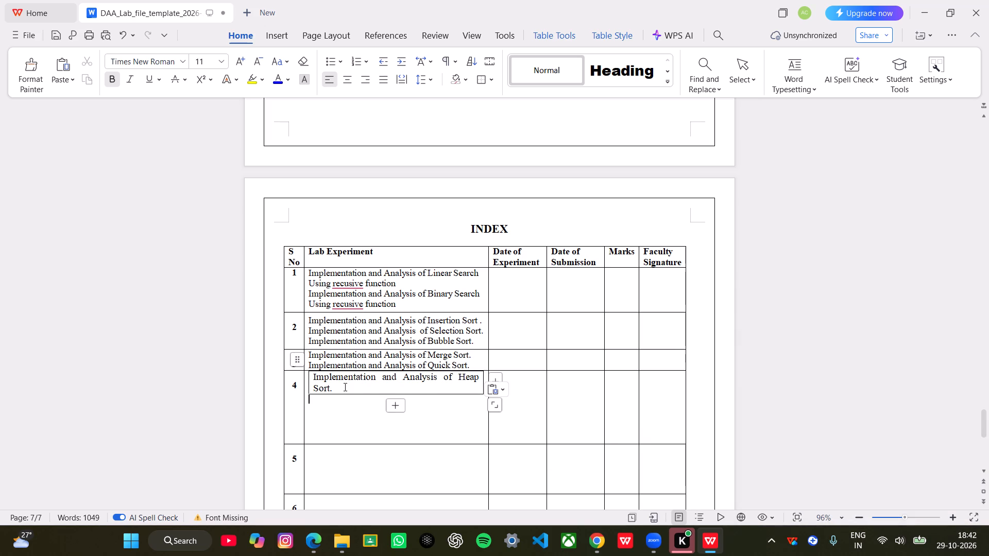
Set the Heap Sort title in INDEX row 4 to font size 11.
left_click(344, 387)
left_click_drag(336, 389, 312, 378)
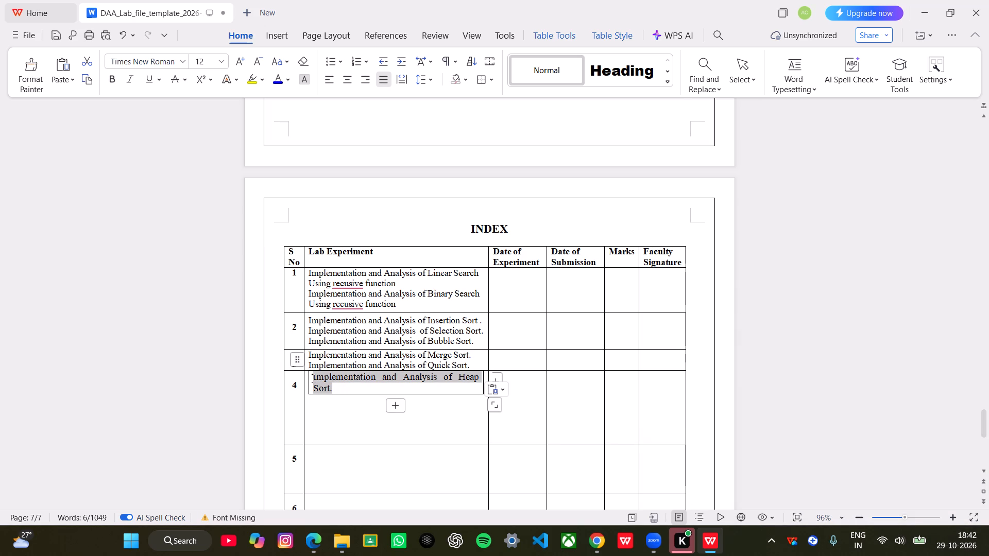
left_click_drag(312, 378, 312, 376)
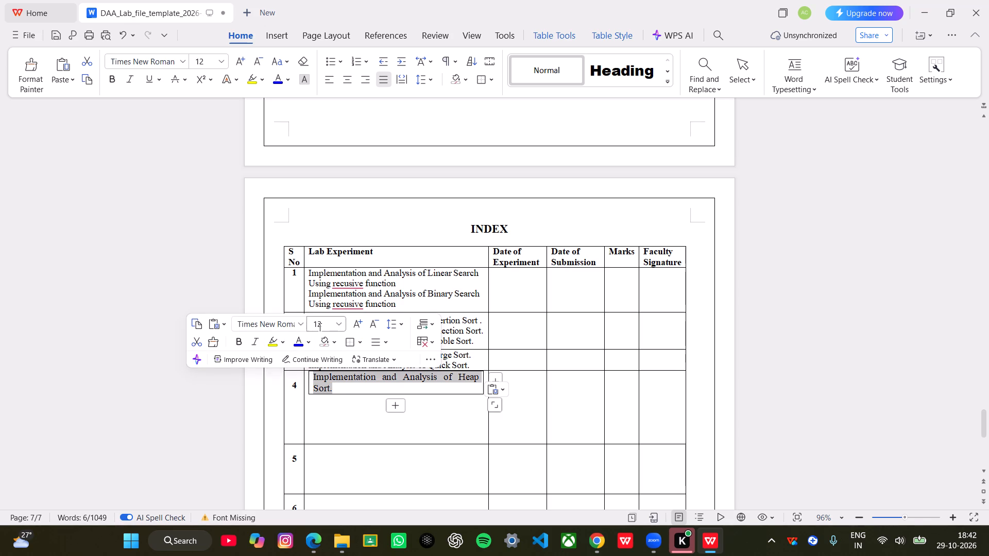
left_click(319, 327)
left_click(335, 321)
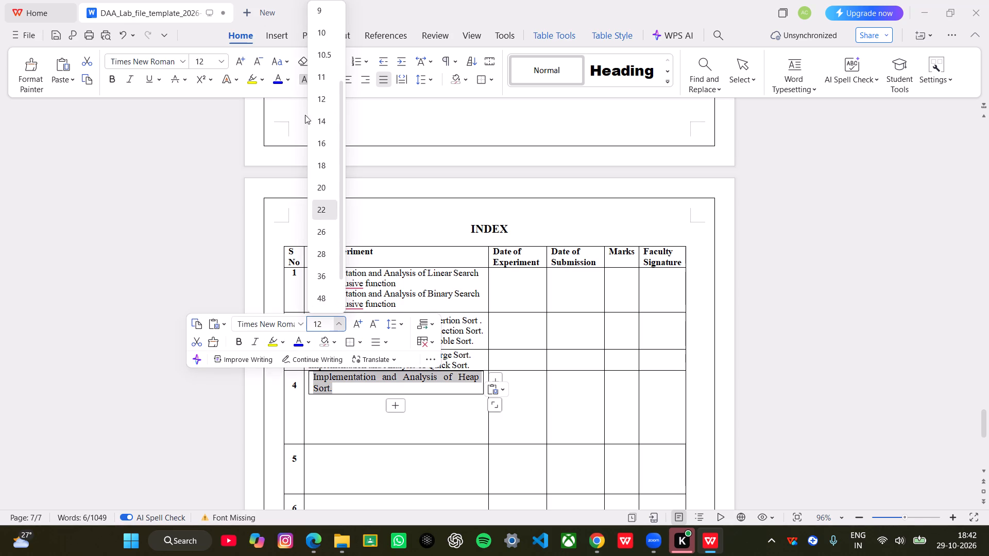
left_click(316, 77)
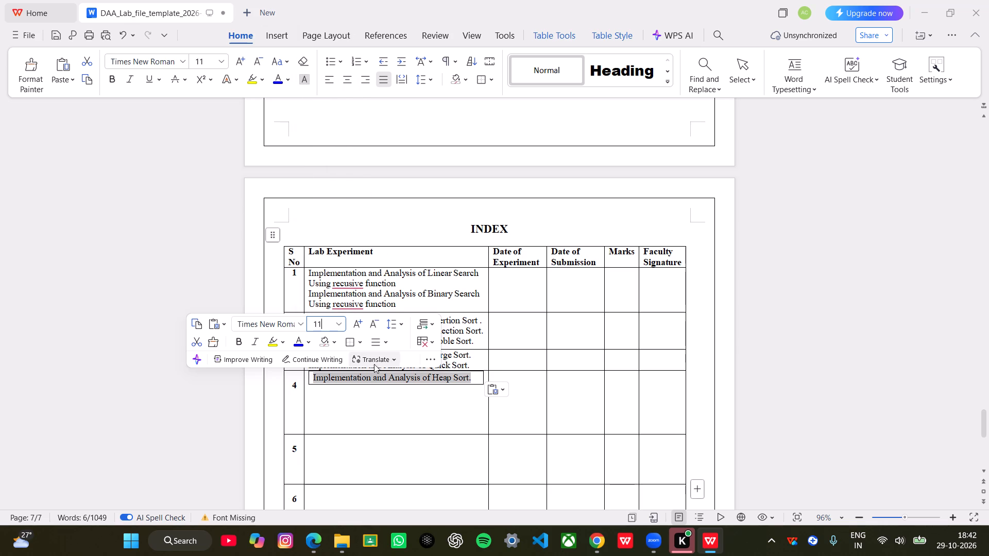
left_click(372, 406)
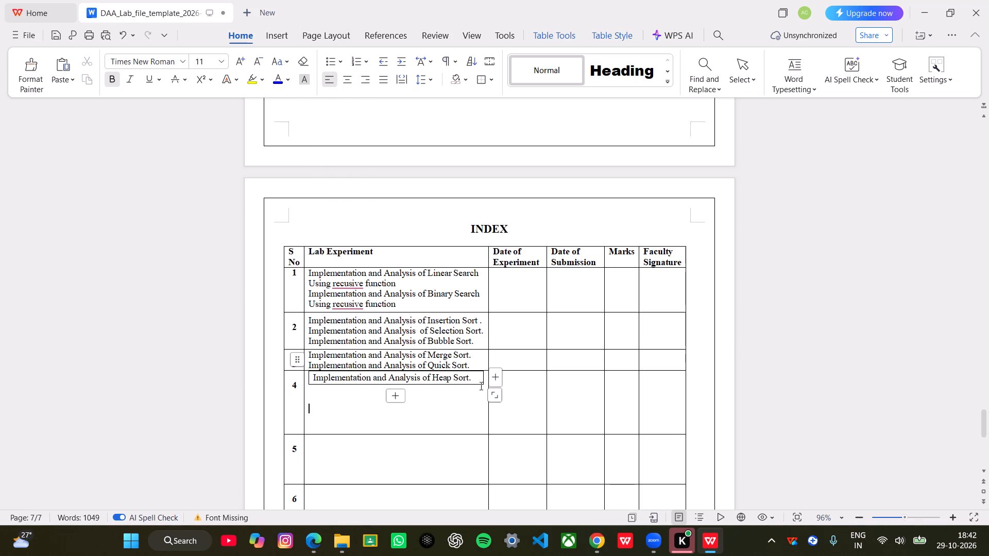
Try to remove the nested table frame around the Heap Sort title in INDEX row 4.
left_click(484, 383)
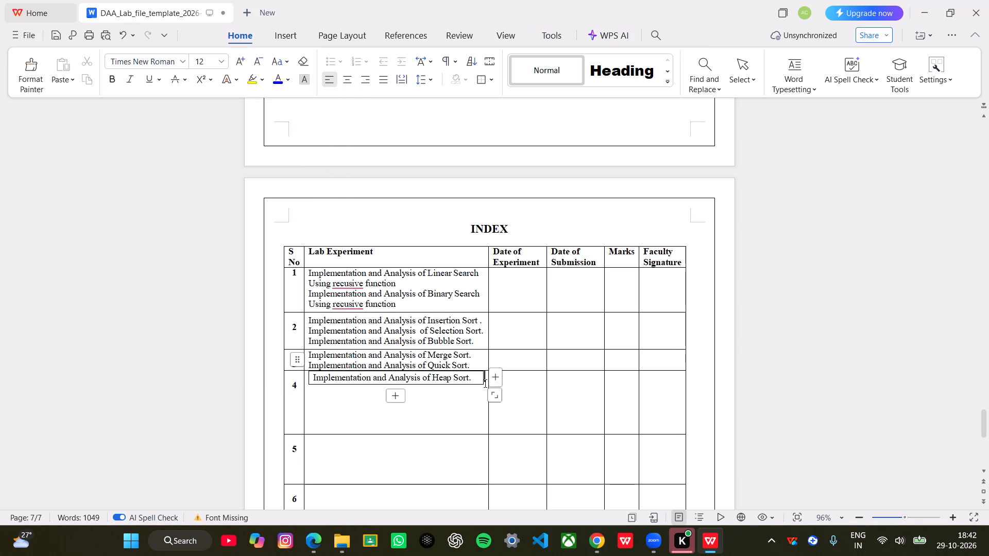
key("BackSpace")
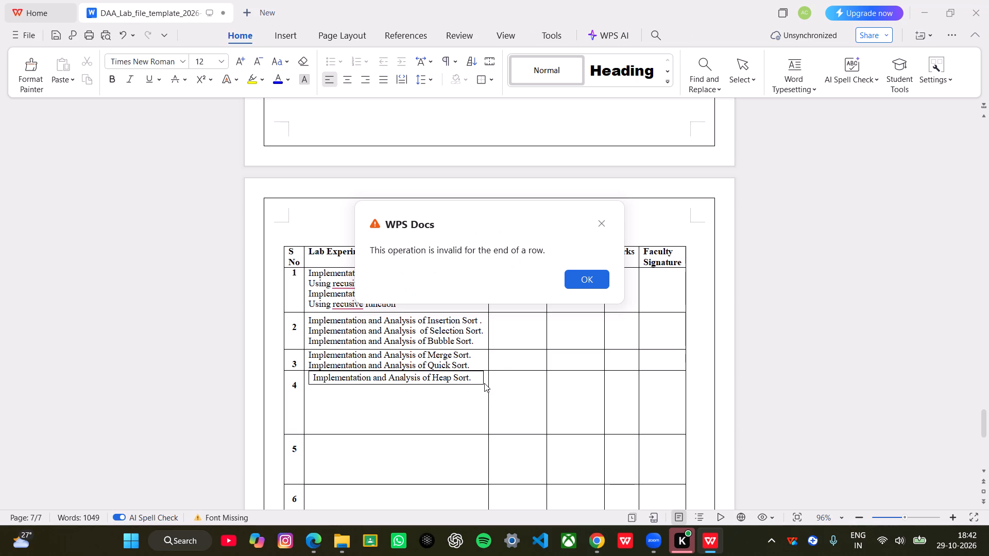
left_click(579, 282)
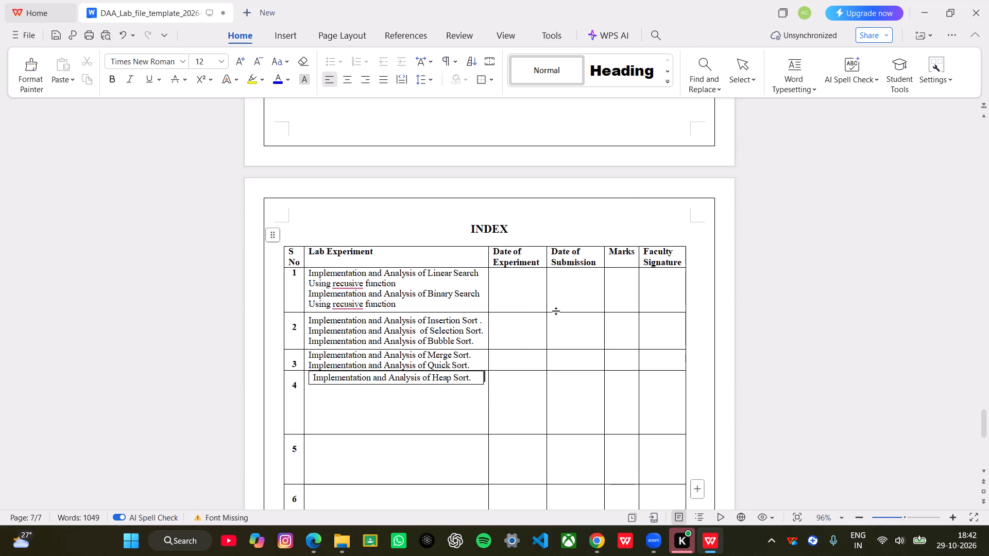
Undo the formatting and insertion of the framed Heap Sort title in INDEX row 4.
left_click(479, 386)
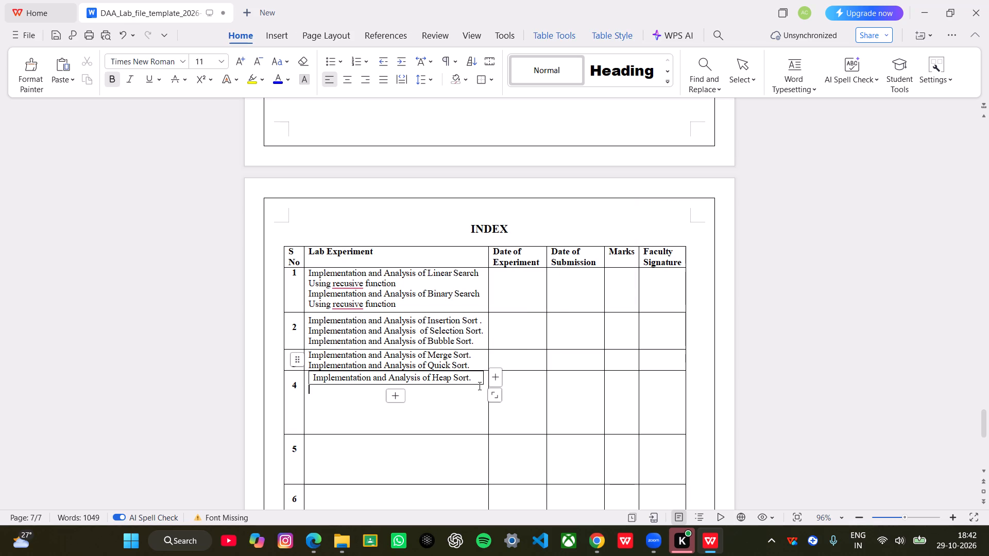
left_click(472, 379)
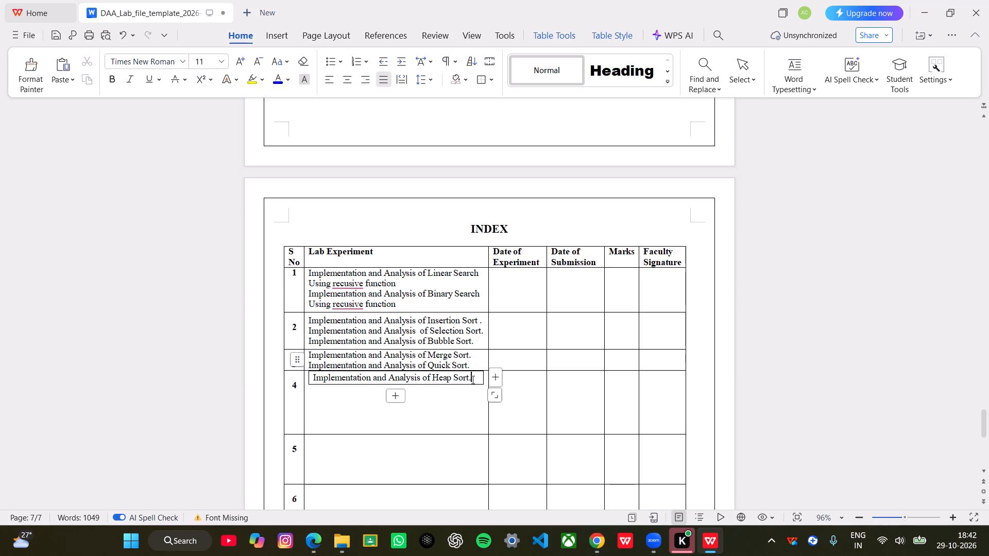
left_click(483, 386)
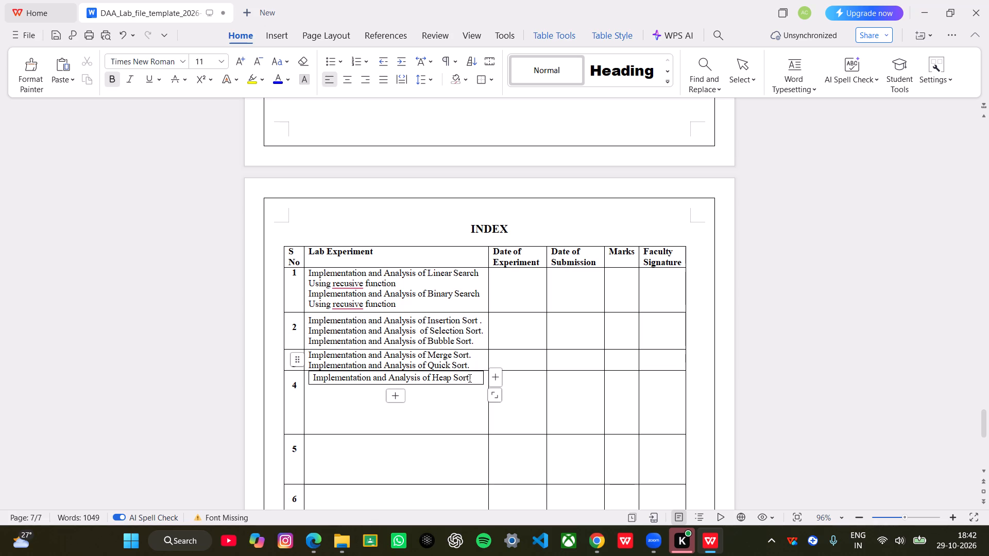
left_click(470, 378)
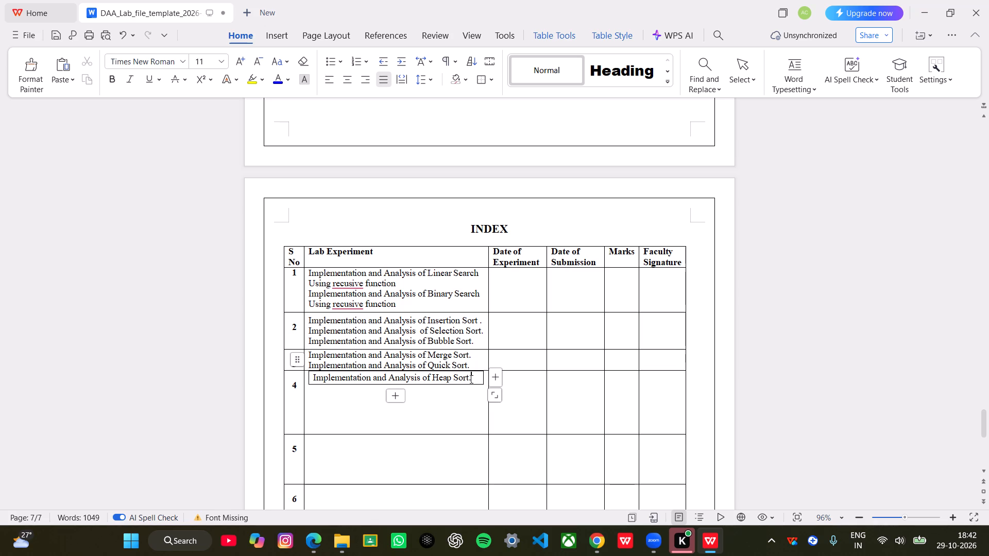
key("ctrl+z")
key("ctrl+z")
scroll(470, 379, "up", 5)
scroll(470, 379, "down", 2)
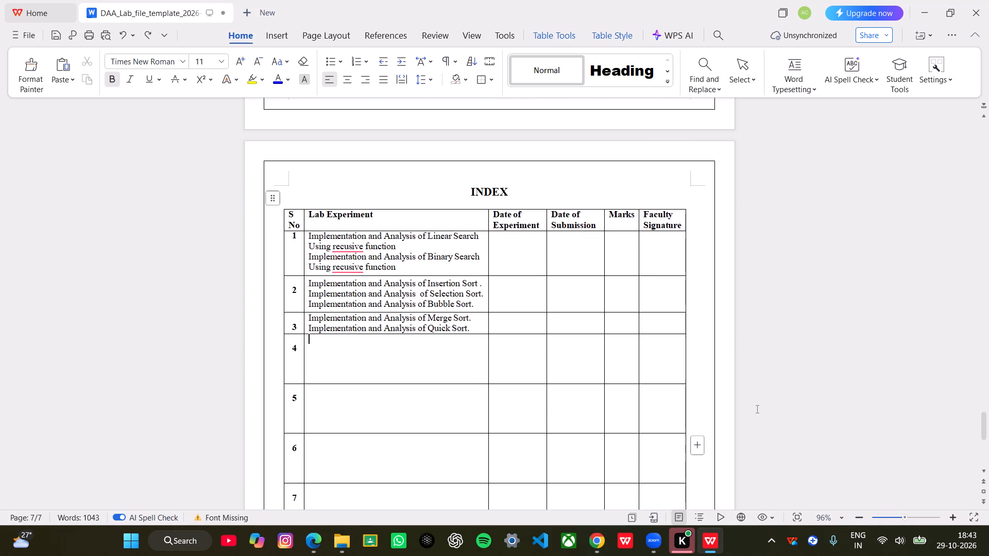
Clear all entries from the clipboard history.
key("super+v")
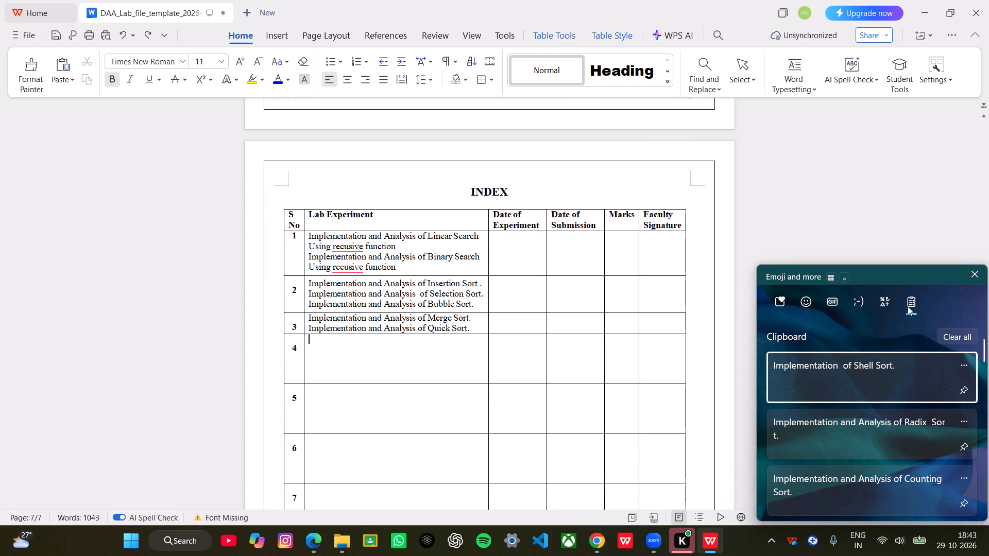
left_click(952, 337)
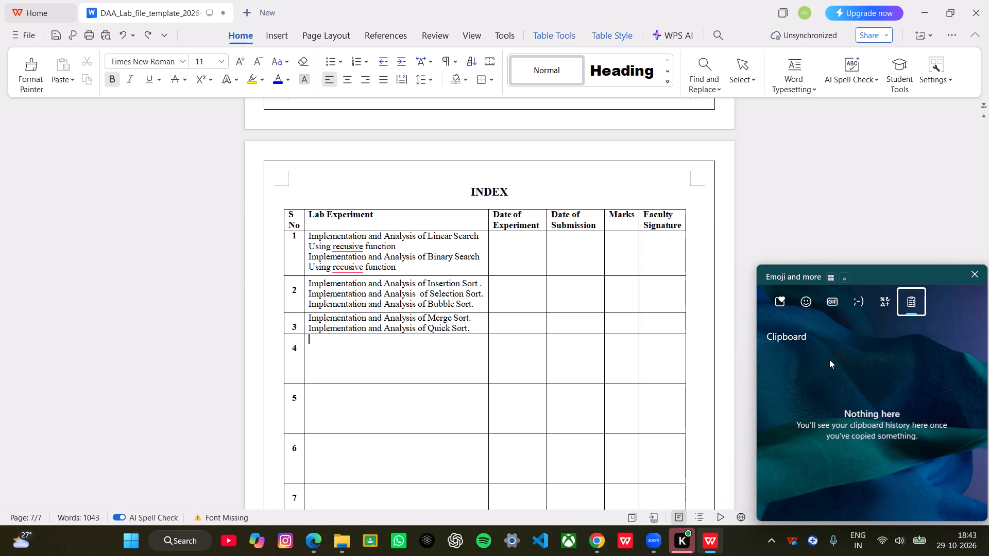
left_click(829, 359)
left_click(570, 282)
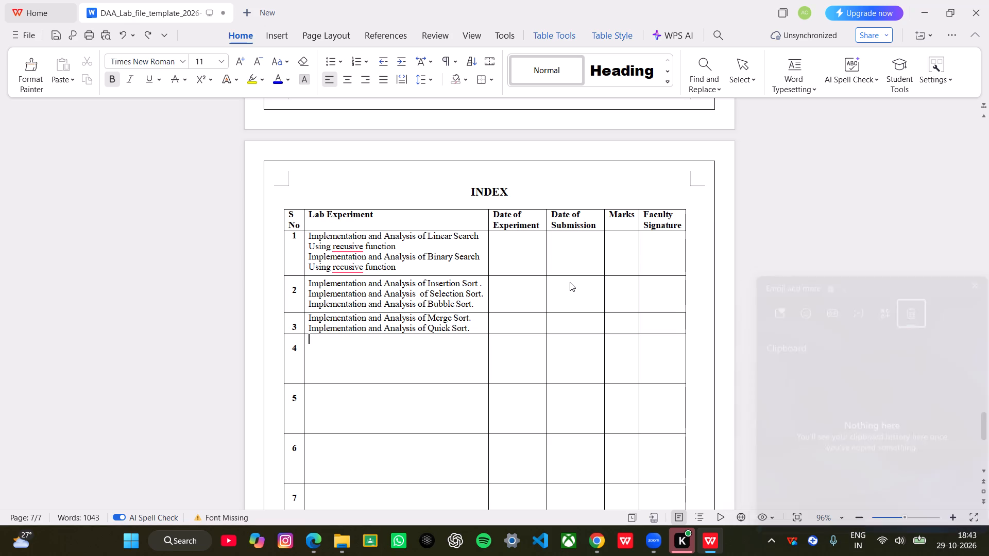
Correct "recusive" to "recursive" in the Linear Search and Binary Search titles of INDEX row 1.
scroll(570, 282, "up", 2)
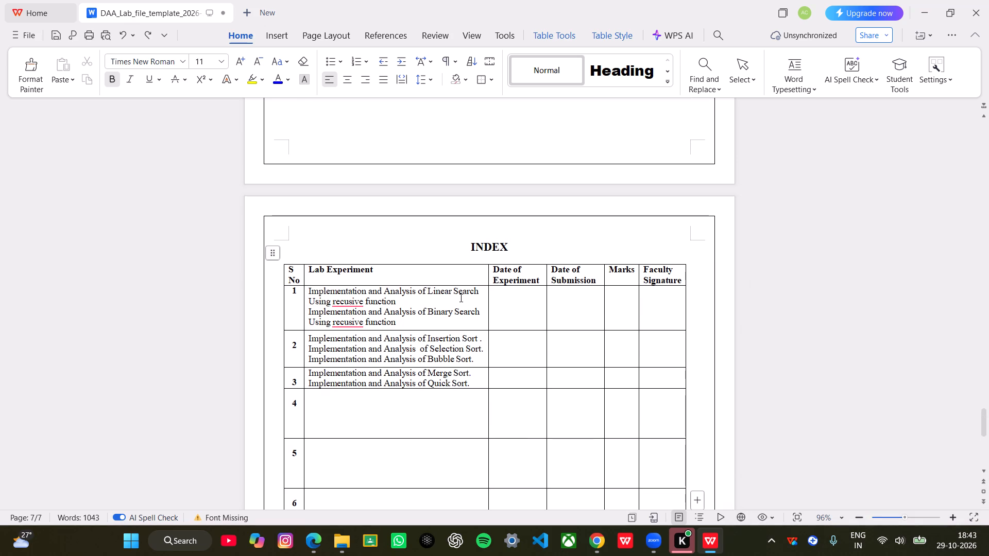
left_click(344, 304)
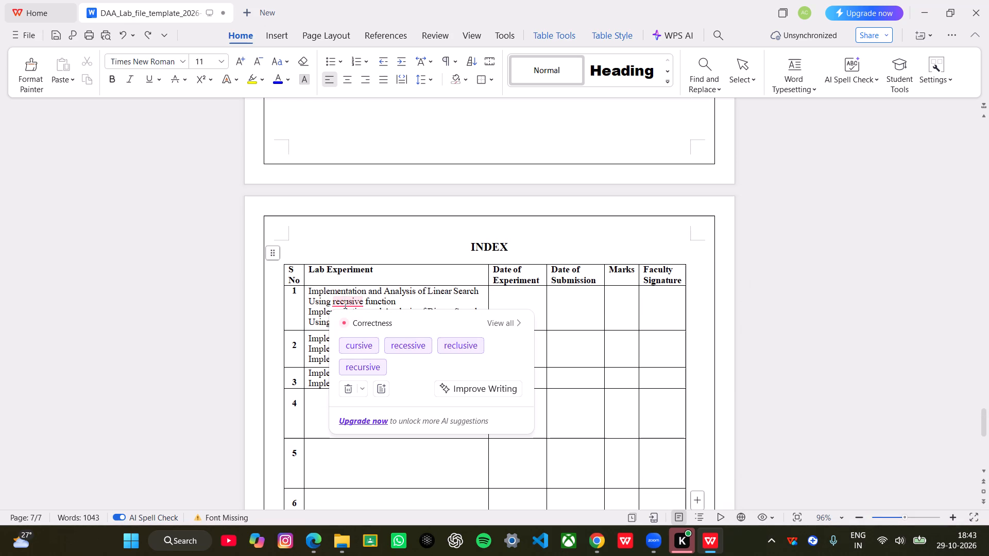
left_click(355, 366)
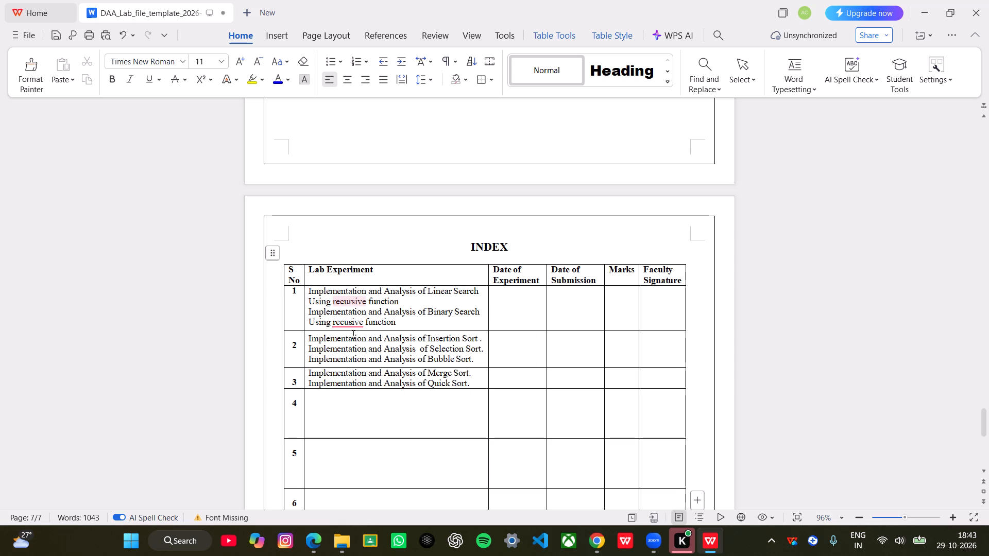
left_click(343, 326)
left_click(361, 391)
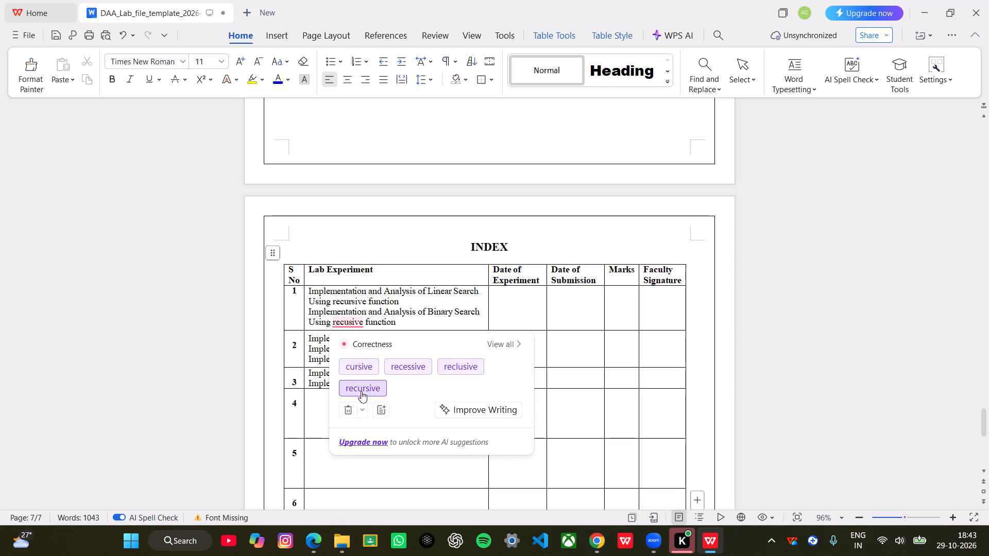
Correct "recusive" to "recursive" in both titles of experiment 1 in the List of Experiments.
scroll(396, 281, "up", 5)
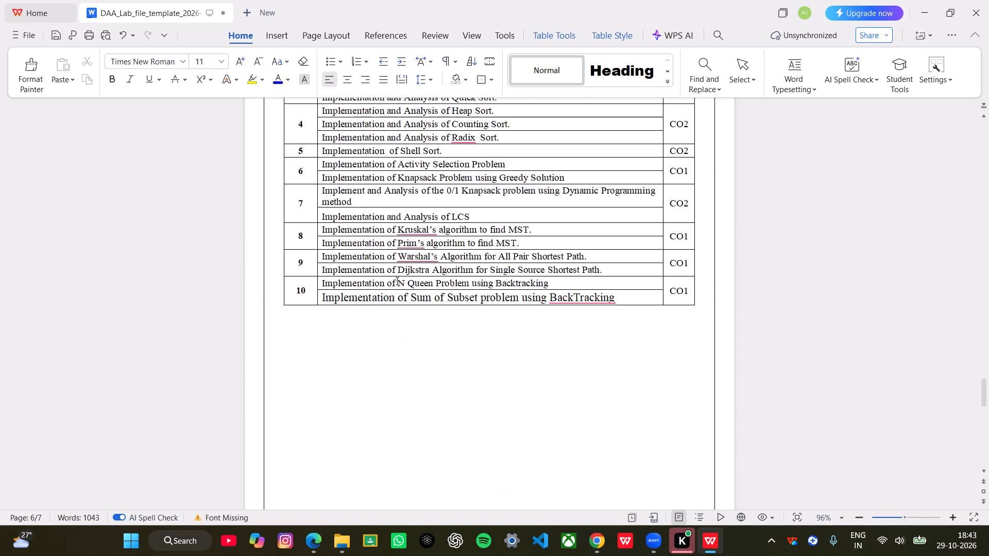
scroll(396, 281, "up", 1)
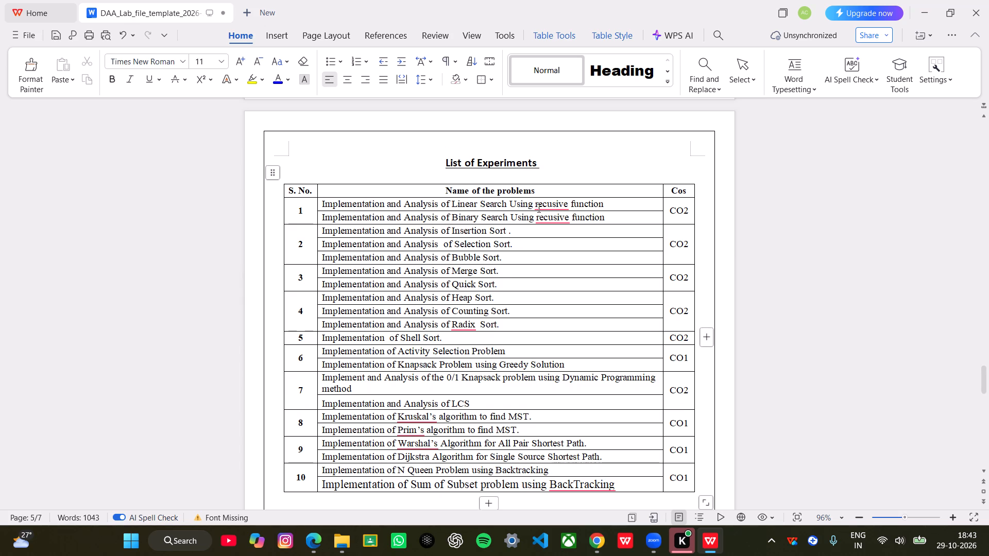
left_click(545, 204)
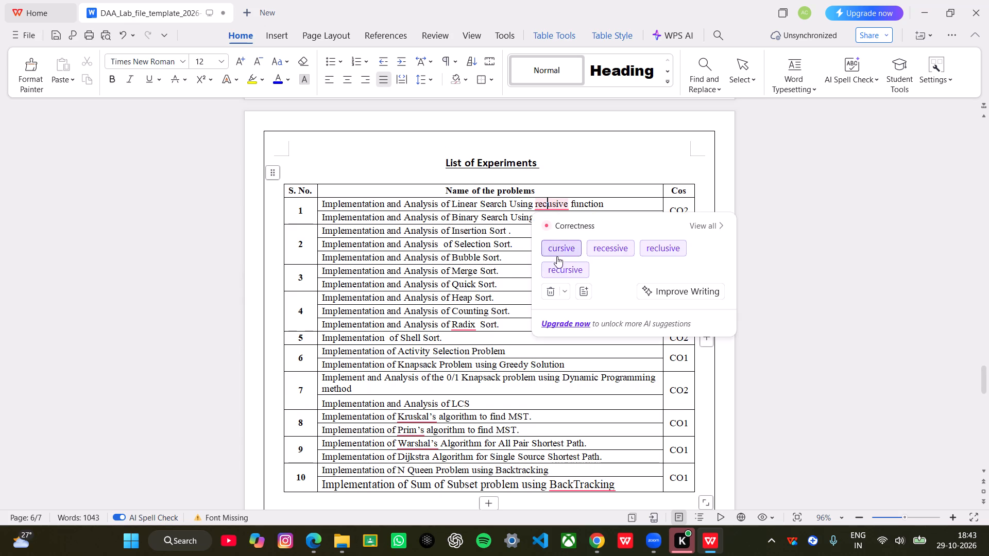
left_click(561, 268)
left_click(545, 219)
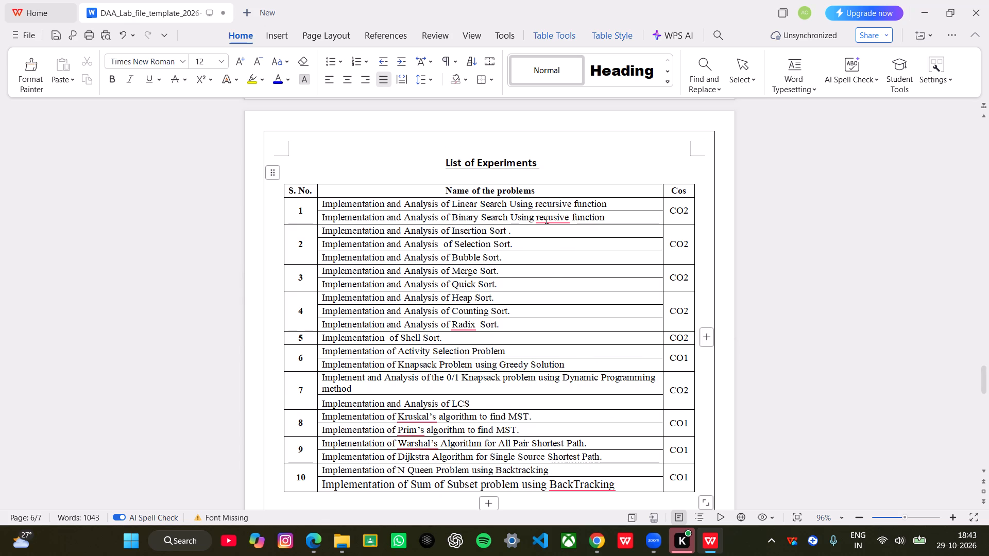
left_click(572, 285)
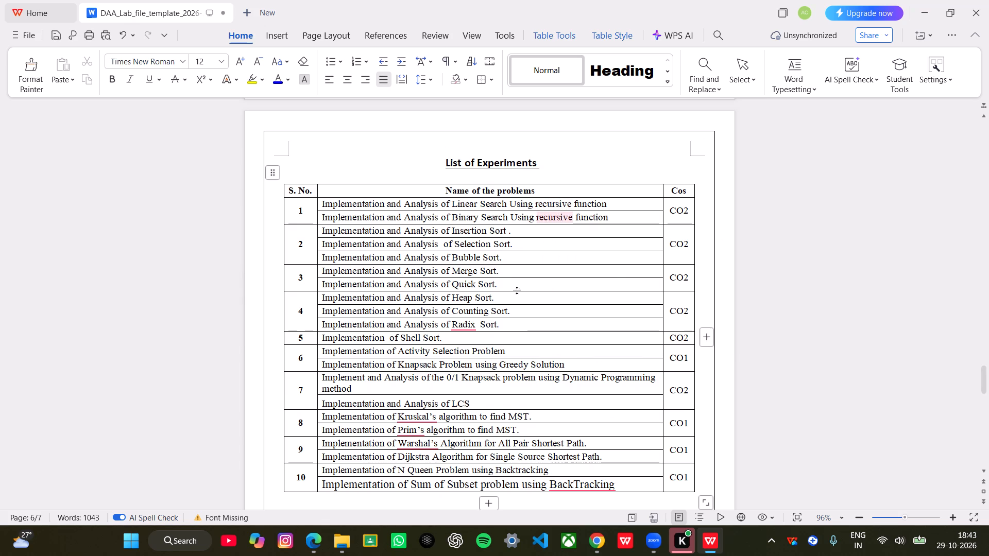
Check the spelling suggestions for Radix, Kruskal's, Prim's and Warshal's in the List of Experiments.
left_click(467, 328)
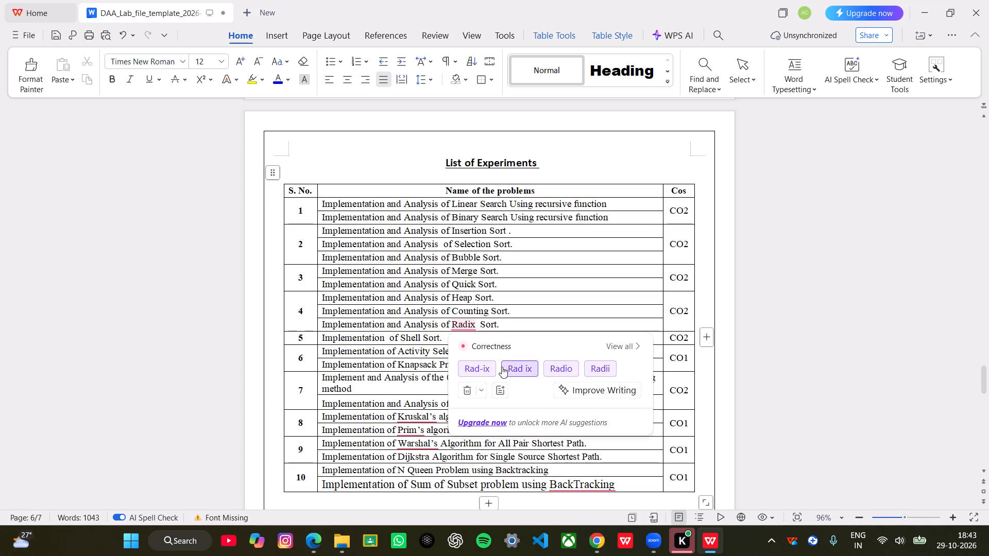
left_click(533, 320)
scroll(533, 320, "down", 1)
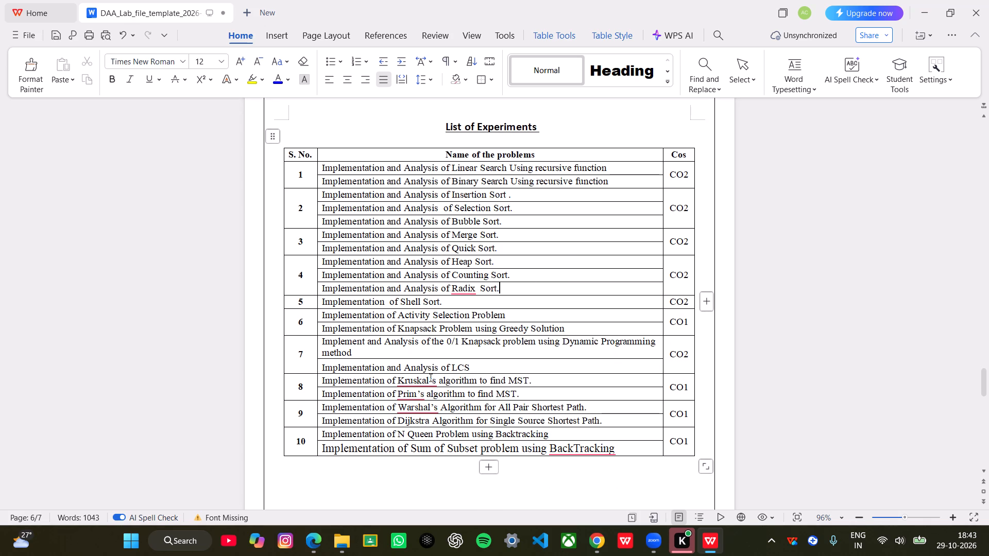
left_click(430, 377)
left_click(459, 371)
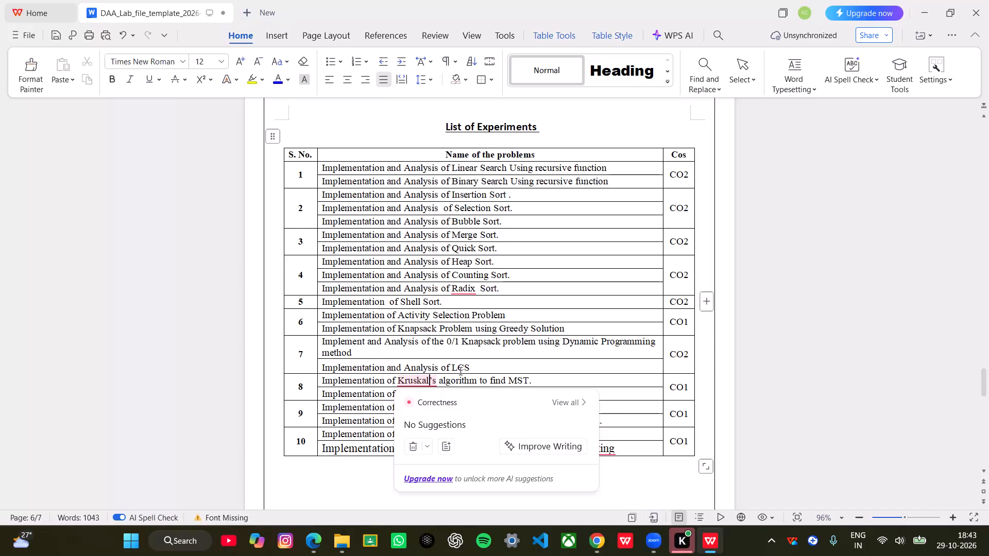
scroll(459, 371, "down", 1)
left_click(417, 379)
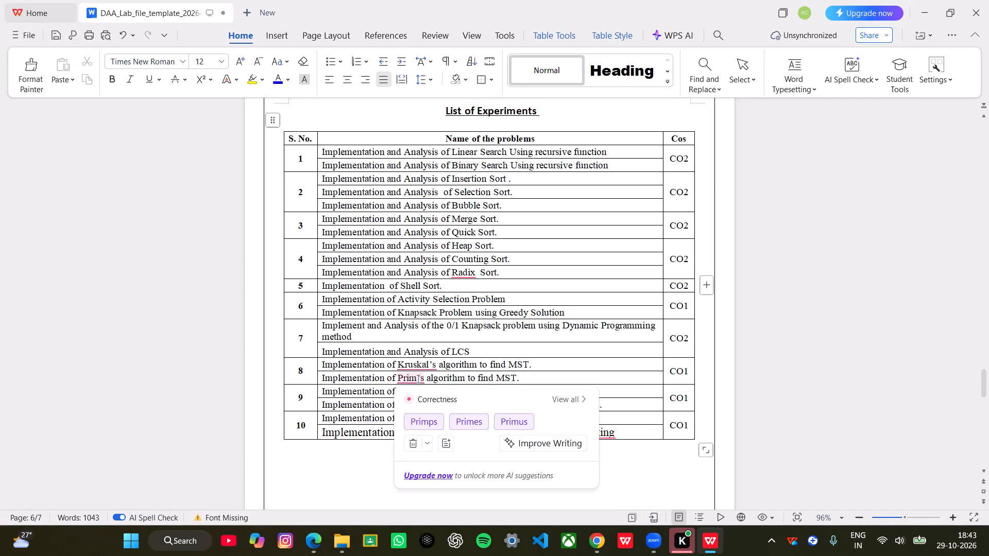
left_click(438, 374)
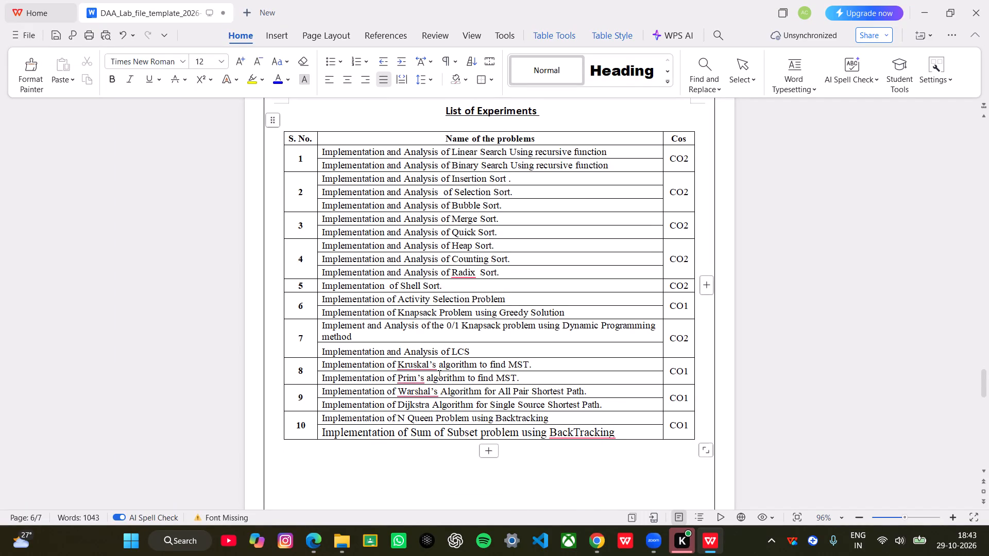
scroll(438, 374, "down", 1)
left_click(427, 363)
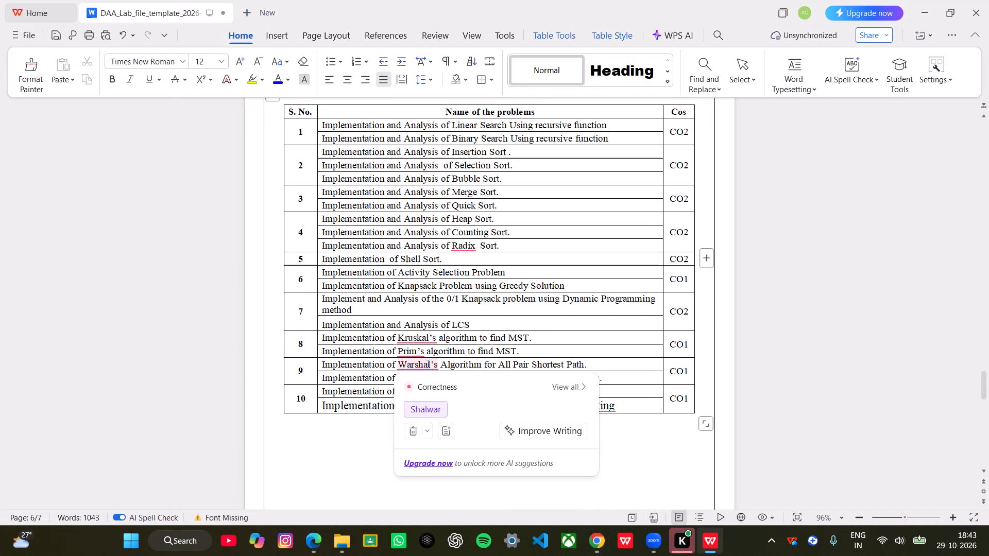
left_click(427, 363)
left_click(488, 352)
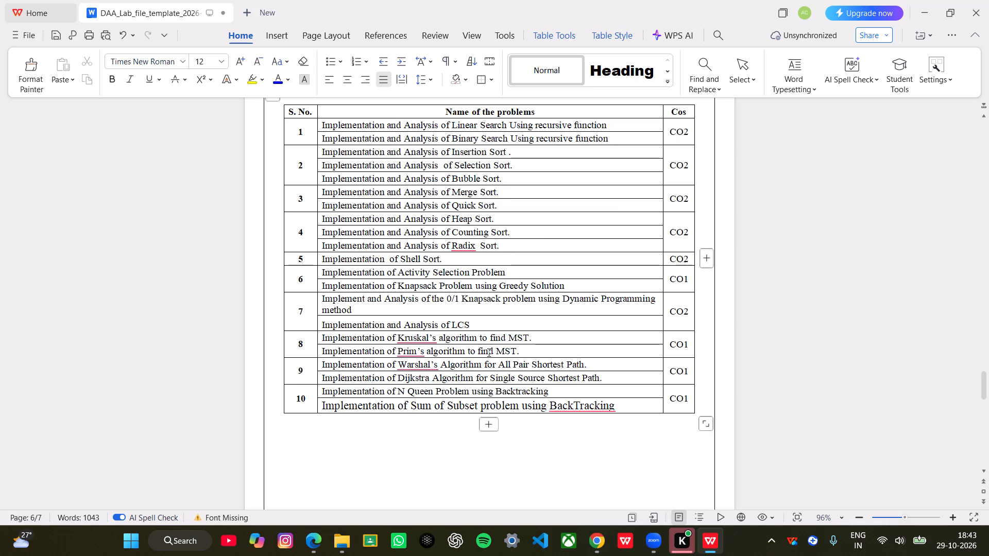
Correct "BackTracking" to "Backtracking" in the Sum of Subset title of experiment 10 in the List of Experiments.
scroll(488, 352, "down", 1)
left_click(579, 344)
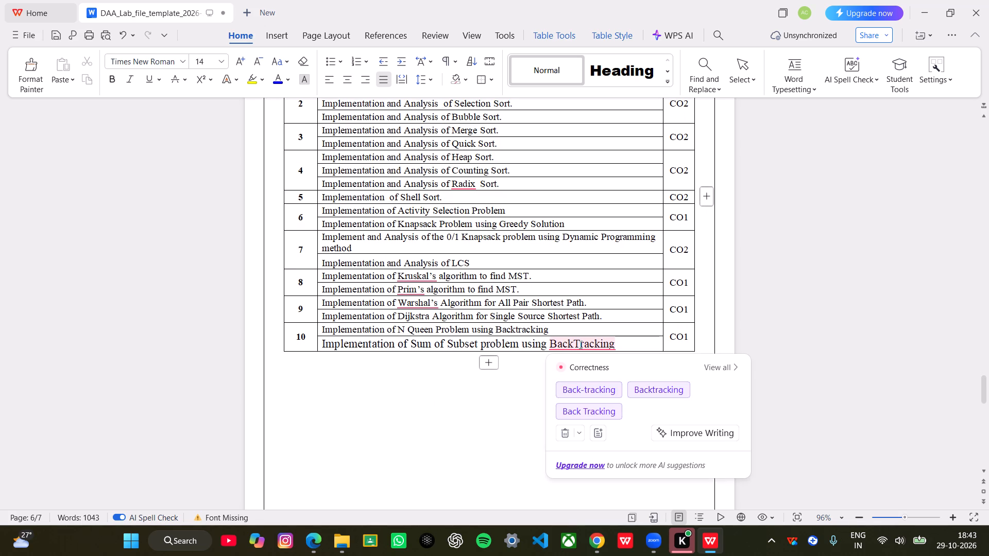
left_click(651, 387)
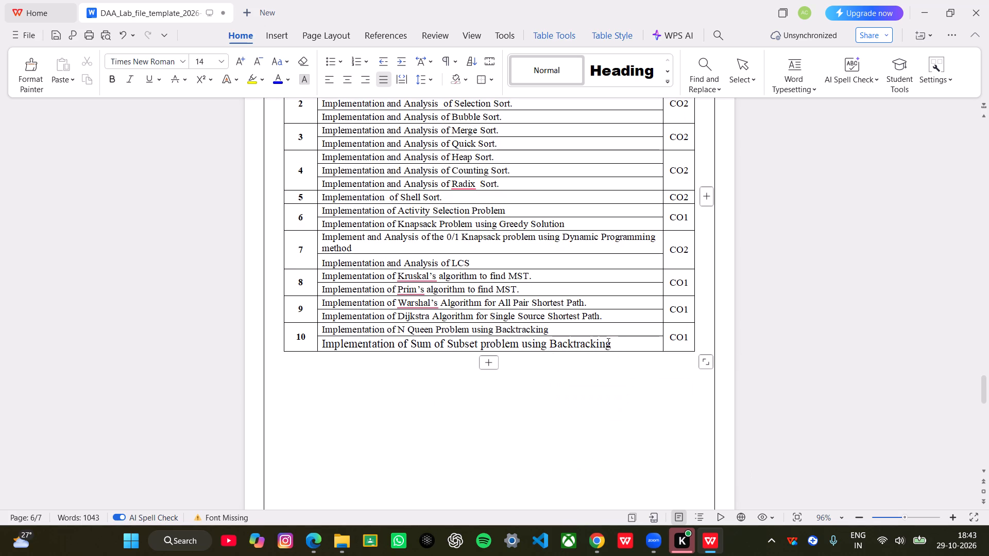
Copy the Heap Sort title text of experiment 4 from the List of Experiments.
scroll(607, 344, "down", 4)
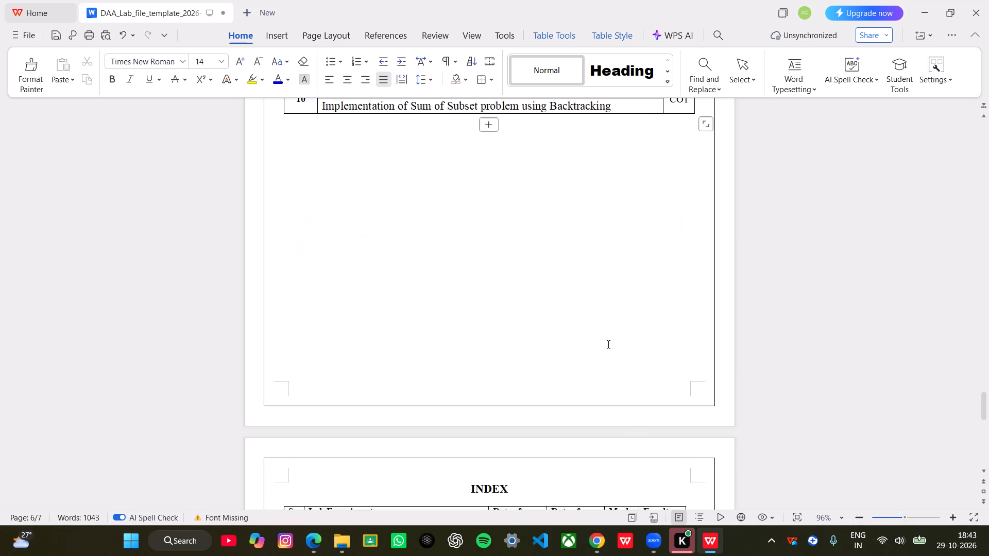
scroll(607, 344, "up", 5)
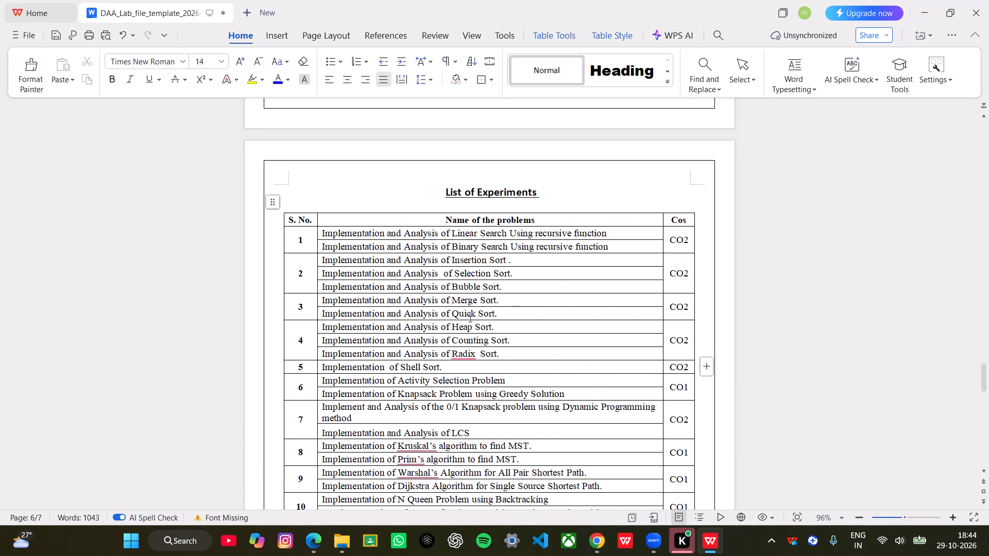
scroll(502, 337, "down", 1)
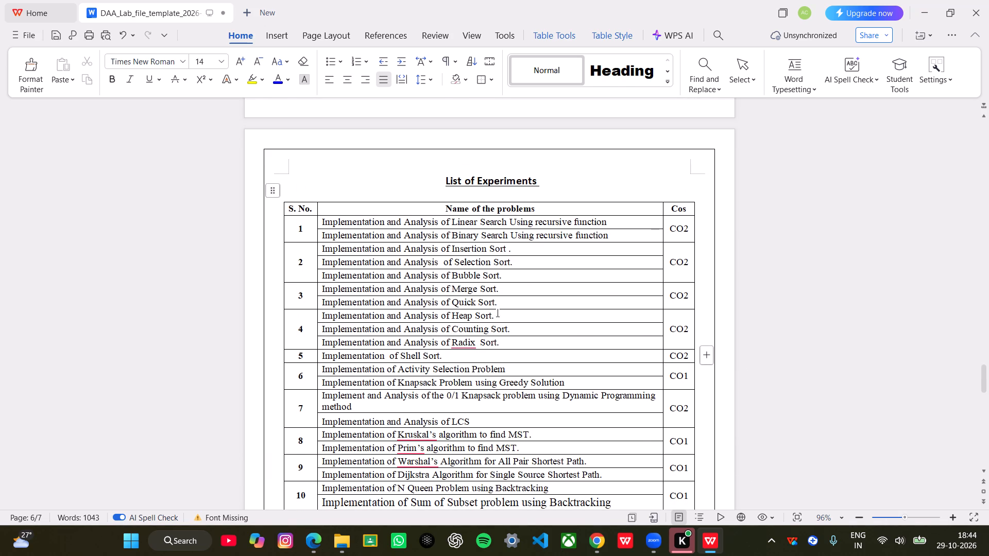
left_click_drag(495, 315, 321, 319)
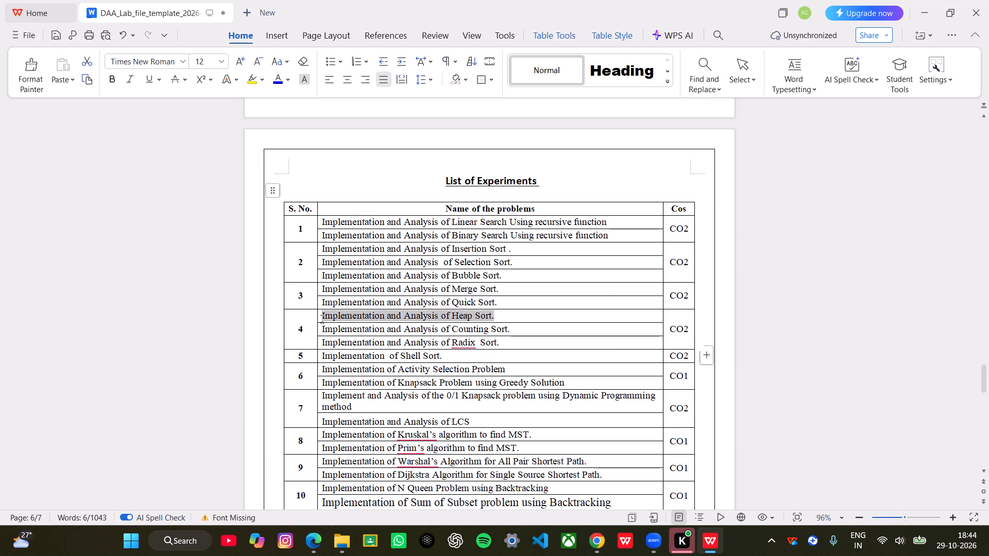
key("ctrl+c")
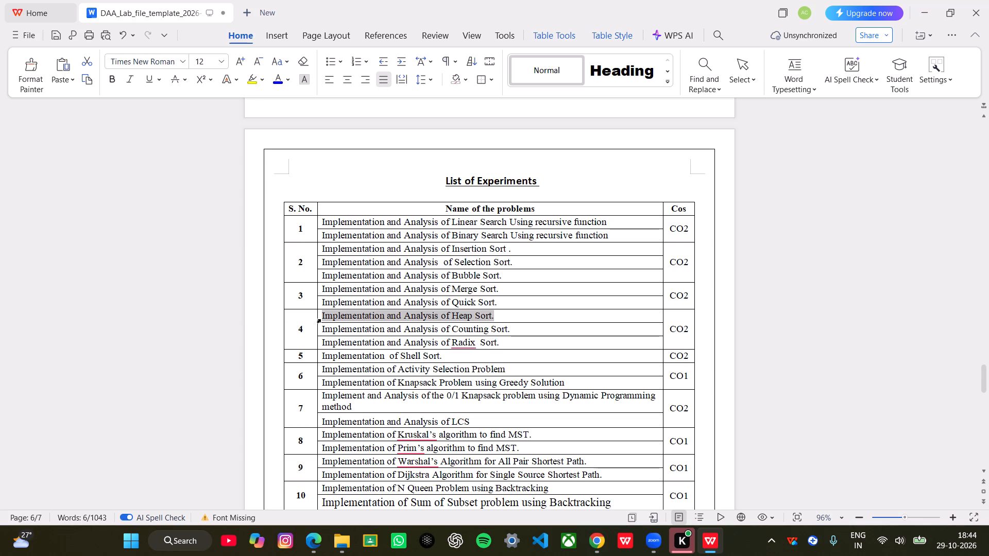
Copy the Counting Sort title of experiment 4 from the List of Experiments.
double_click(513, 329)
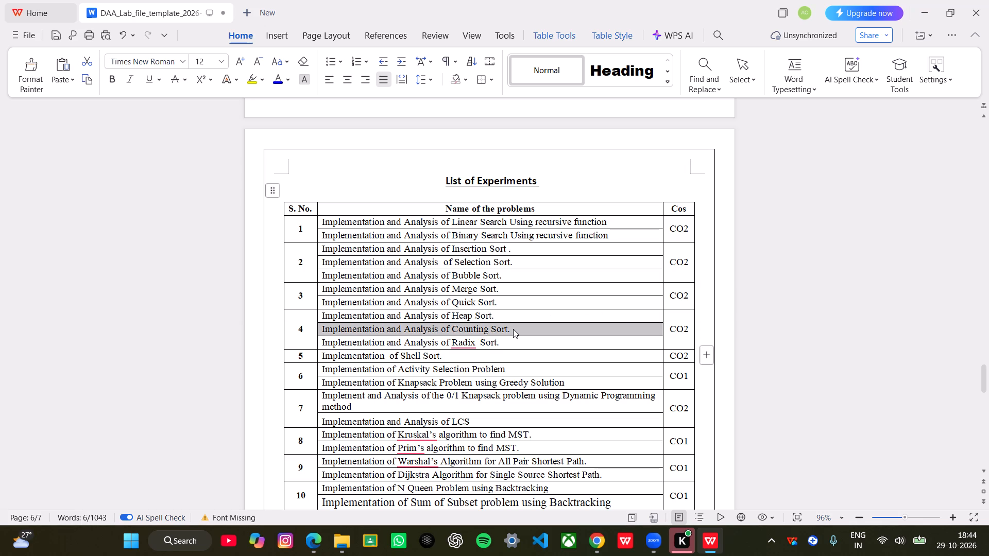
key("ctrl+c")
Copy the Radix Sort title of experiment 4 and the Shell Sort title of experiment 5 from the List of Experiments.
left_click(508, 343)
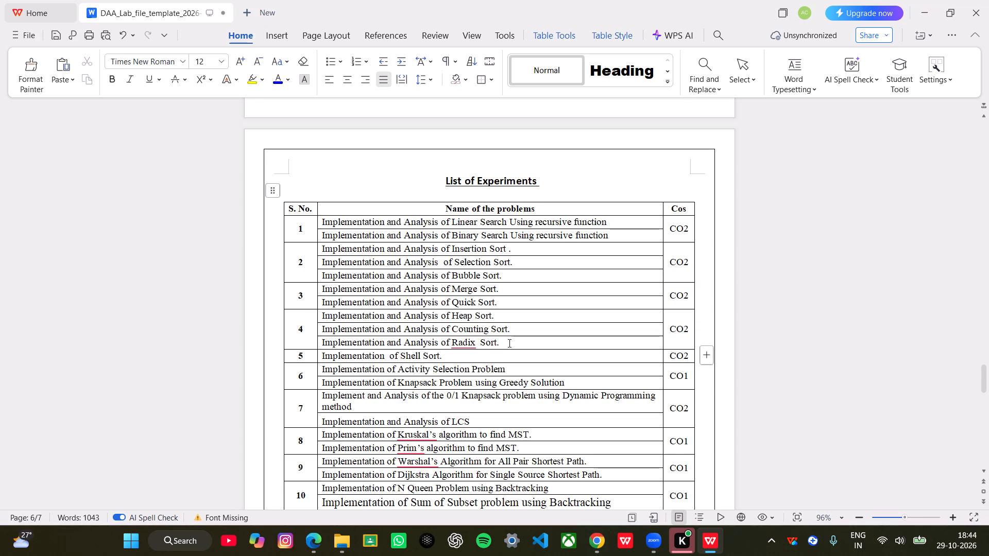
double_click(508, 343)
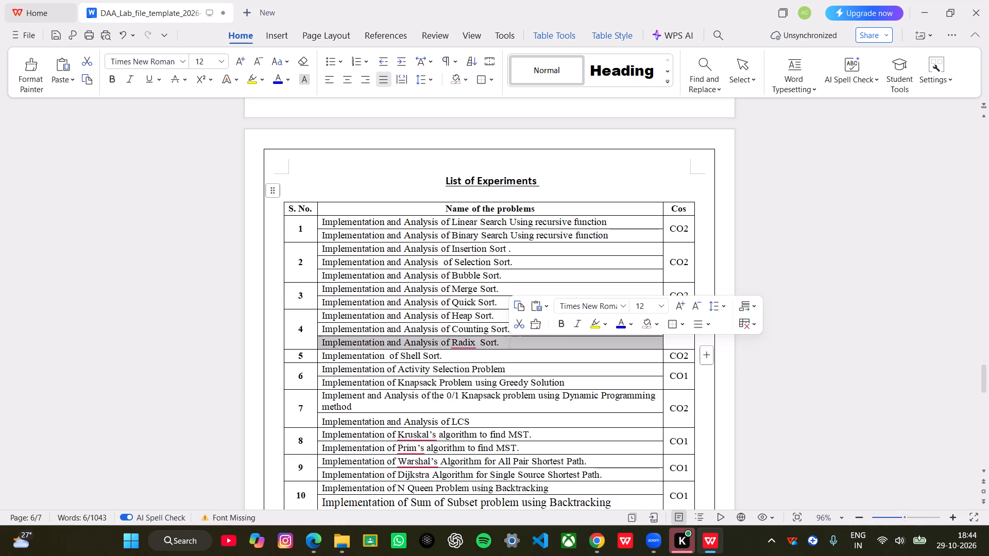
key("ctrl+c")
left_click(472, 359)
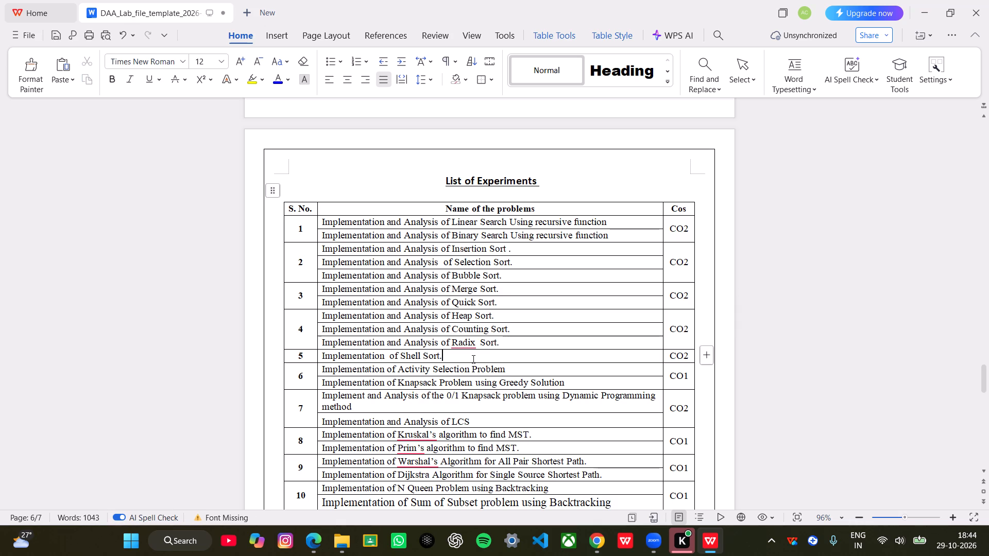
double_click(472, 359)
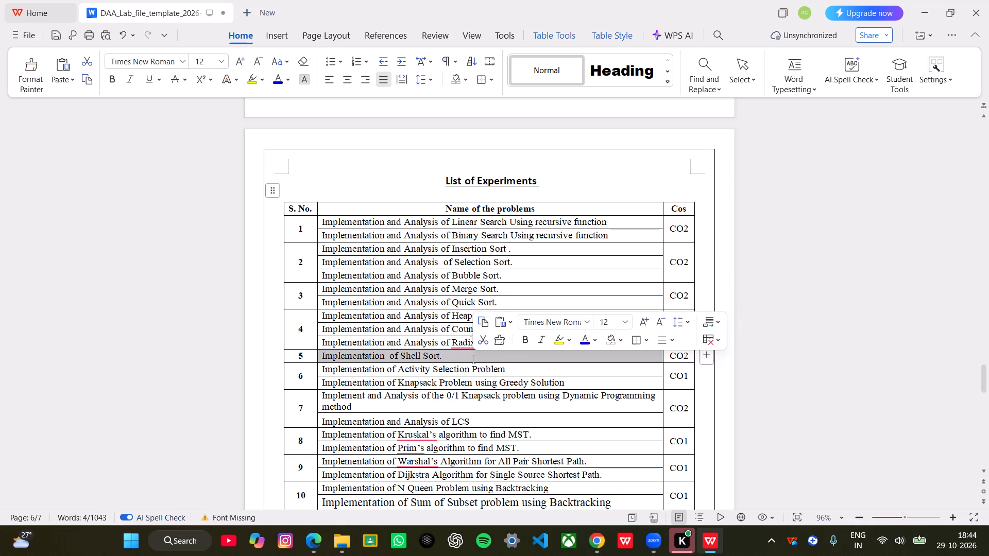
key("ctrl+c")
Copy the Activity Selection and Greedy Knapsack titles of experiment 6 separately from the List of Experiments.
scroll(472, 359, "down", 1)
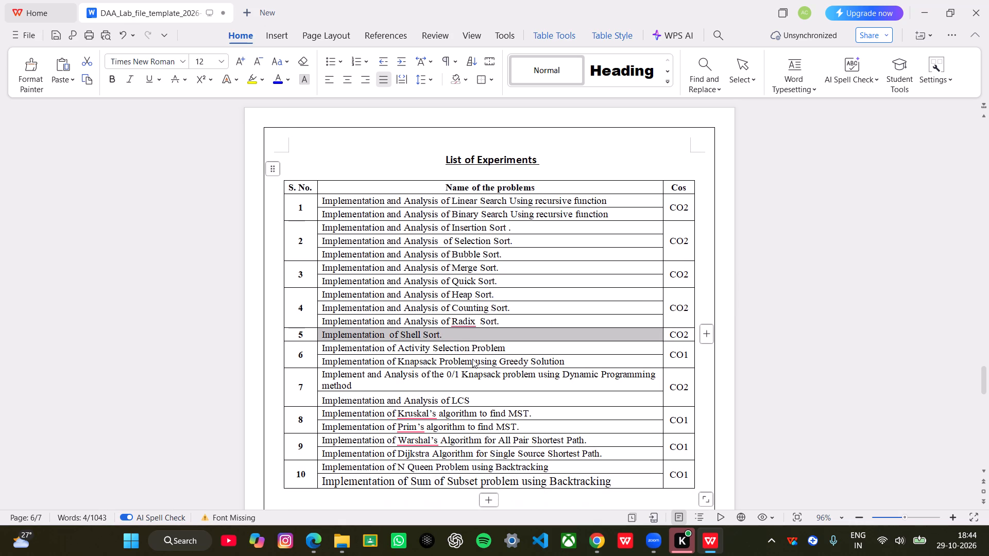
left_click(508, 352)
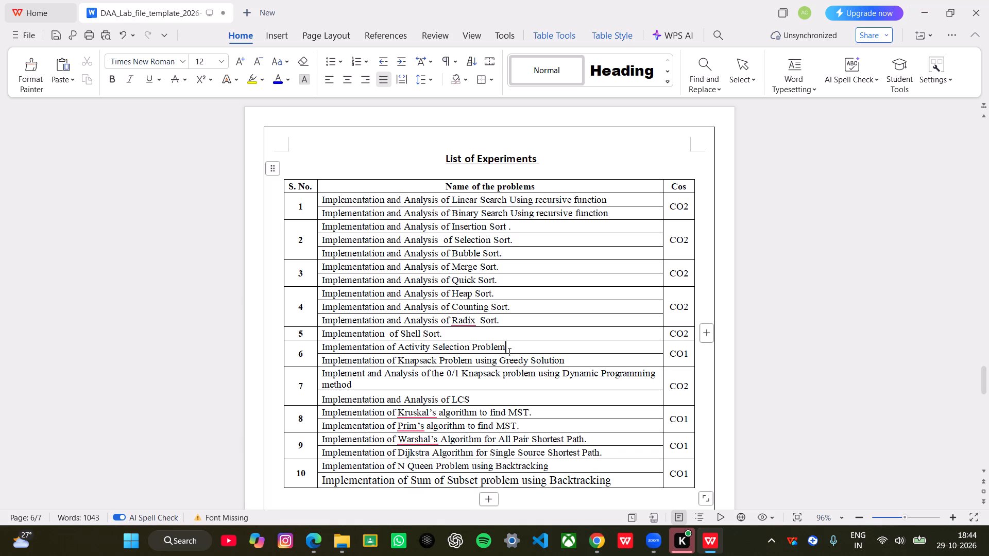
double_click(508, 352)
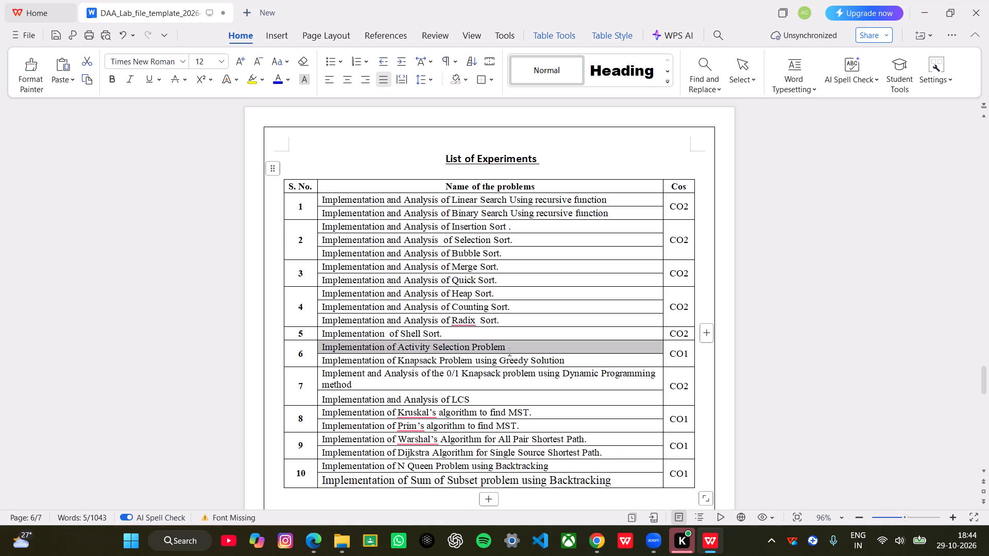
key("ctrl+c")
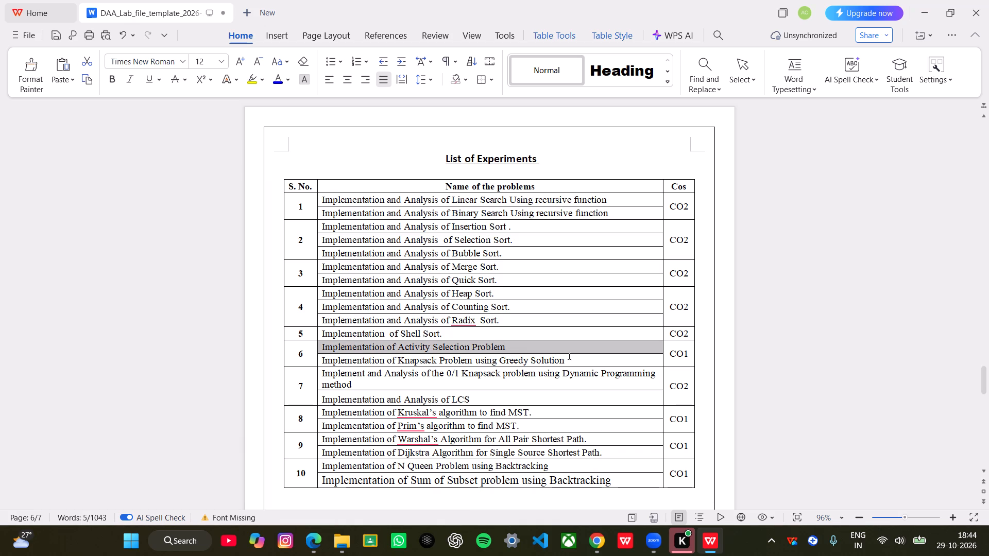
left_click(576, 358)
double_click(576, 358)
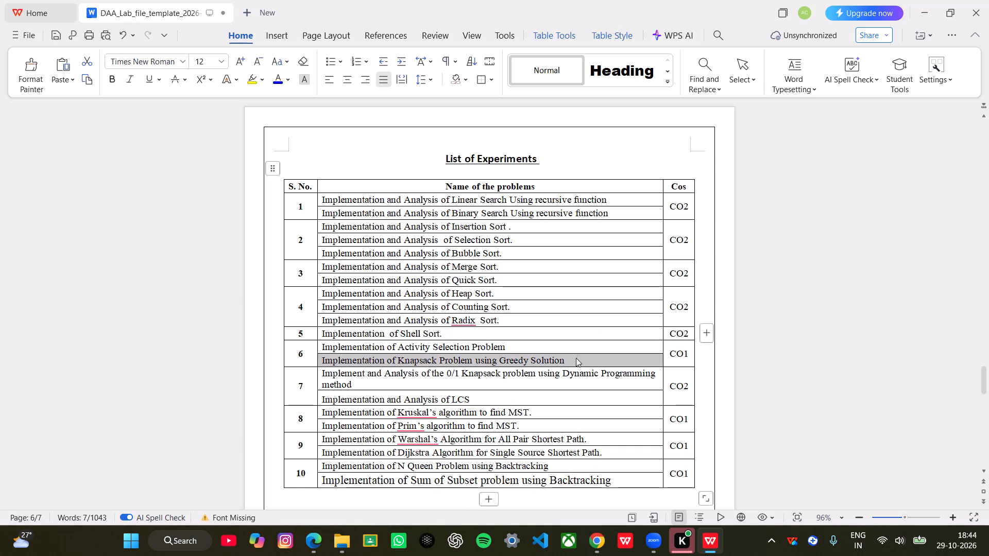
key("ctrl+c")
Copy the 0/1 Knapsack and LCS titles of experiment 7 separately from the List of Experiments.
double_click(404, 383)
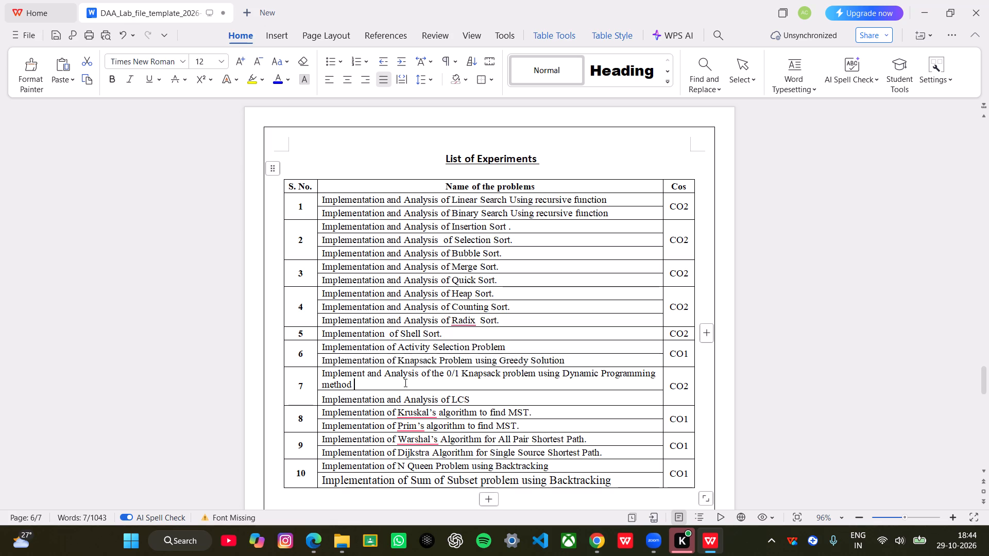
key("ctrl+c")
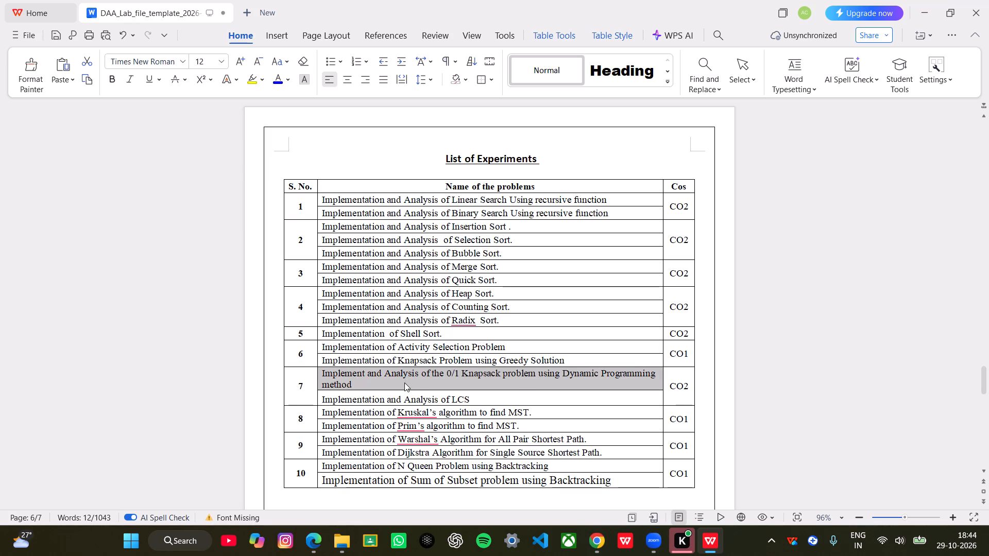
left_click(479, 394)
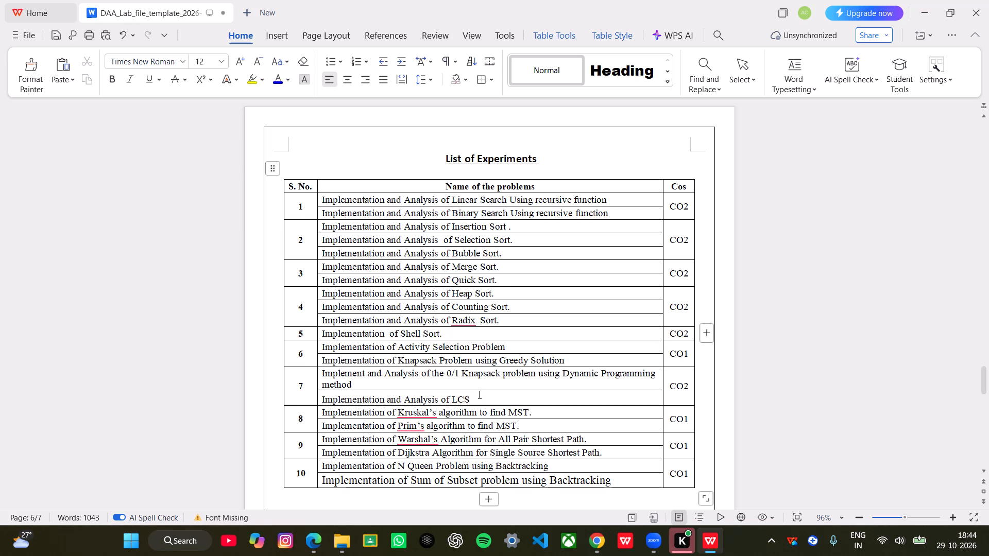
double_click(479, 394)
key("ctrl+c")
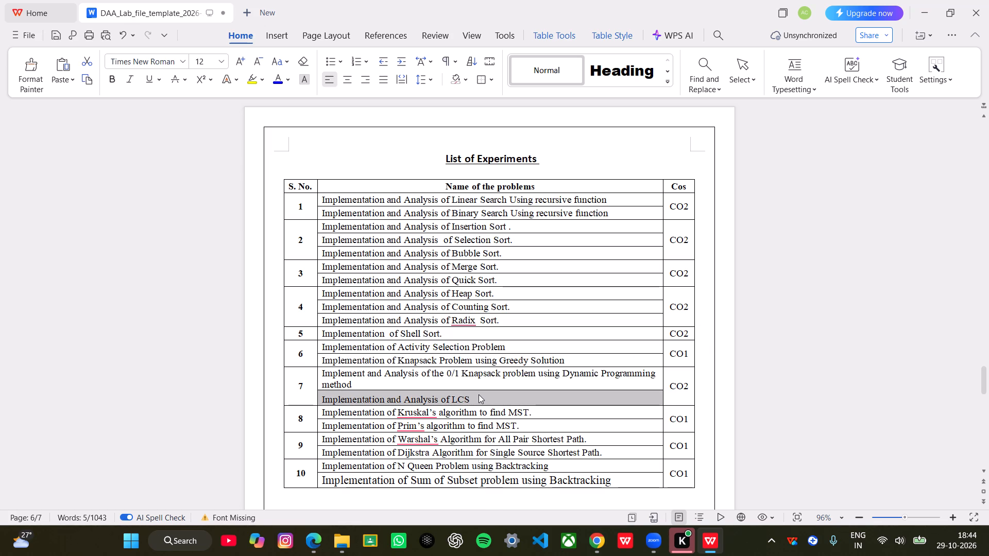
Paste "Implementation and Analysis of Heap Sort." from the clipboard history into the Lab Experiment cell of INDEX row 4.
scroll(479, 394, "down", 6)
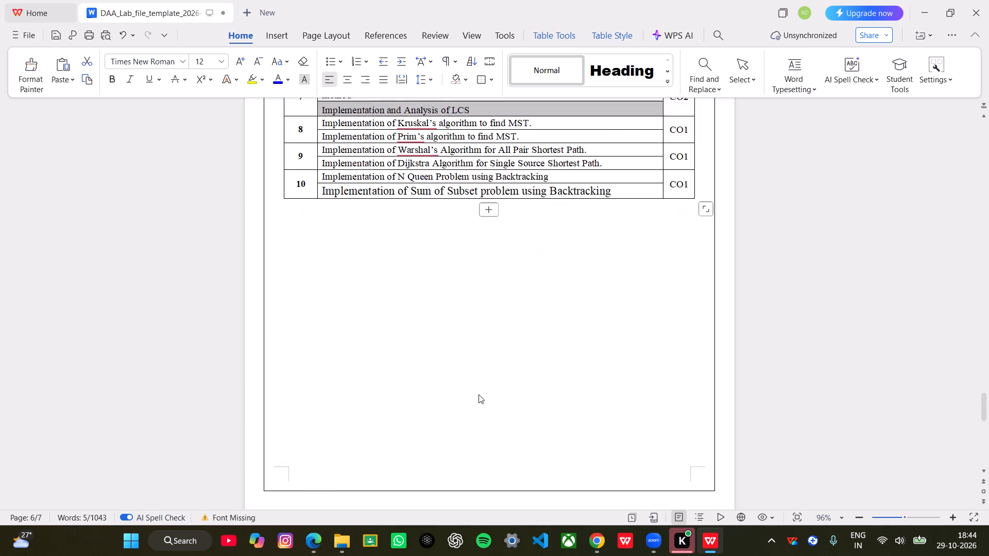
scroll(479, 394, "down", 2)
left_click(326, 302)
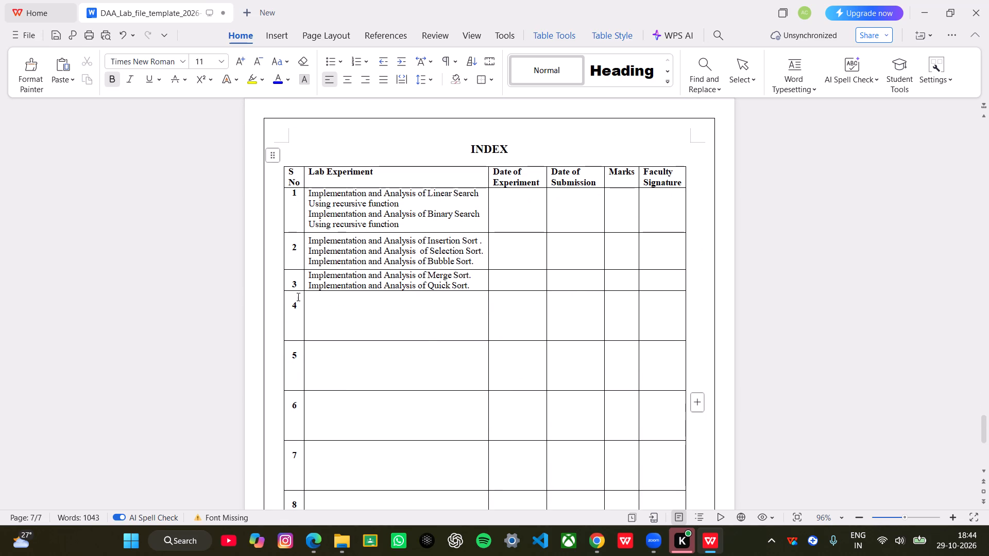
left_click(310, 297)
key("super+v")
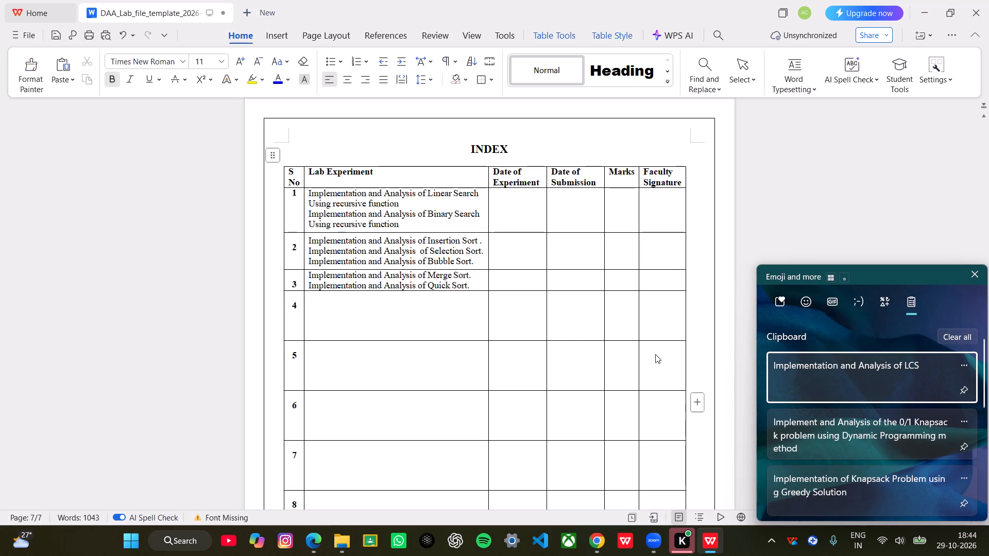
scroll(797, 397, "down", 9)
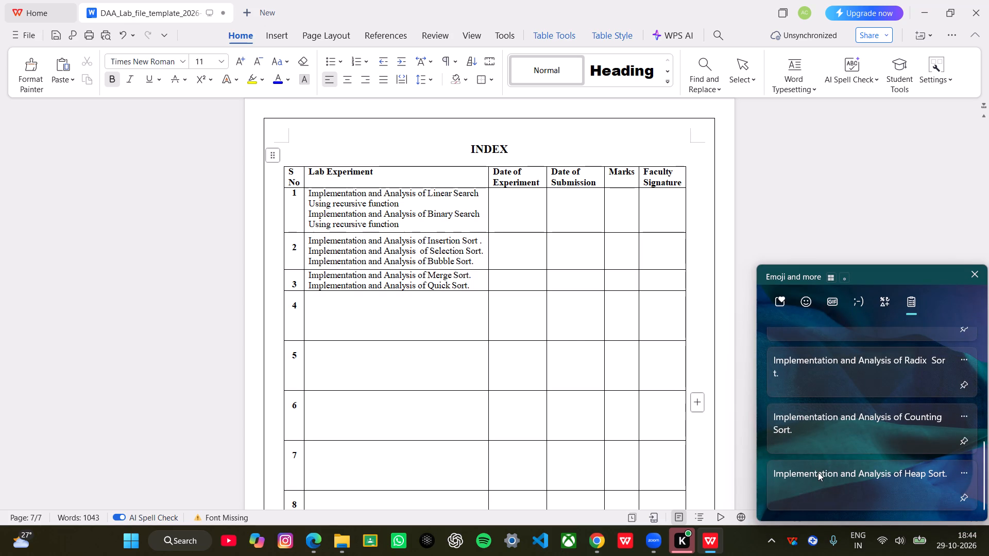
left_click(818, 472)
key("ctrl+v")
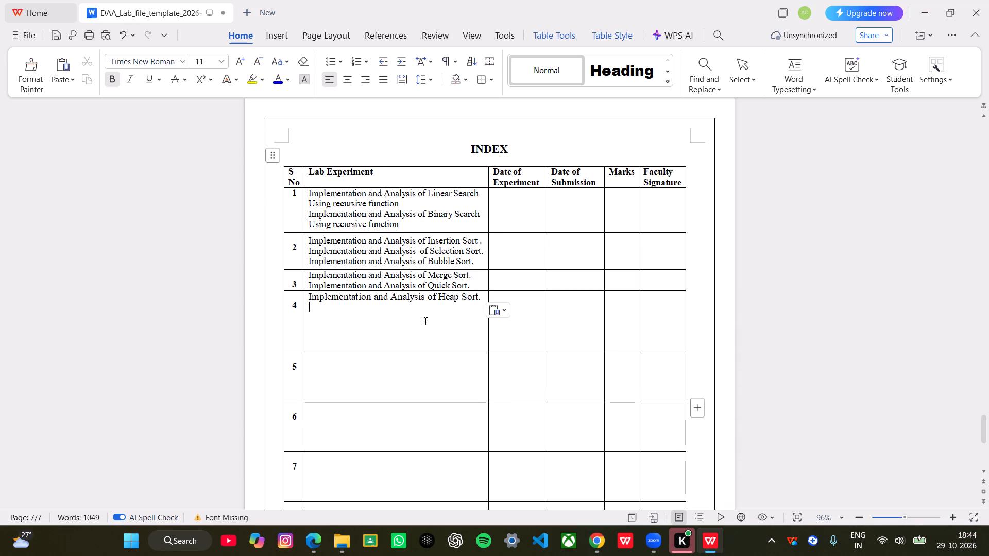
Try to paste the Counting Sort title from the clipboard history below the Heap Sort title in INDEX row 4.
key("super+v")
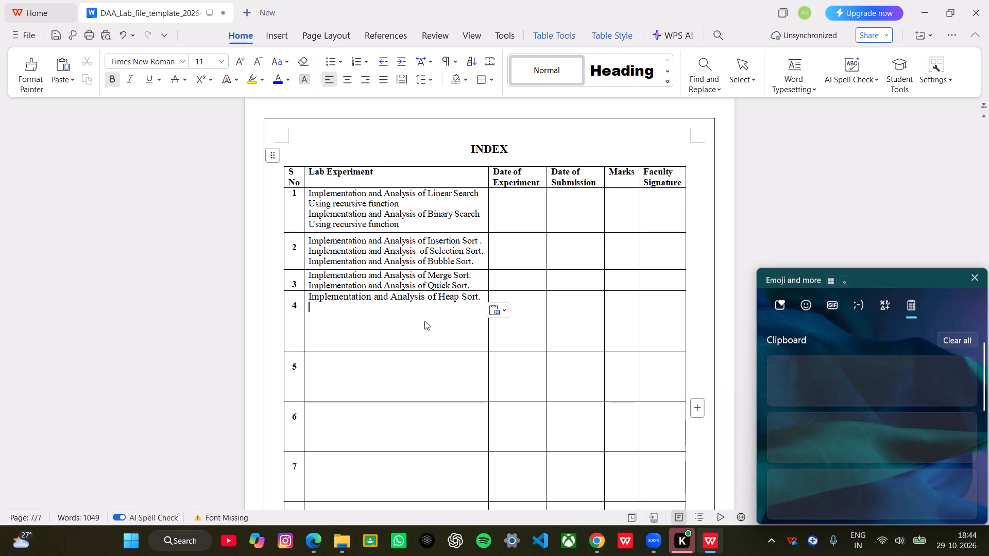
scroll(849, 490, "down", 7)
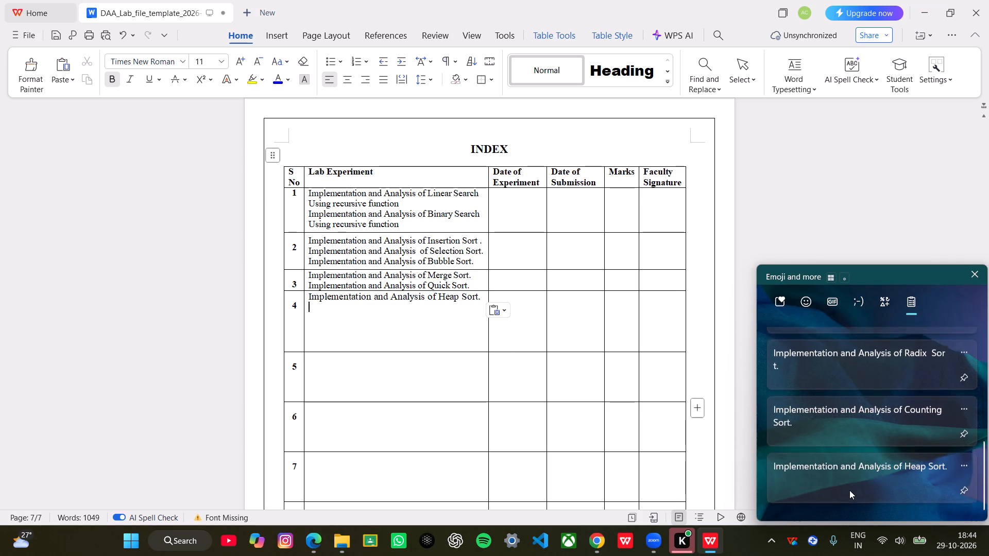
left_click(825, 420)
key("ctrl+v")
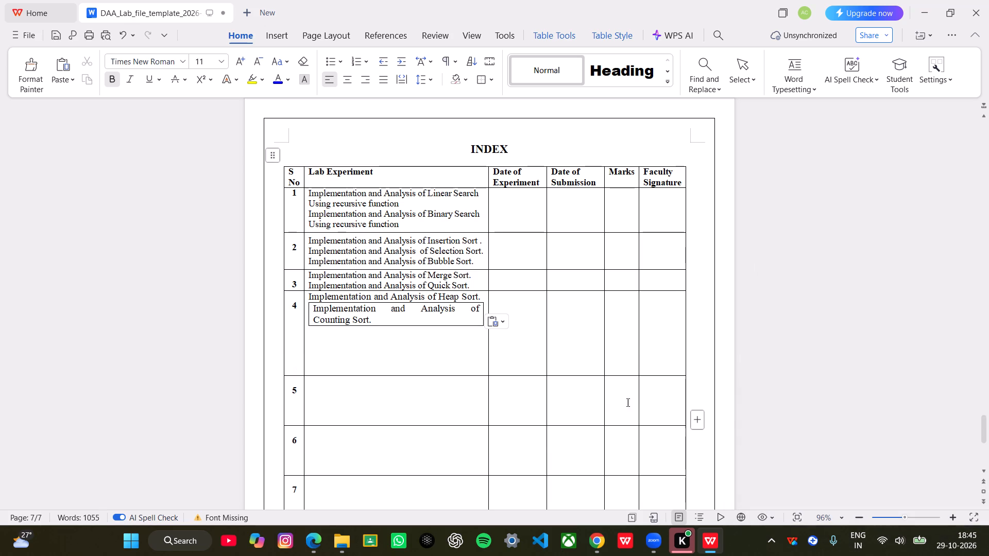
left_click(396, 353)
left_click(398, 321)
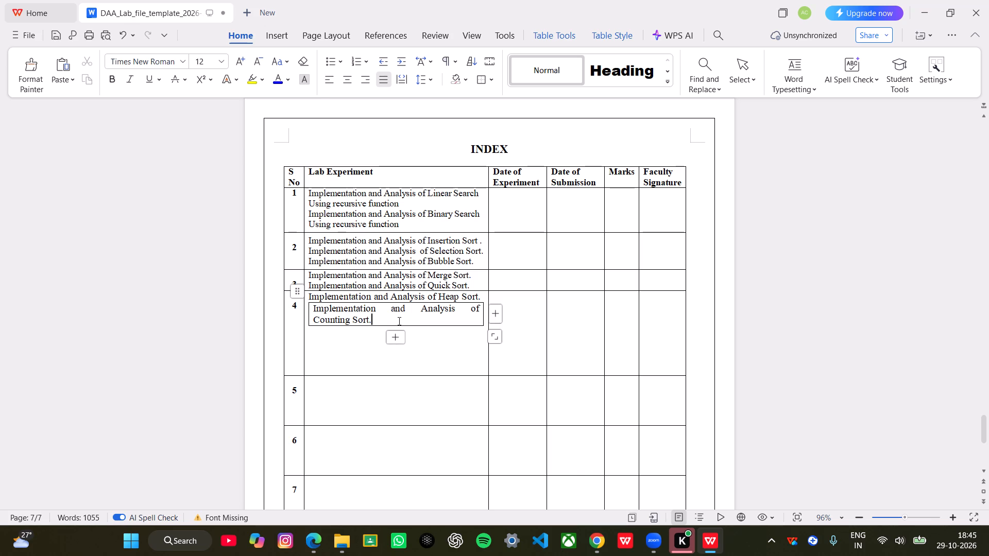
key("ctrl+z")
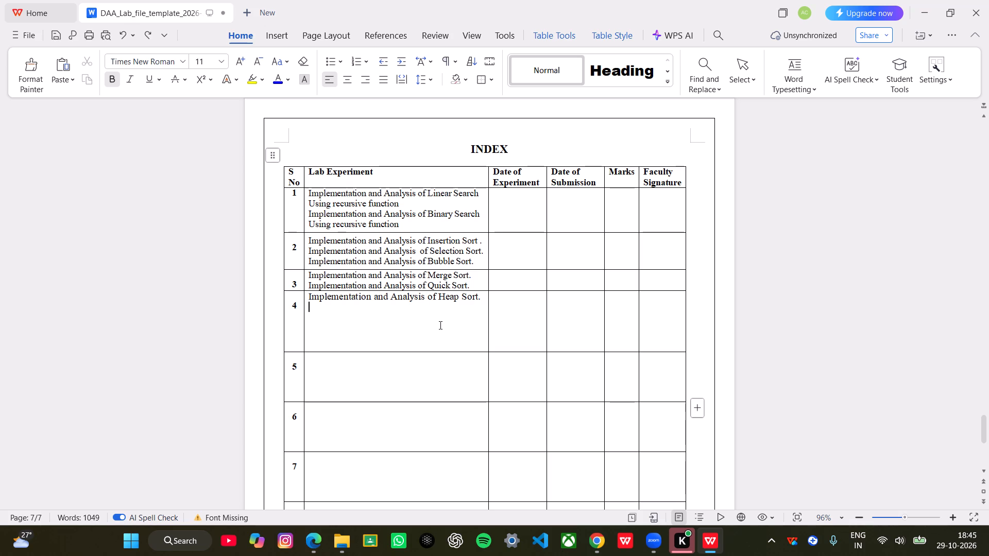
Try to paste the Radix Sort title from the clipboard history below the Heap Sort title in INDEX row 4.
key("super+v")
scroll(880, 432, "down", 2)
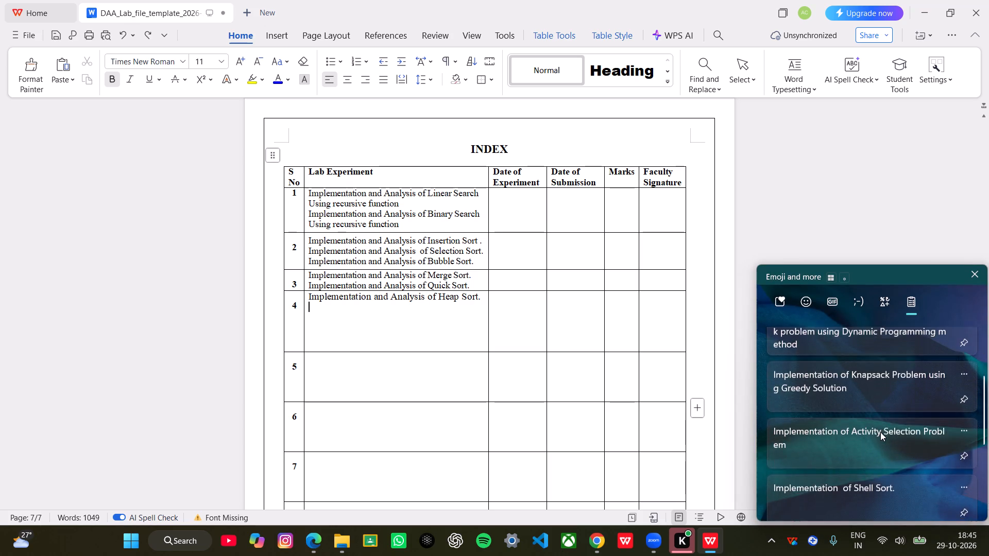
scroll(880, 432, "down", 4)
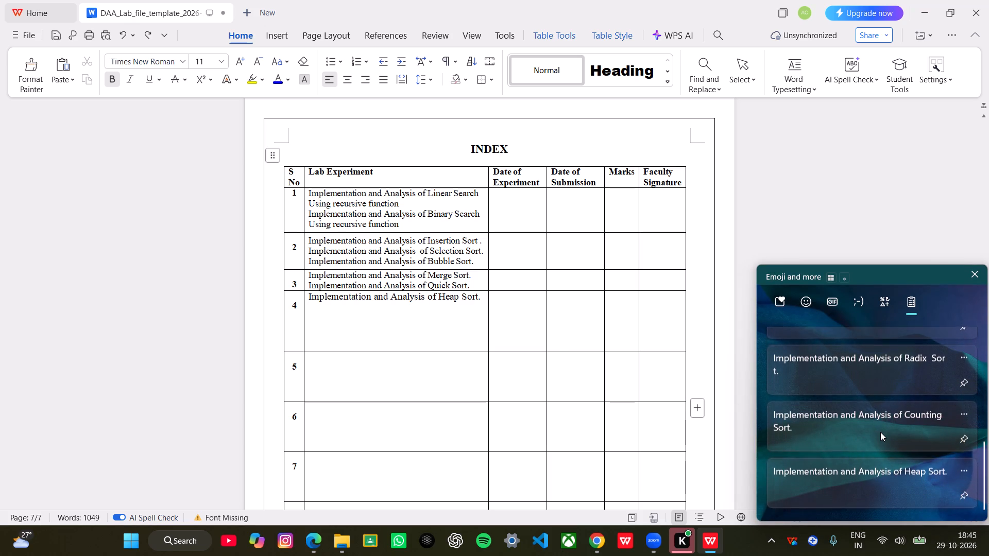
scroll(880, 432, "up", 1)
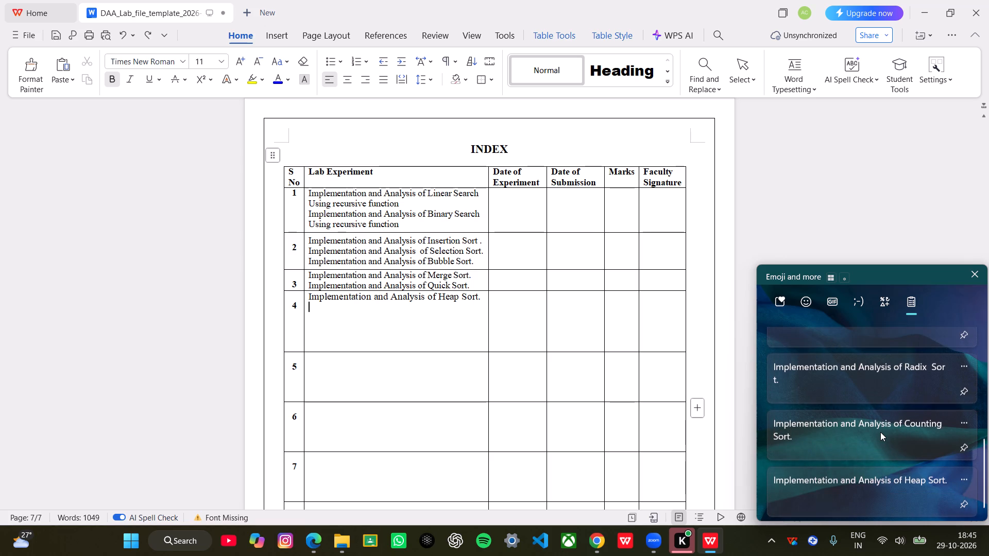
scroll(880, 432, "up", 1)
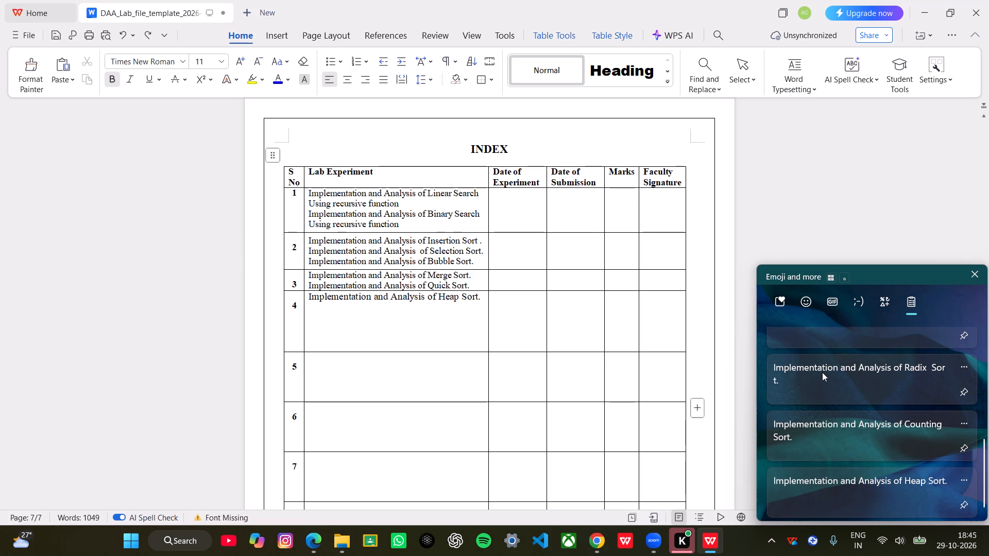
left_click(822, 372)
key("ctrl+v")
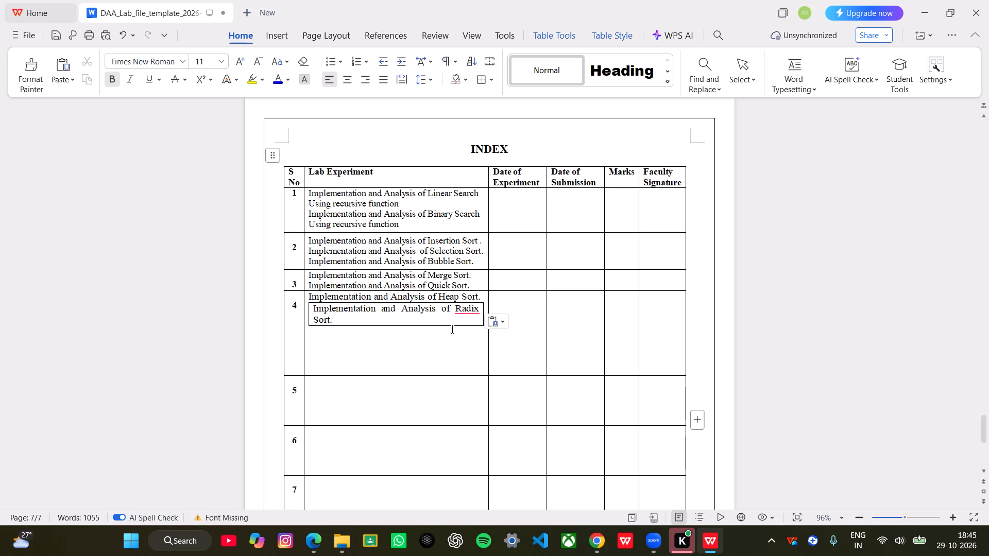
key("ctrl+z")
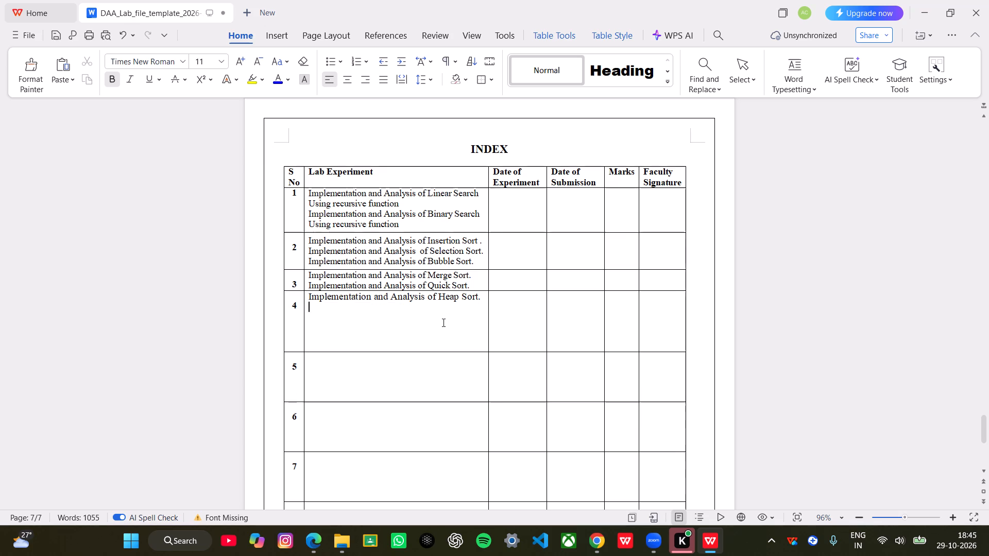
Copy "Implementation and Analysis of Counting Sort." from the List of Experiments and paste it below the Heap Sort title in INDEX row 4.
scroll(442, 322, "up", 4)
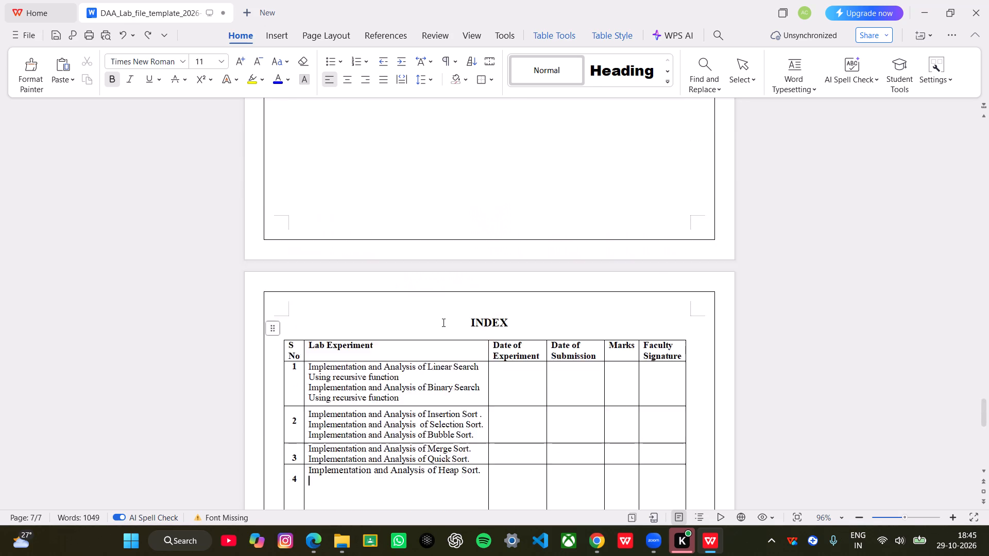
scroll(442, 322, "up", 4)
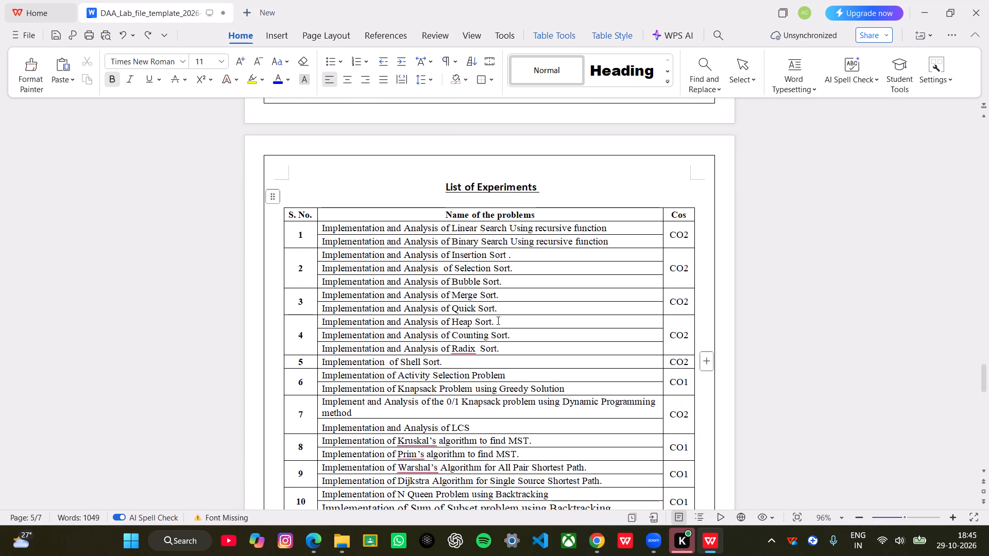
left_click_drag(510, 335, 411, 340)
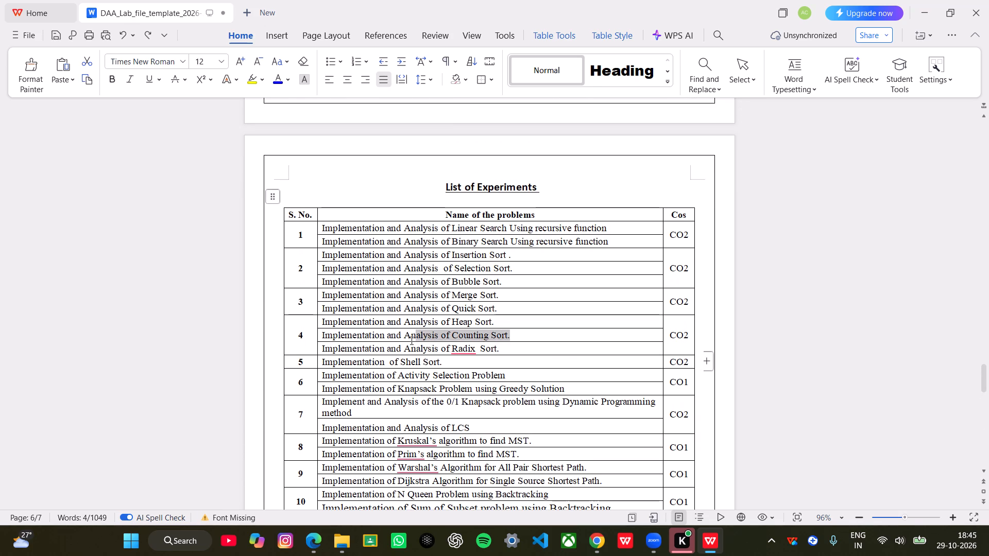
left_click_drag(411, 340, 318, 334)
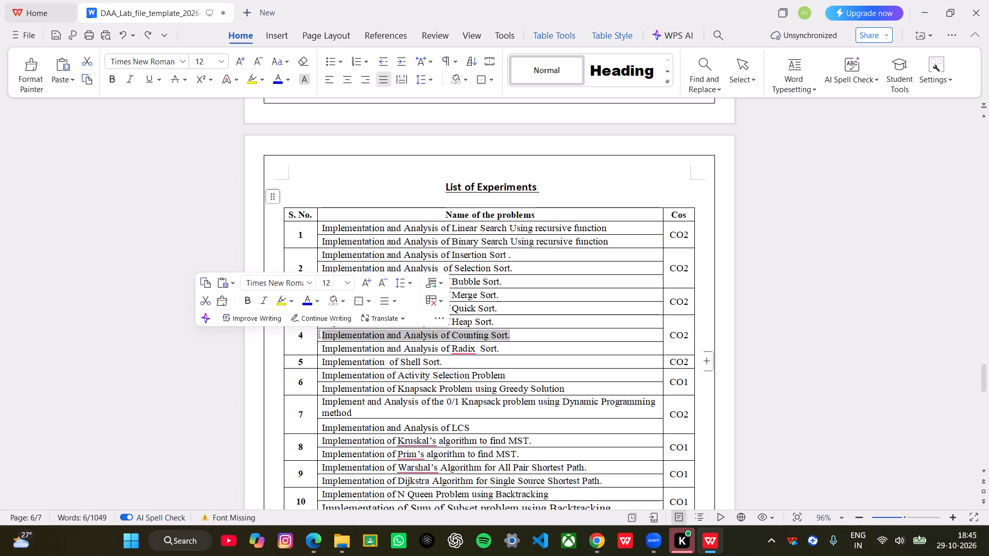
key("ctrl+c")
scroll(318, 334, "down", 4)
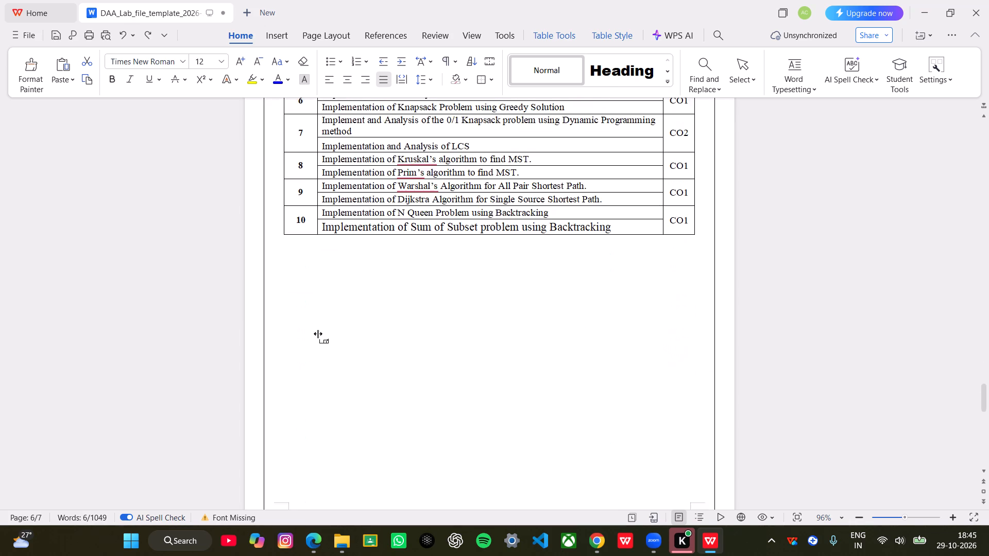
scroll(318, 334, "down", 4)
scroll(368, 459, "down", 2)
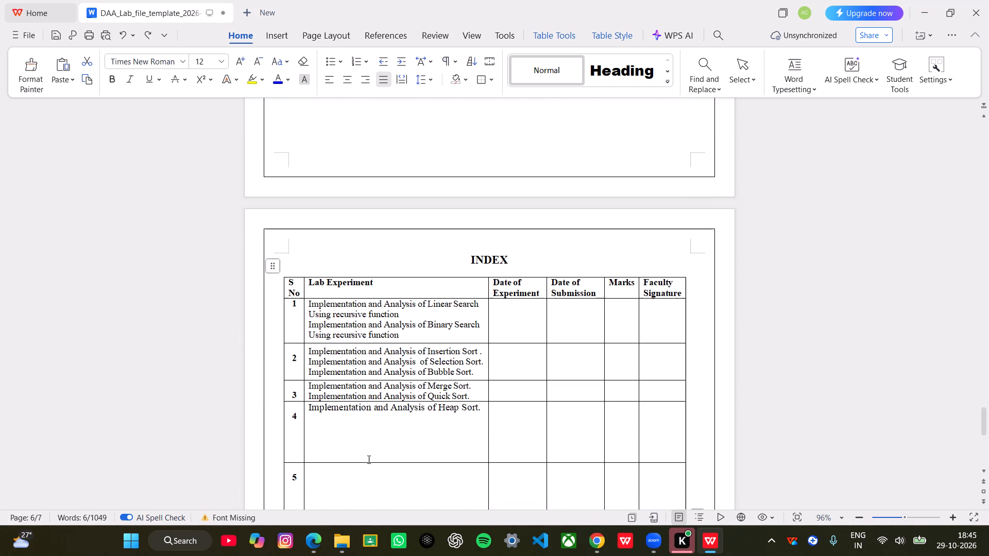
left_click(311, 419)
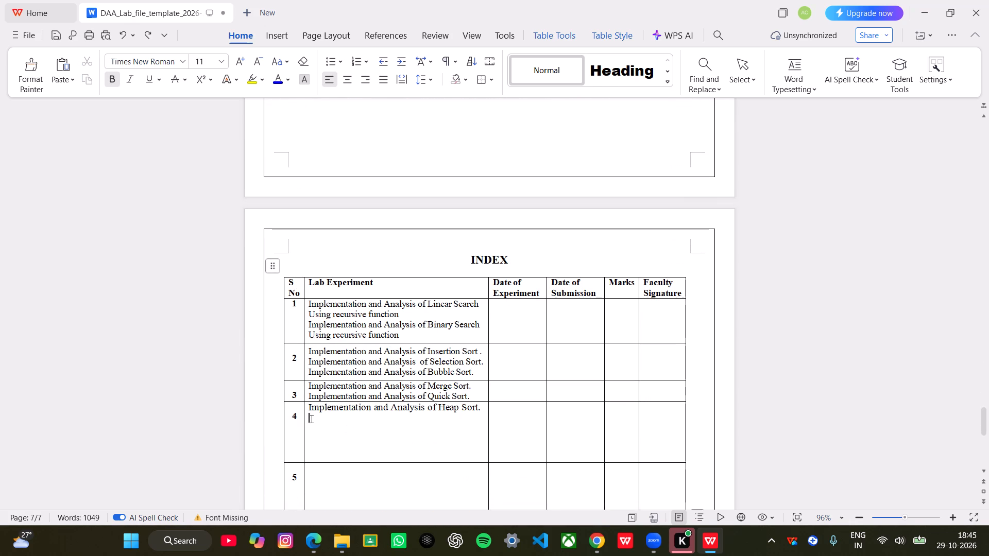
key("ctrl+v")
Copy the Radix Sort title from the List of Experiments and paste it below the Counting Sort title in INDEX row 4.
scroll(356, 403, "up", 3)
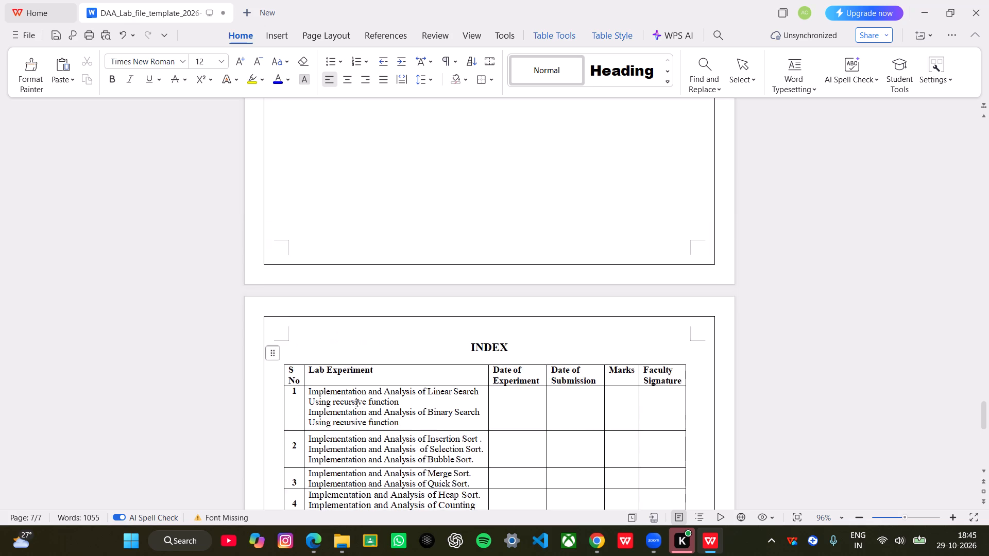
scroll(356, 403, "up", 4)
scroll(385, 359, "up", 1)
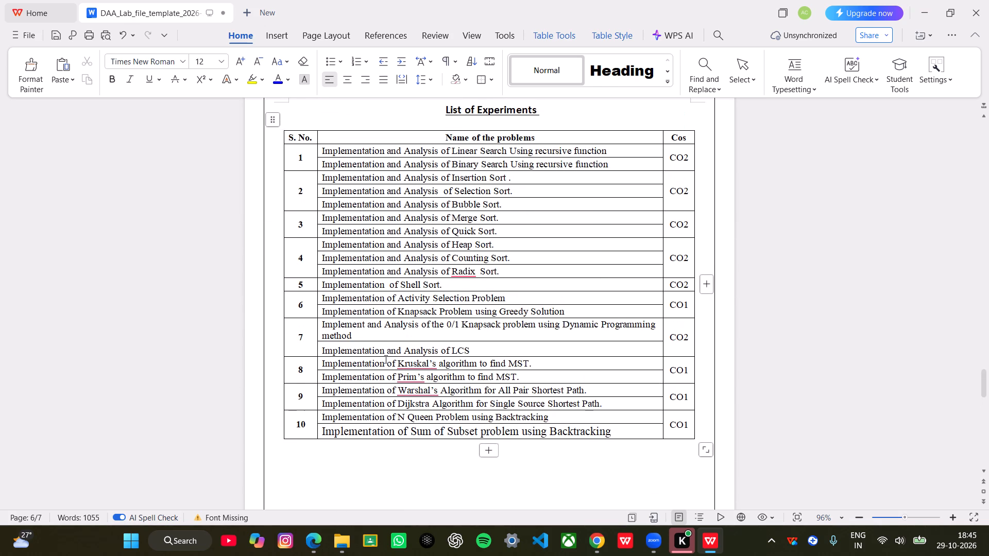
left_click(502, 272)
left_click_drag(502, 272, 475, 272)
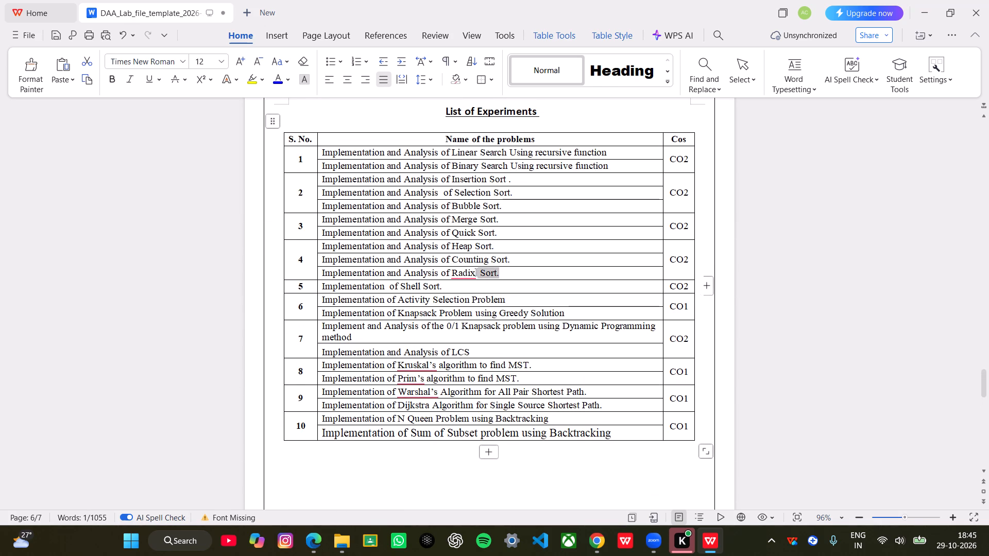
left_click_drag(475, 272, 323, 273)
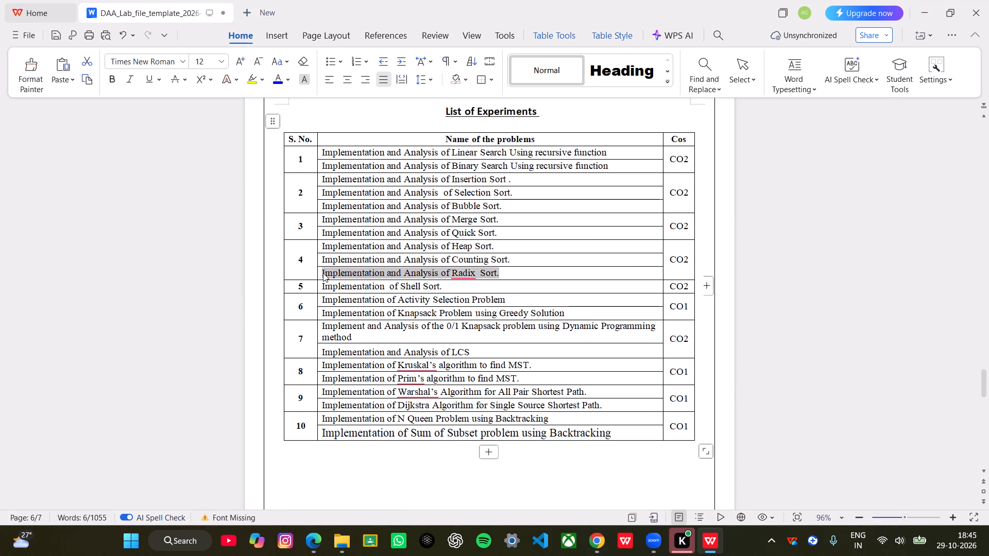
key("ctrl+c")
scroll(323, 273, "down", 6)
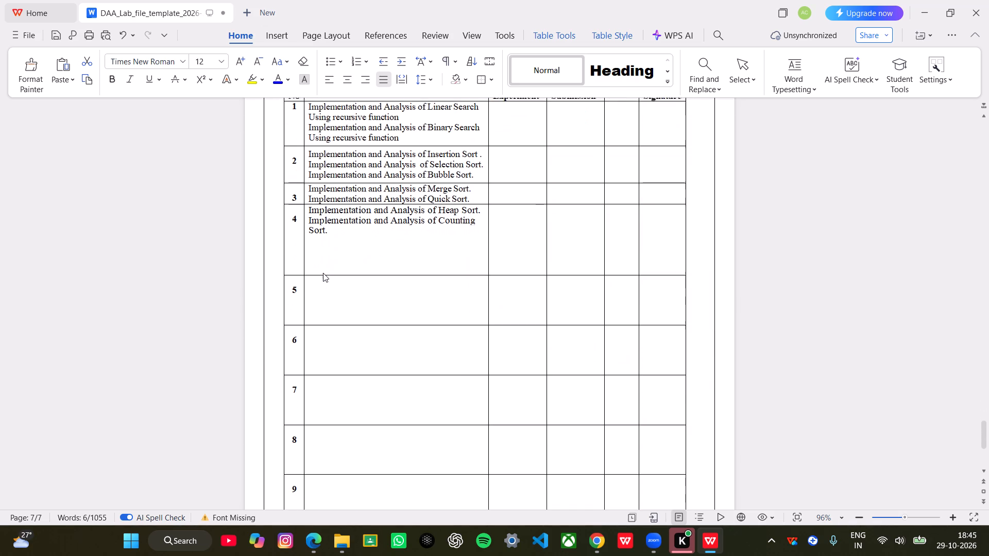
scroll(323, 273, "down", 1)
left_click(313, 241)
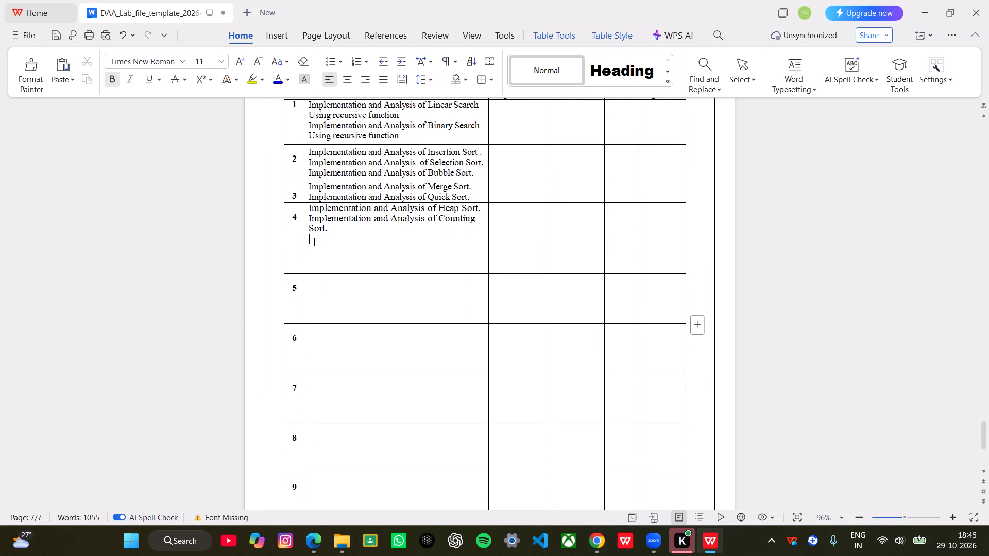
key("ctrl+v")
Set the Heap, Counting and Radix Sort titles in INDEX row 4 to font size 11.
left_click_drag(332, 248, 305, 217)
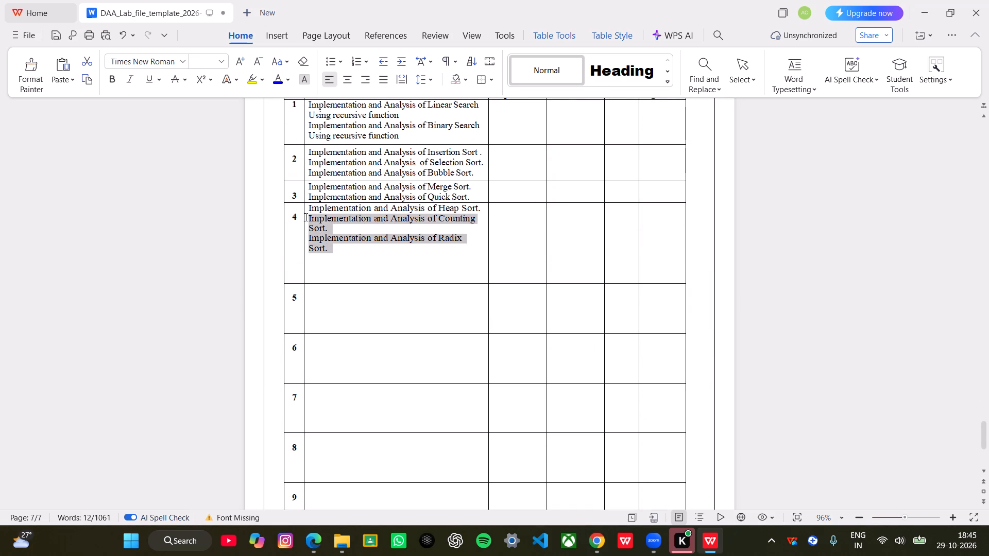
left_click_drag(305, 217, 307, 214)
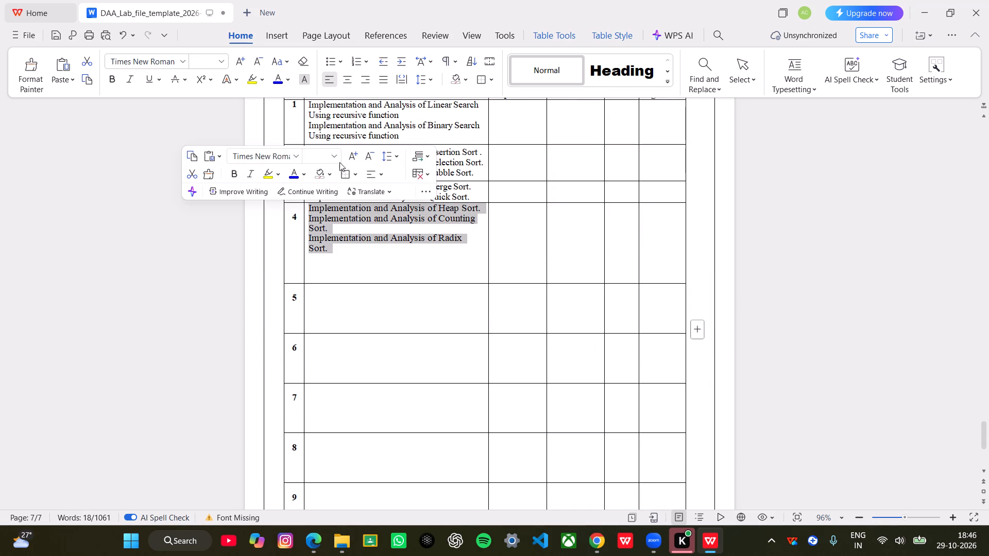
left_click(333, 160)
left_click(326, 243)
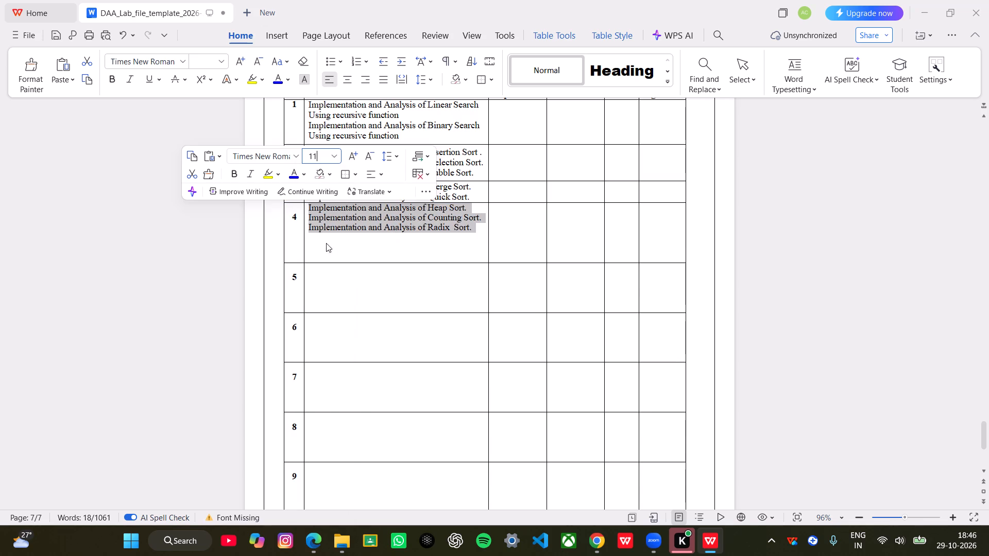
Delete the empty lines below the Radix Sort title in INDEX row 4.
left_click(338, 252)
left_click(338, 252)
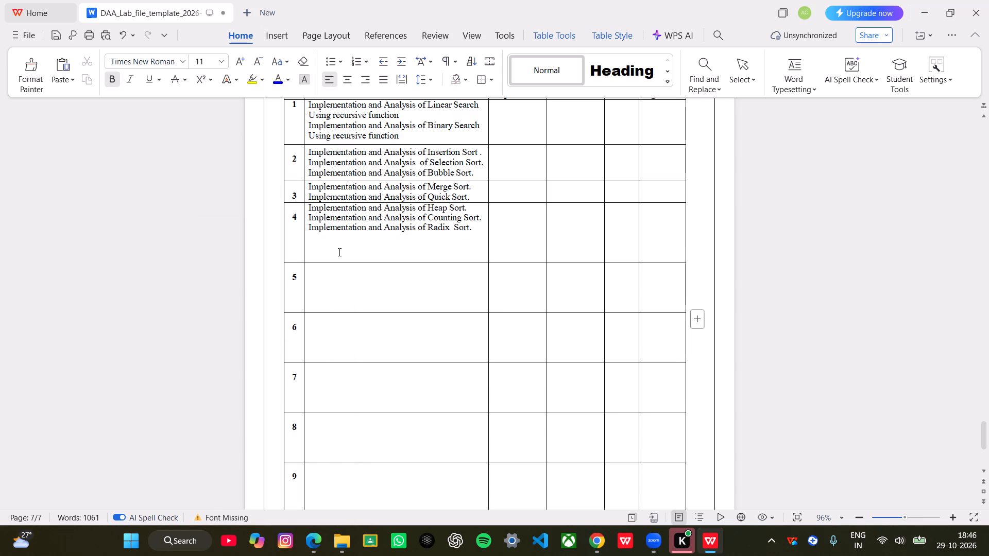
key("Down")
key("BackSpace")
key("BackSpace")
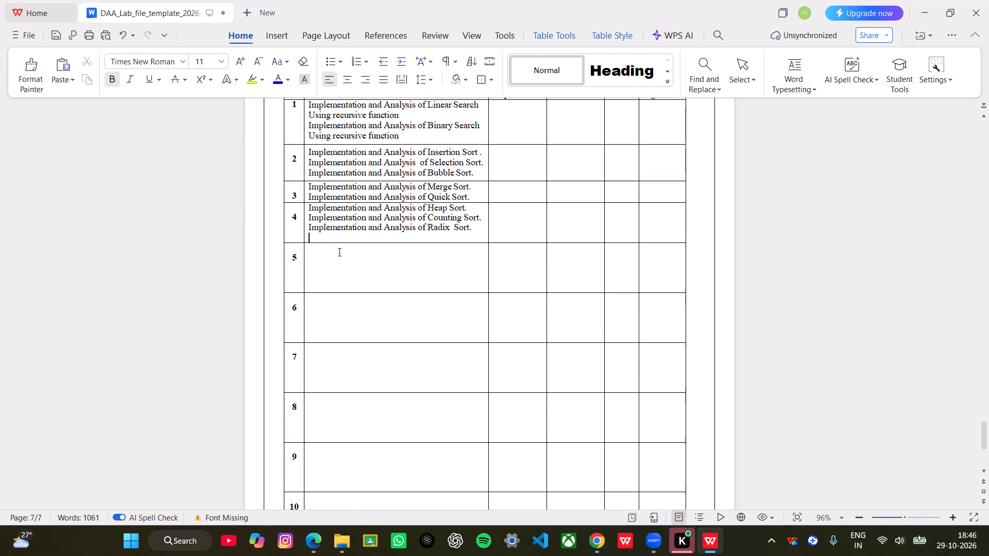
key("BackSpace")
Add a line break at the end of the Lab Experiment titles in each of INDEX rows 1 to 4.
scroll(338, 252, "down", 2)
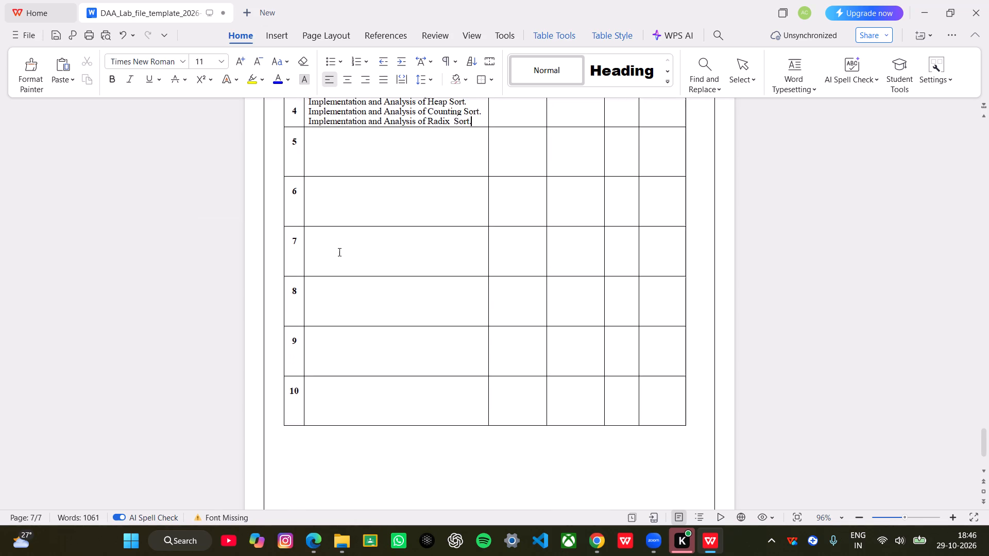
scroll(338, 252, "down", 2)
scroll(338, 252, "up", 1)
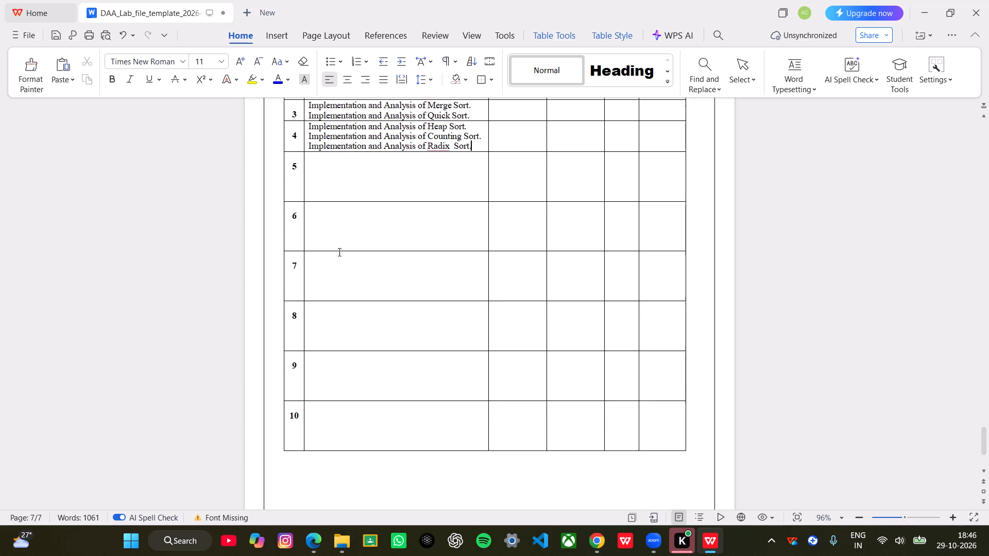
scroll(338, 252, "up", 3)
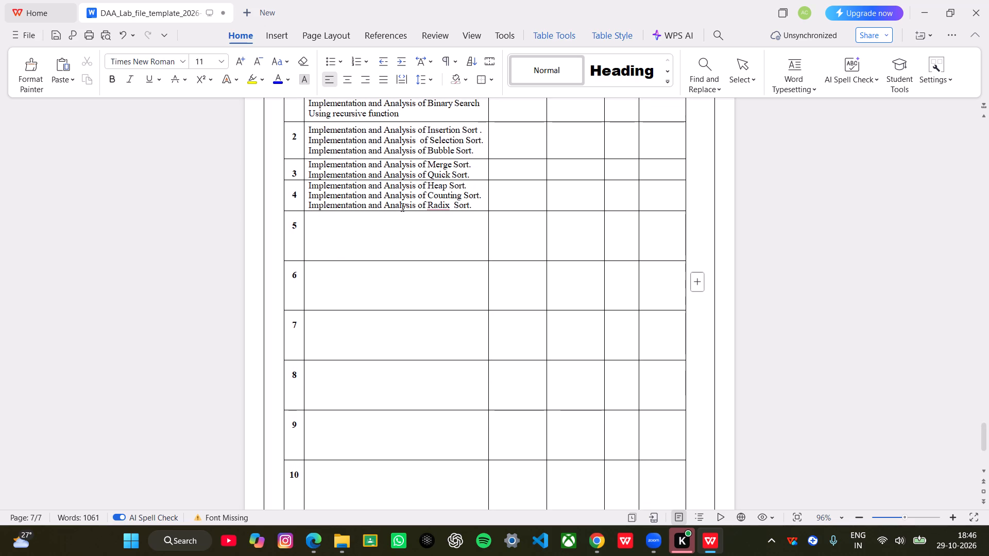
left_click(467, 174)
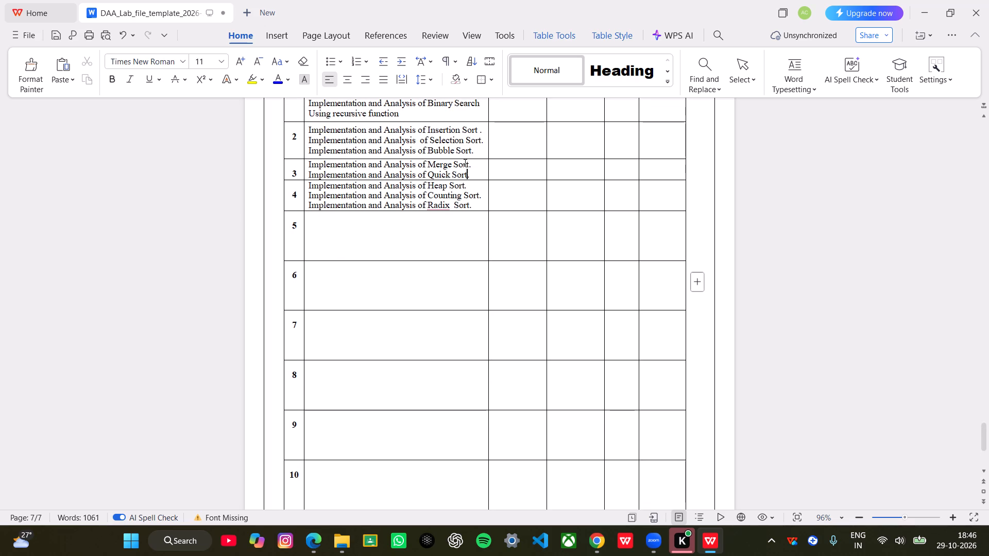
scroll(464, 163, "up", 1)
left_click(403, 132)
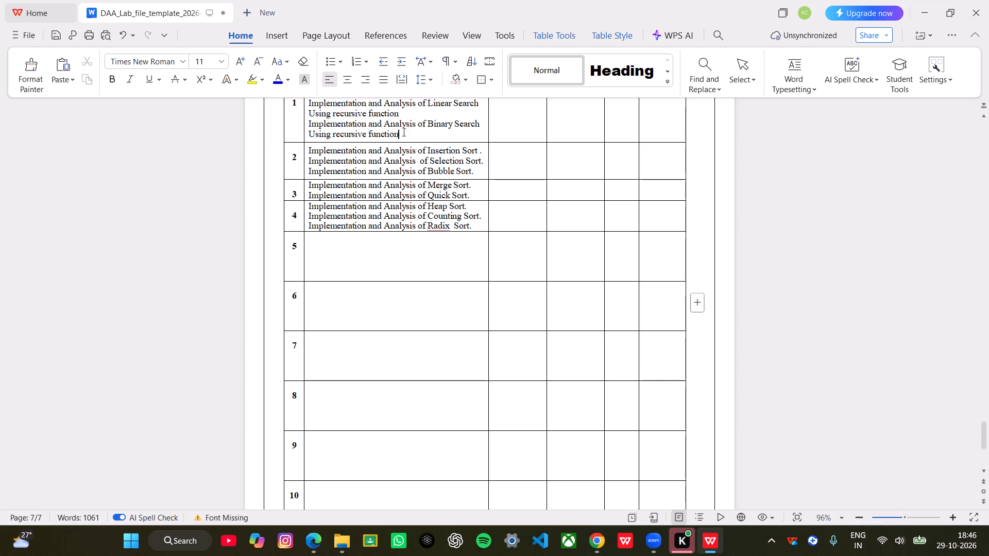
key("Return")
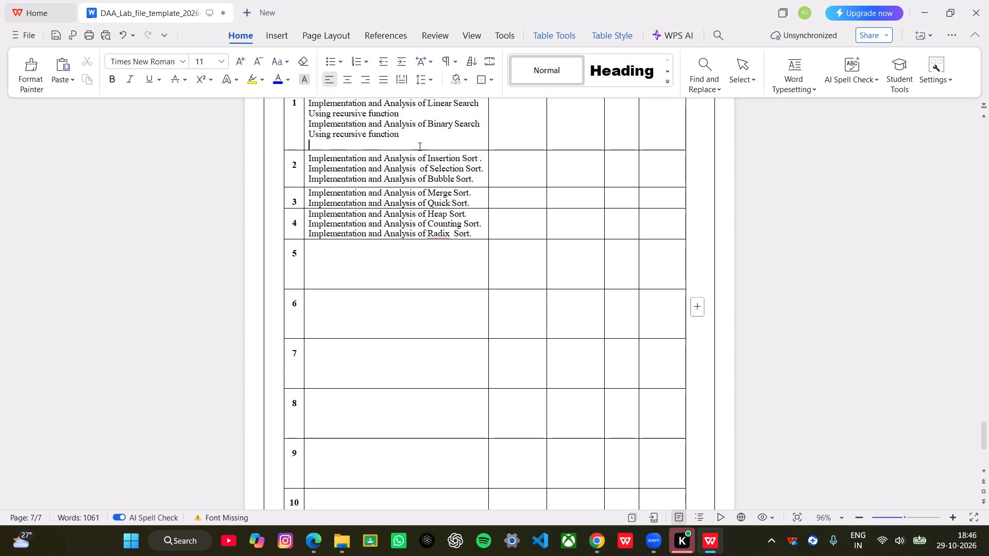
left_click(472, 182)
key("Return")
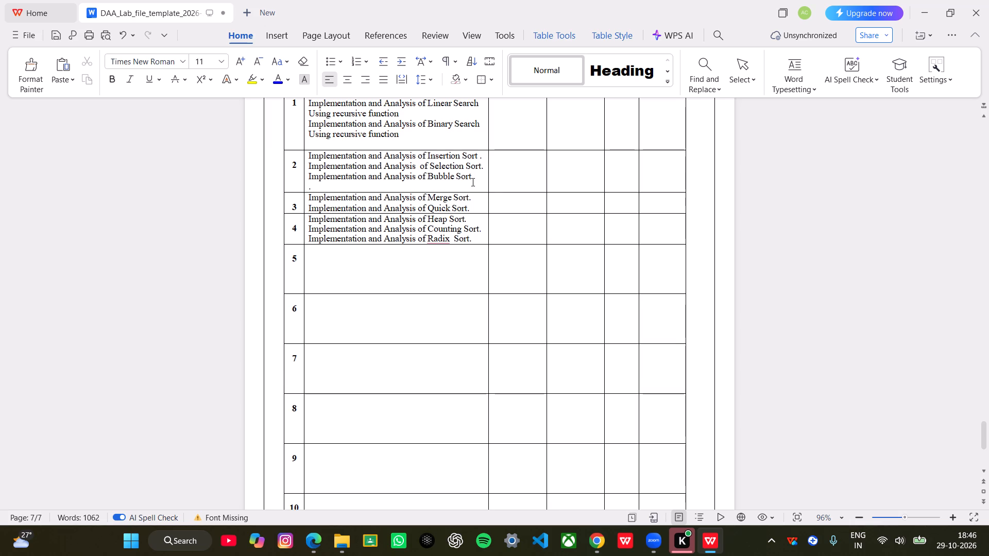
left_click(479, 210)
key("Return")
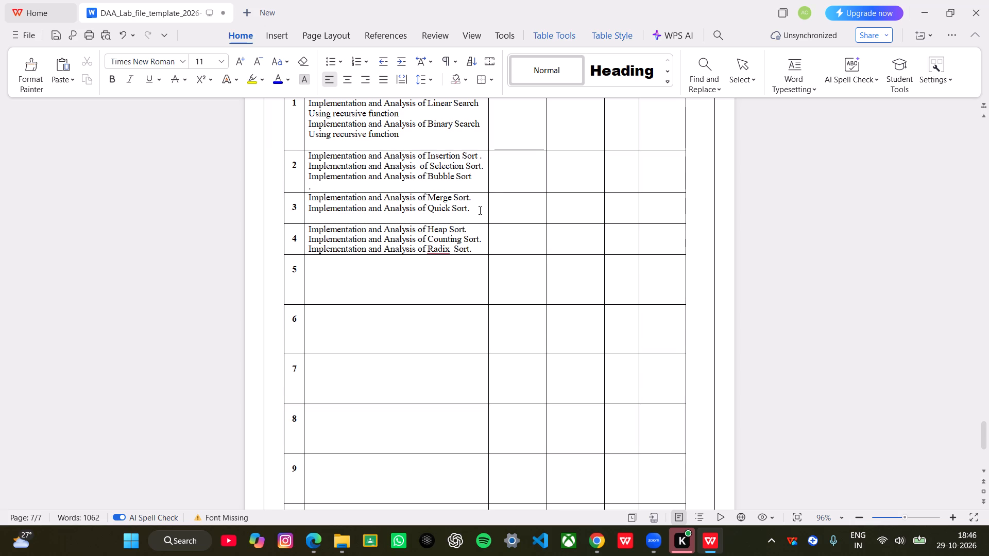
left_click(475, 255)
left_click(472, 248)
key("Return")
Look through the clipboard history for the experiment title that belongs in INDEX row 5.
left_click(306, 279)
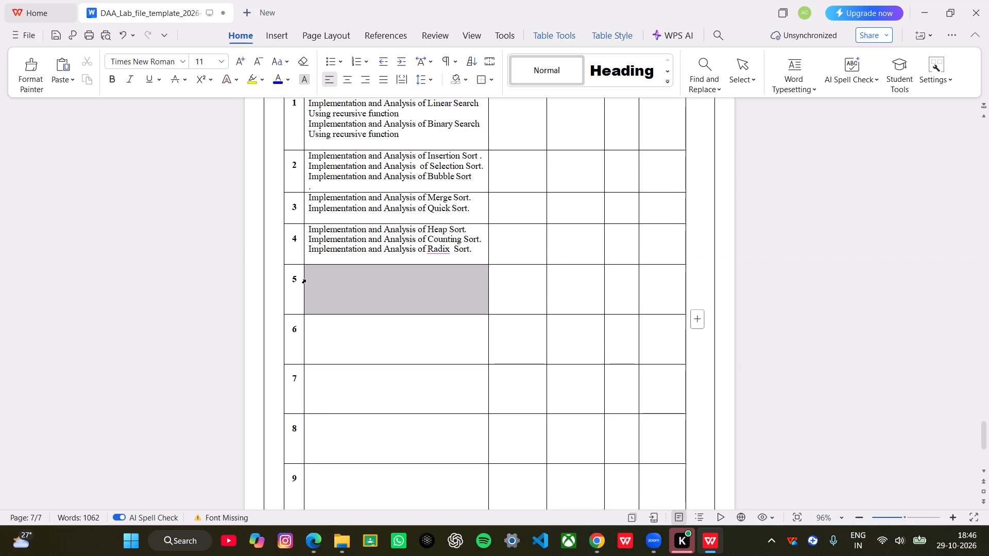
left_click(315, 280)
left_click(310, 277)
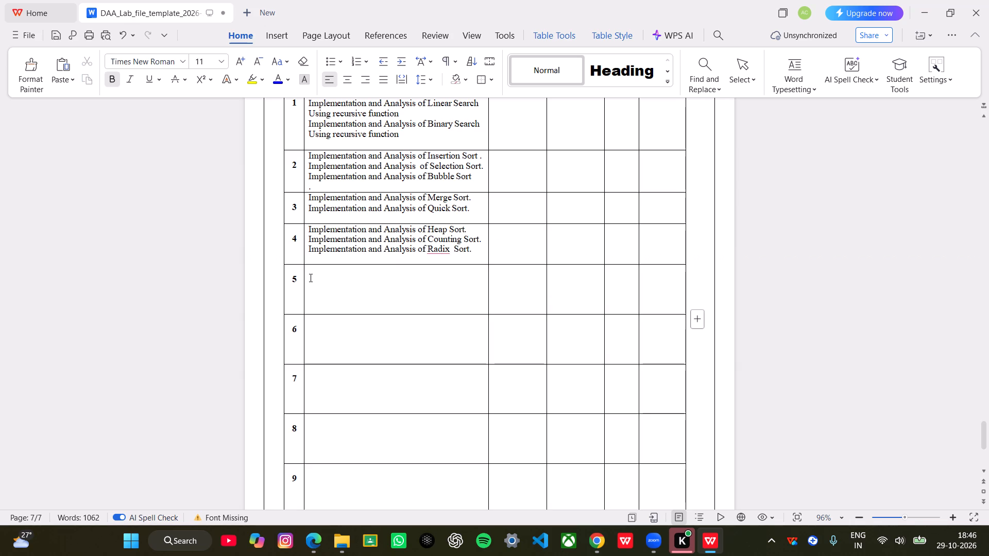
scroll(312, 279, "up", 2)
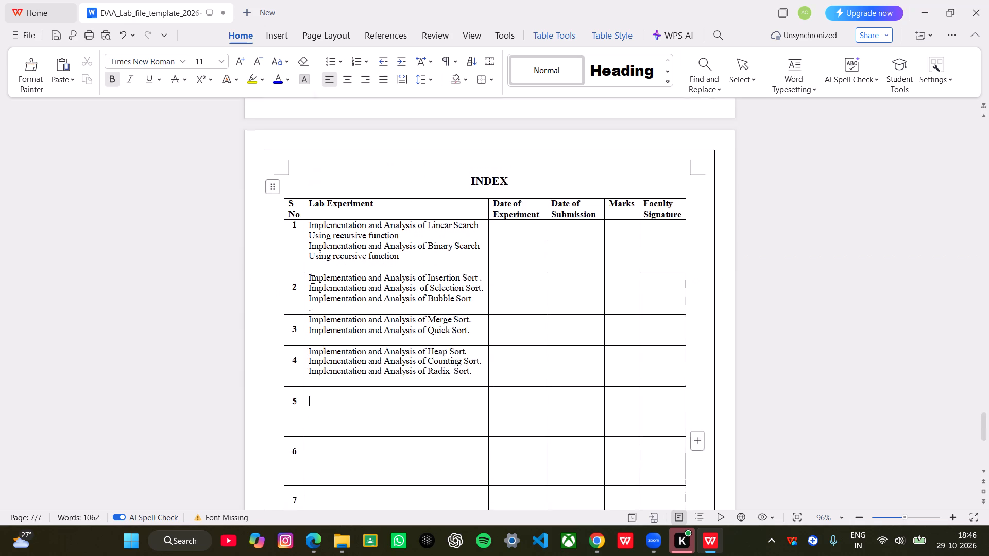
scroll(312, 279, "up", 2)
scroll(312, 279, "down", 2)
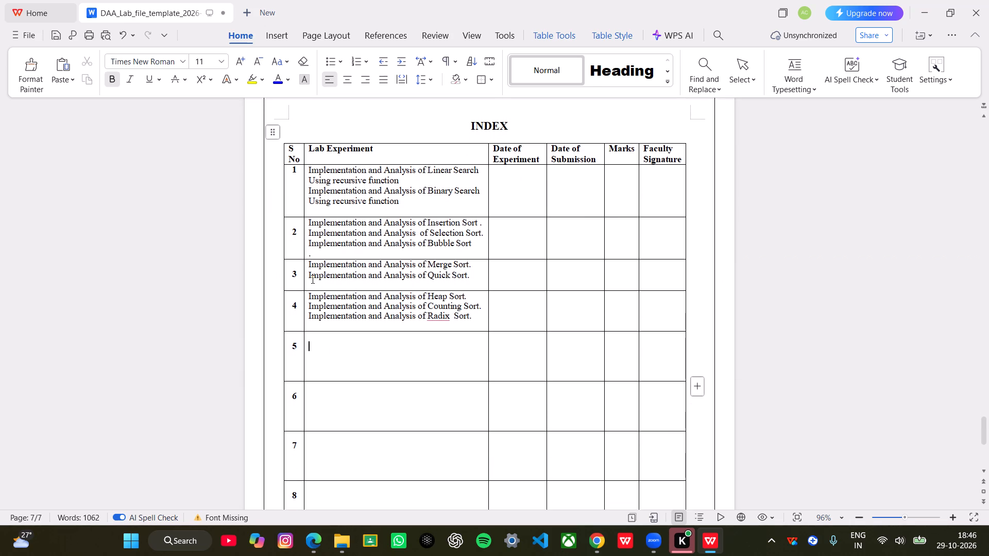
key("super+v")
scroll(852, 423, "down", 1)
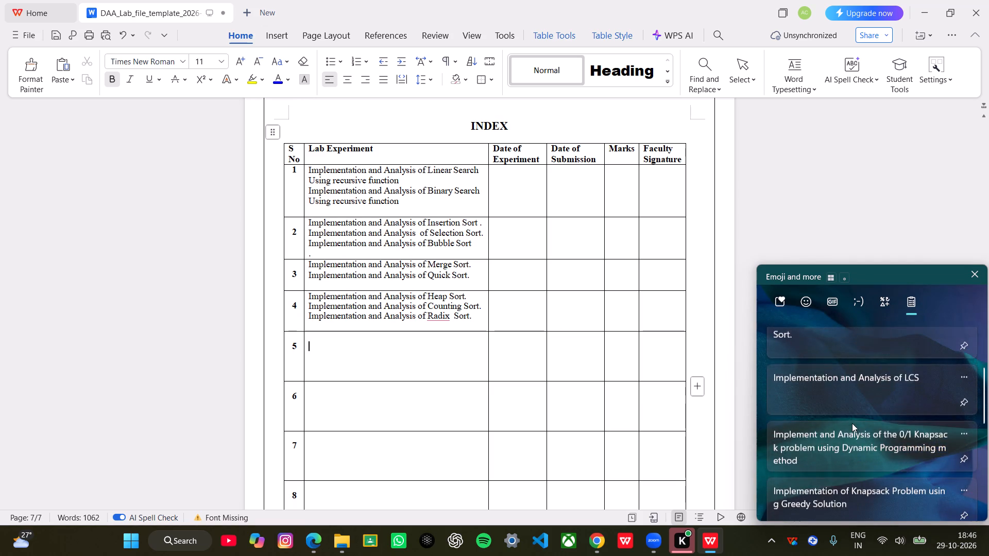
scroll(852, 423, "down", 2)
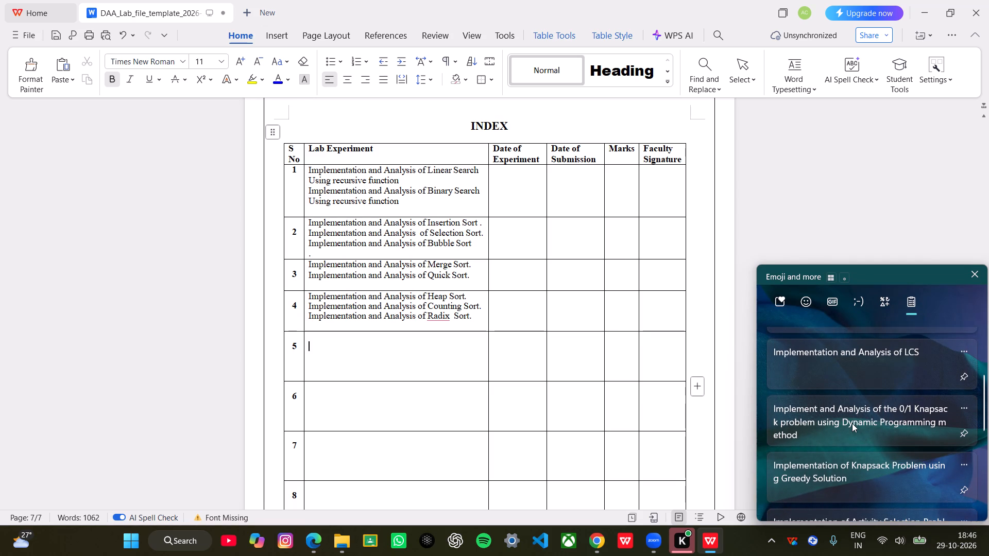
scroll(852, 423, "down", 1)
scroll(808, 360, "down", 1)
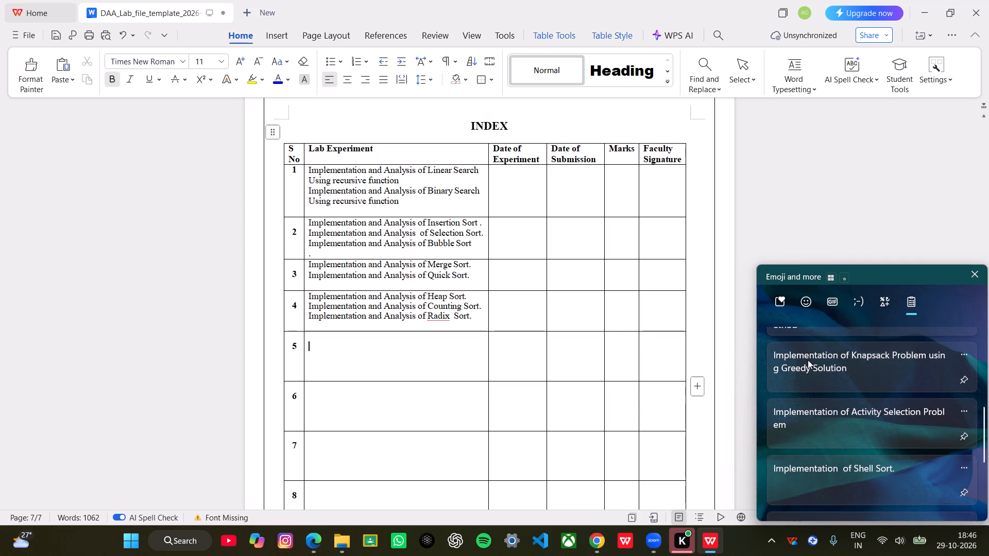
scroll(808, 360, "down", 1)
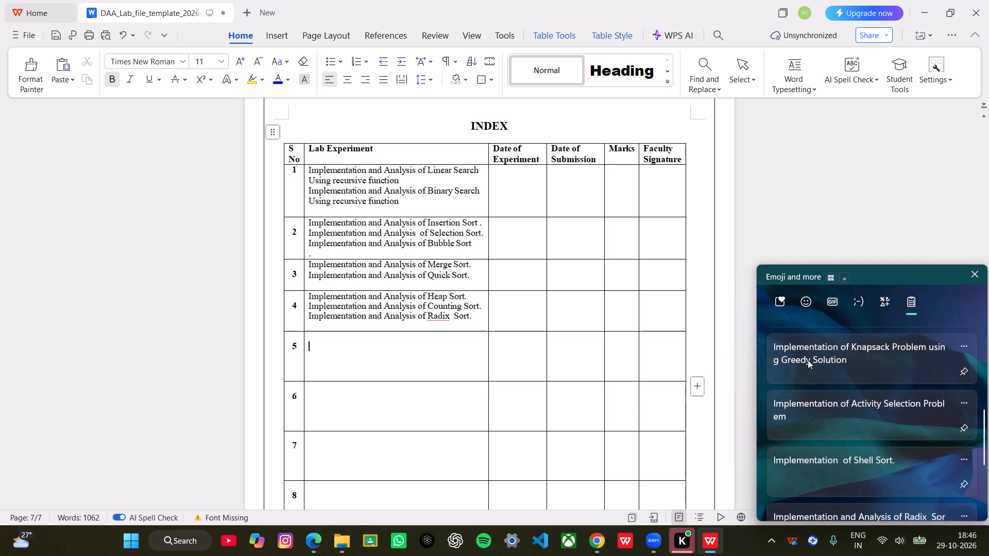
scroll(621, 241, "up", 1)
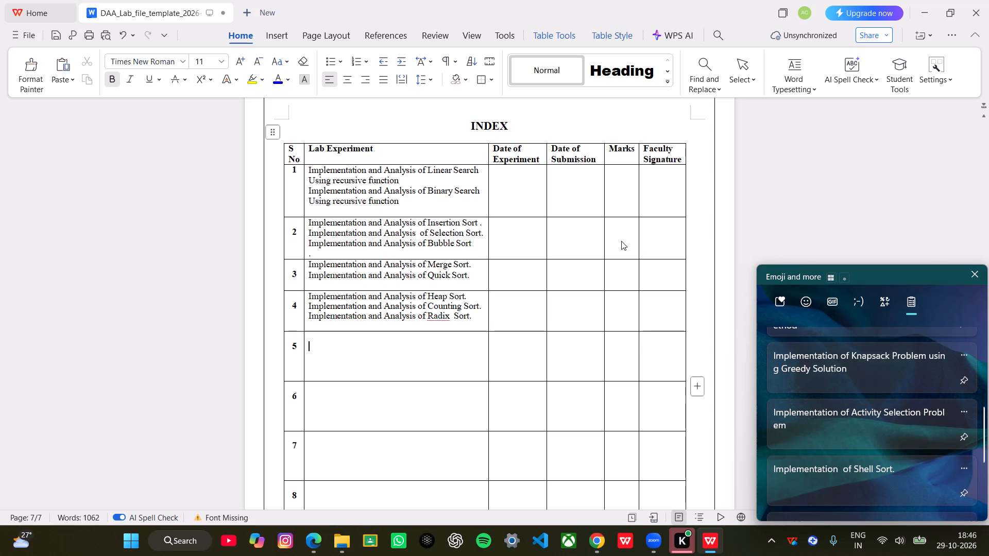
scroll(621, 241, "up", 5)
left_click(810, 184)
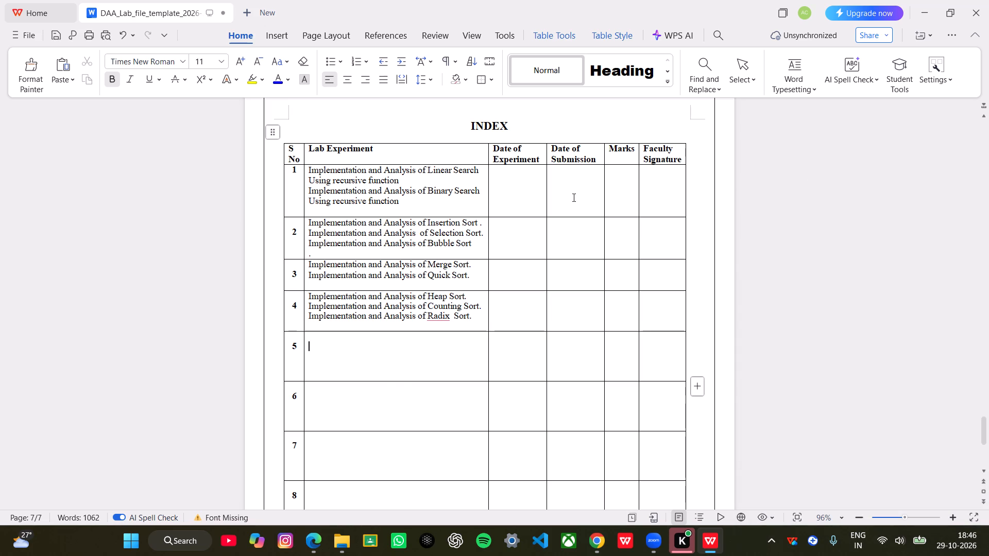
Check which title experiment 5 has in the List of Experiments.
scroll(573, 197, "up", 8)
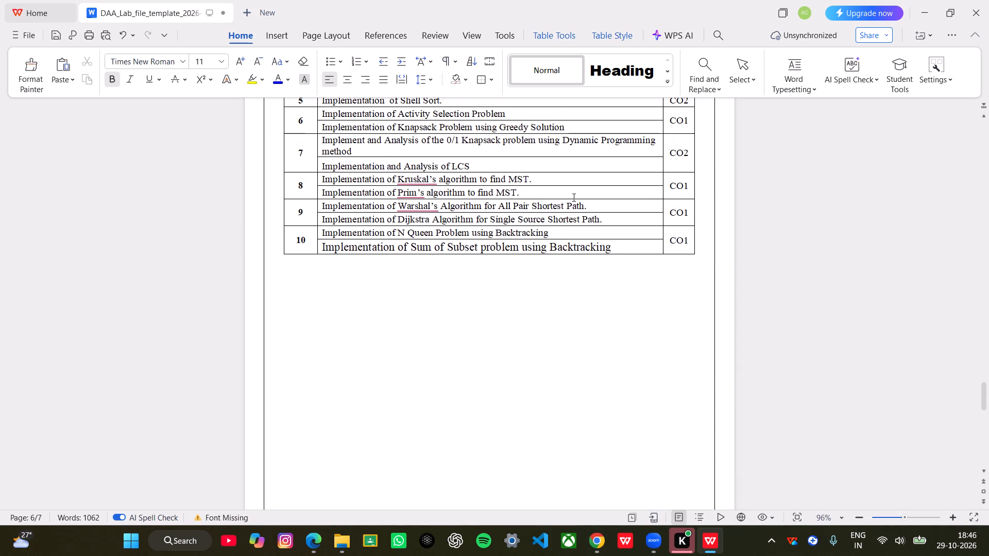
scroll(586, 272, "up", 2)
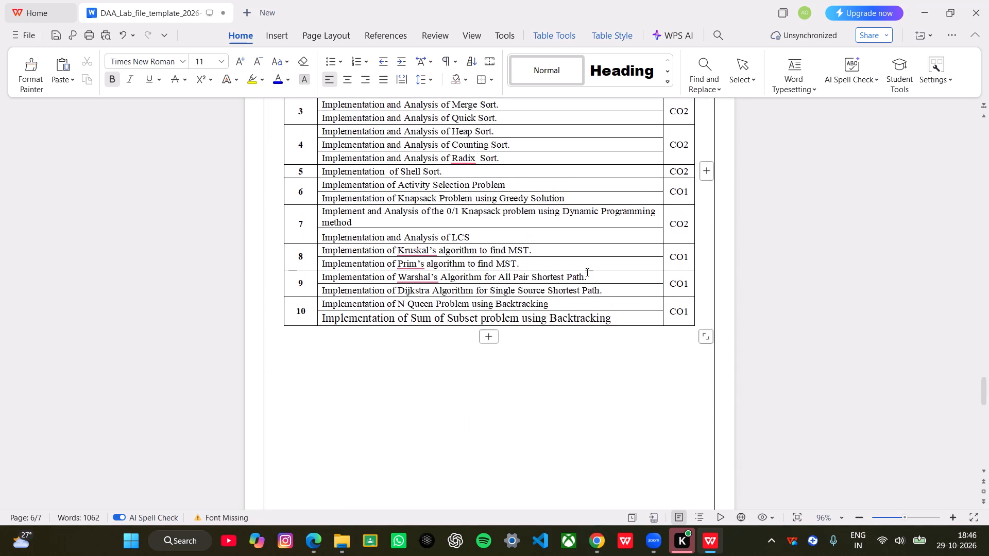
scroll(586, 272, "up", 1)
scroll(438, 207, "right", 1)
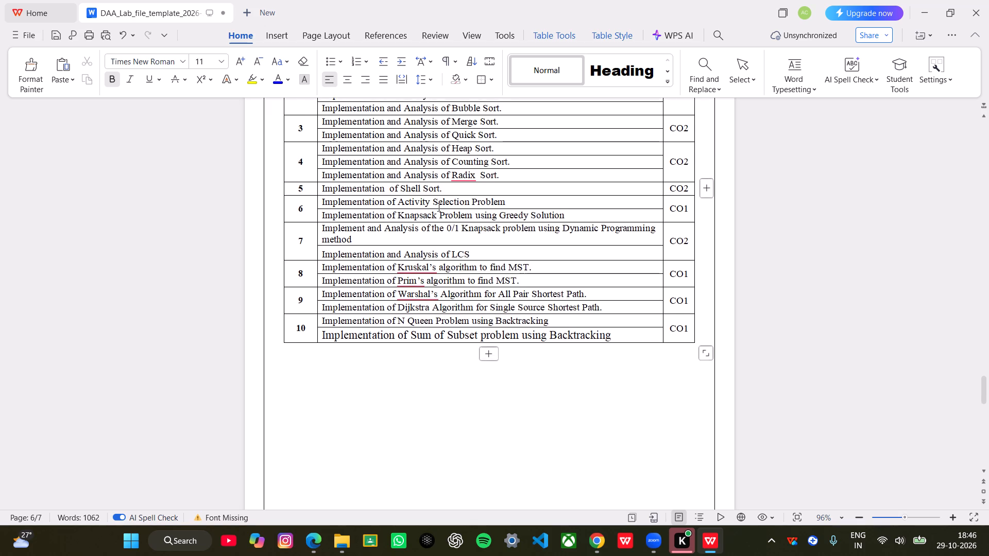
scroll(438, 207, "right", 1)
scroll(438, 207, "down", 5)
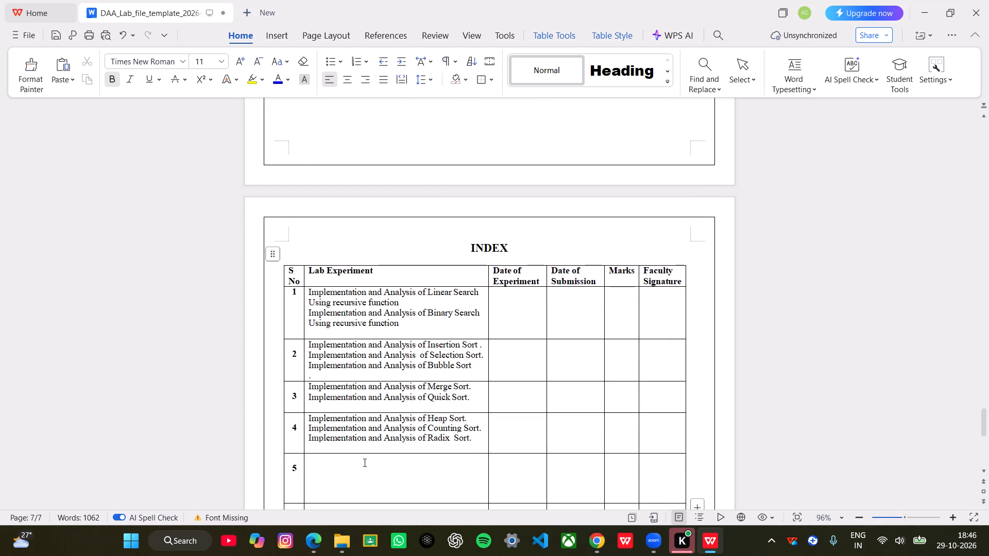
Paste the Shell Sort title from the clipboard history into the Lab Experiment cell of INDEX row 5 and copy its text.
key("super+v")
scroll(826, 477, "down", 4)
left_click(806, 438)
key("ctrl+v")
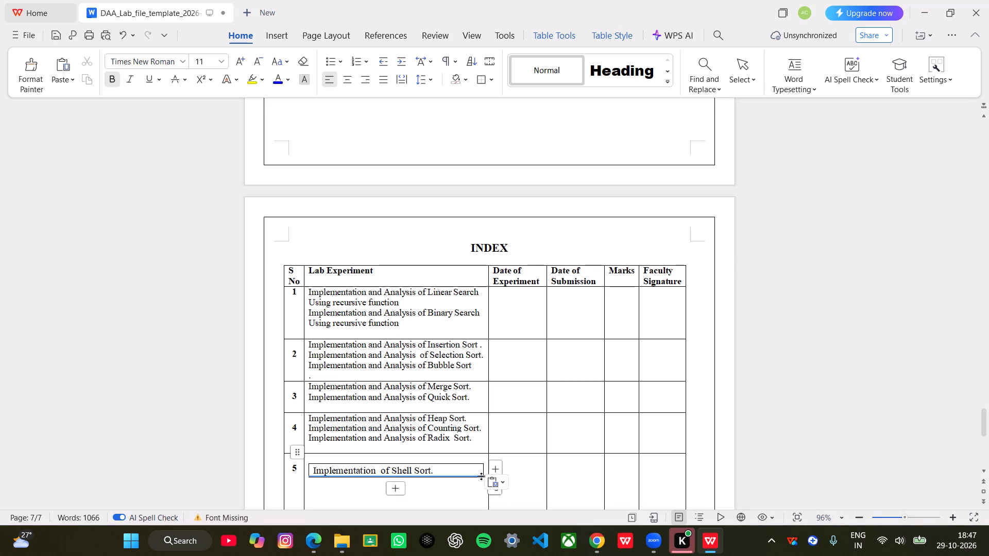
left_click_drag(437, 468, 318, 475)
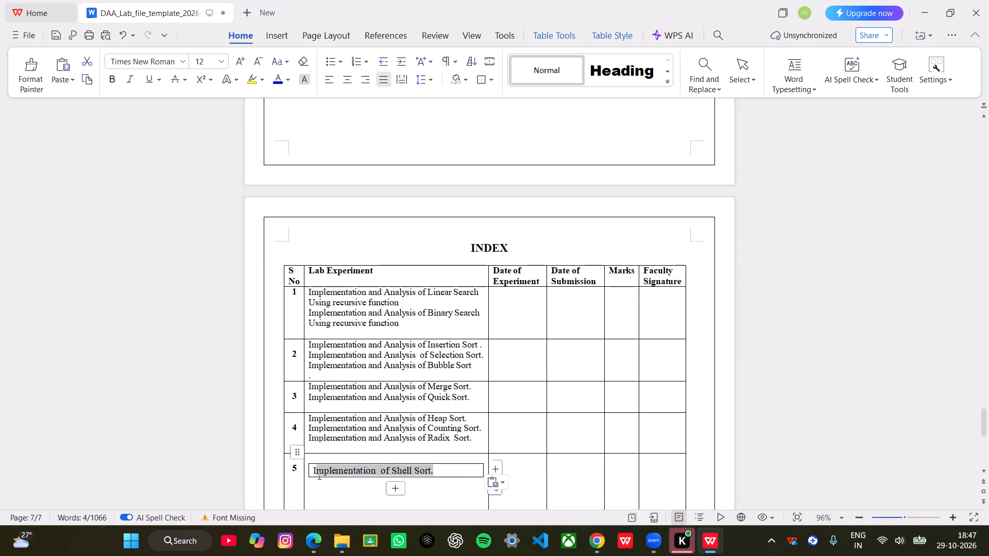
left_click_drag(318, 475, 311, 473)
key("ctrl+c")
Undo the boxed Shell Sort paste in INDEX row 5 and paste only the copied title text at the top of the cell.
key("BackSpace")
key("BackSpace")
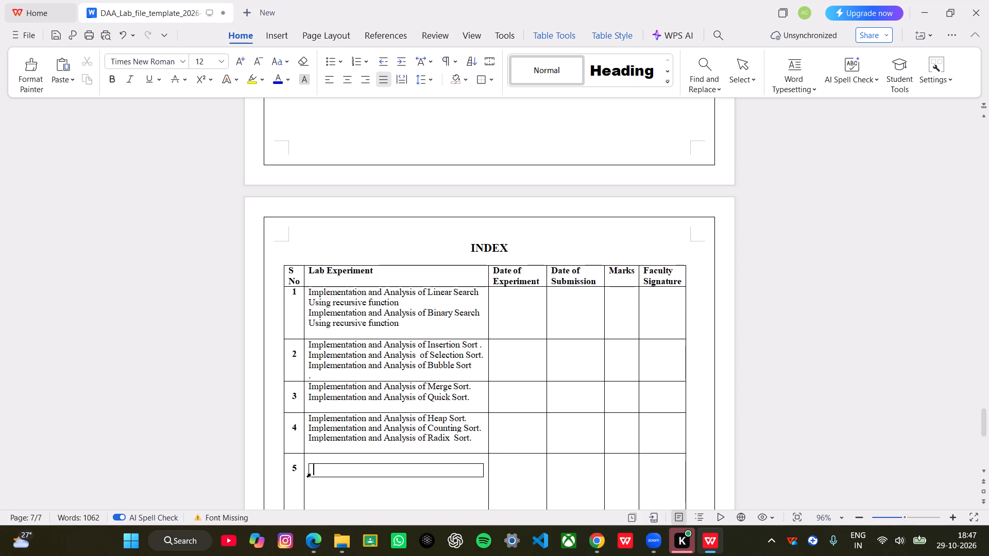
right_click(402, 474)
left_click(380, 469)
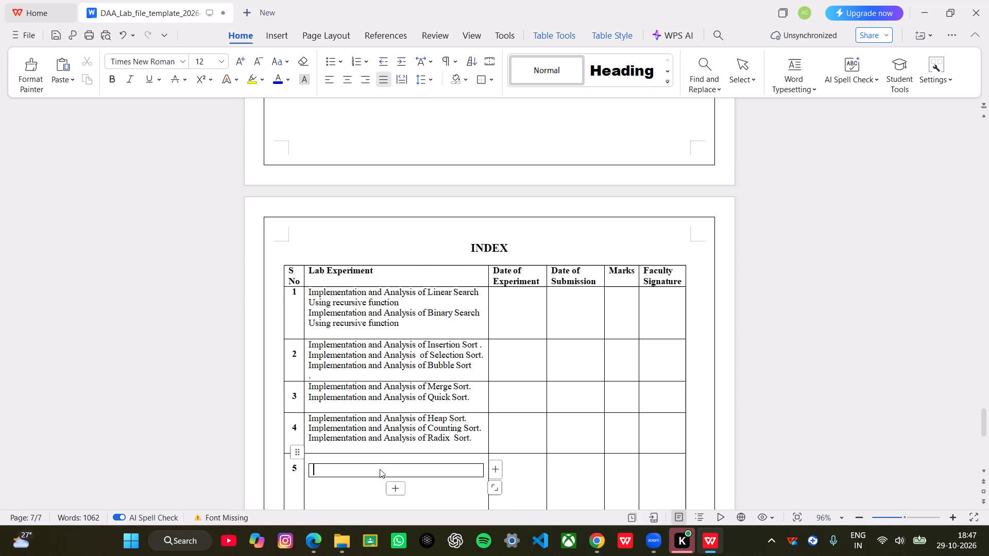
key("ctrl+z")
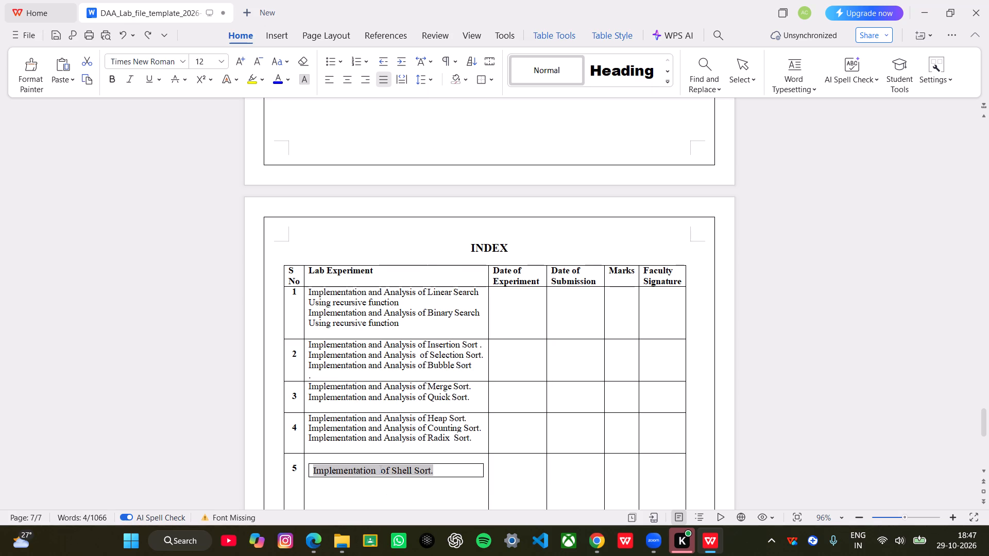
key("ctrl+z")
left_click(316, 458)
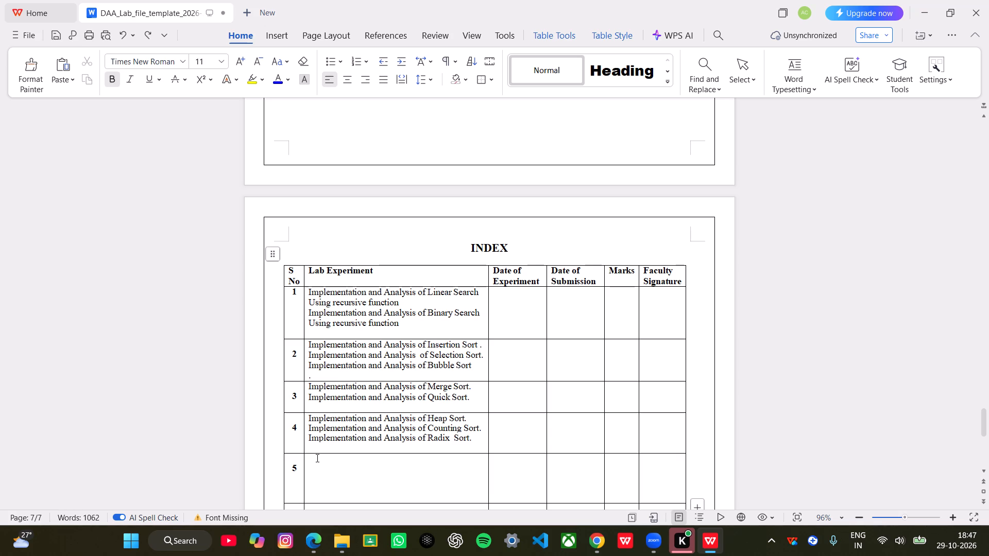
key("ctrl+v")
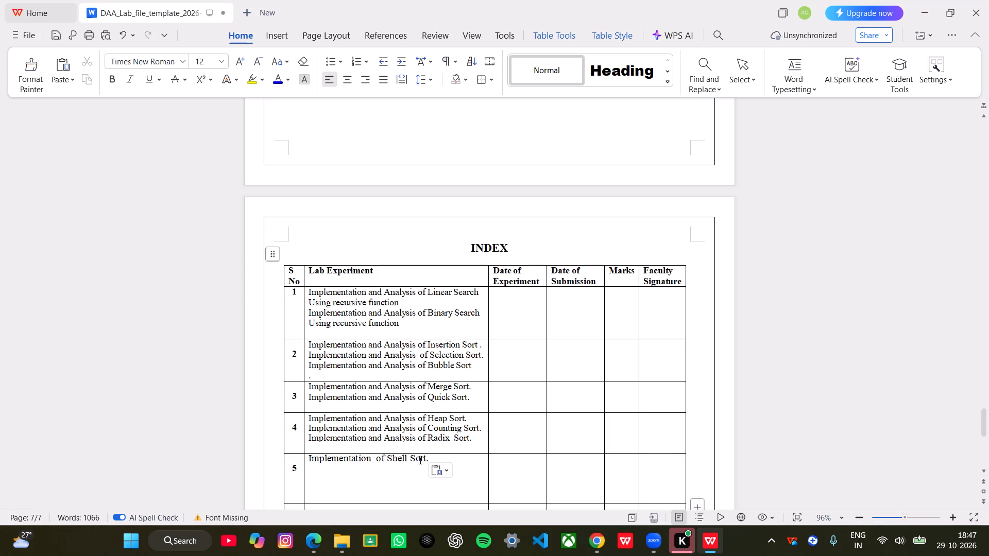
Set the Shell Sort title in INDEX row 5 to font size 11.
left_click_drag(429, 458, 305, 458)
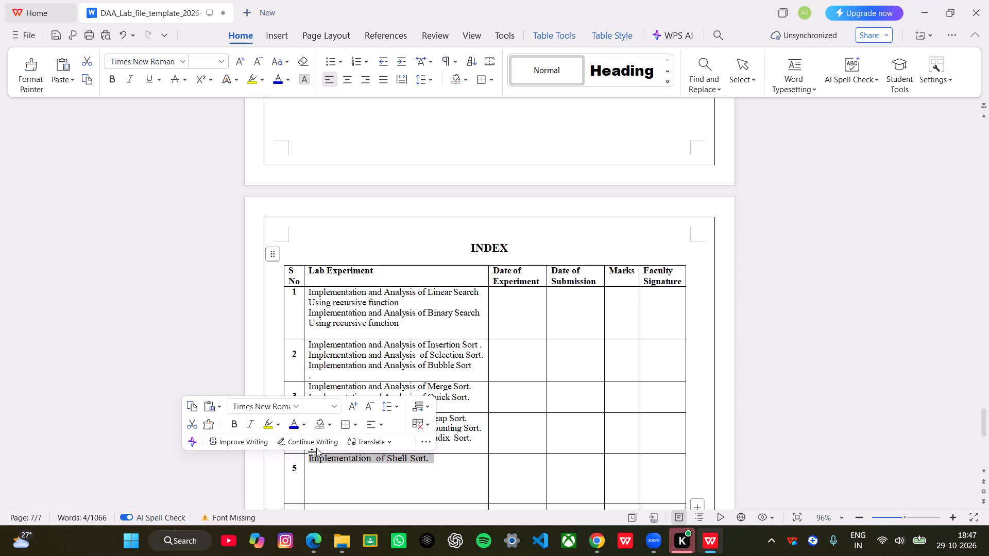
left_click(335, 407)
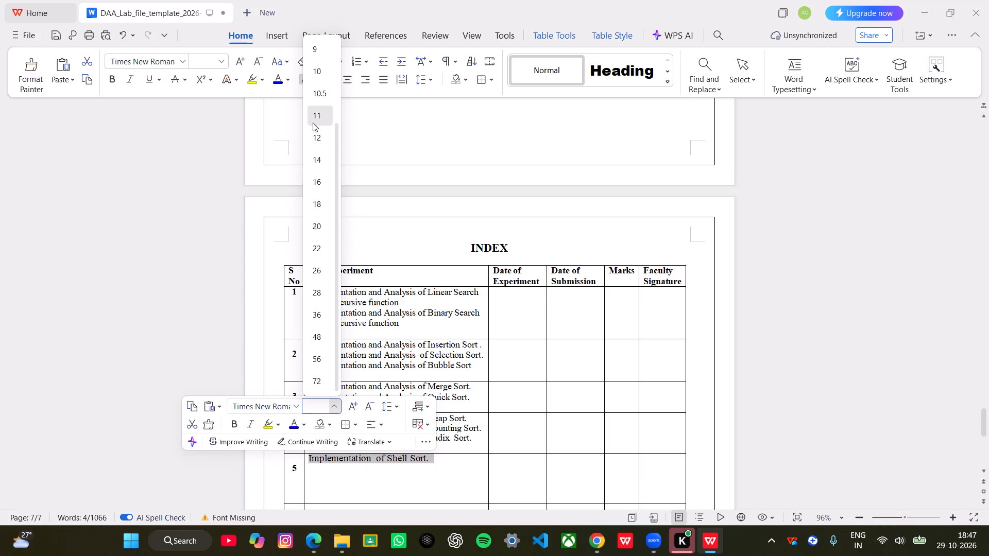
left_click(312, 123)
Delete the surplus empty lines below the Shell Sort title in INDEX row 5, keeping one.
left_click(419, 486)
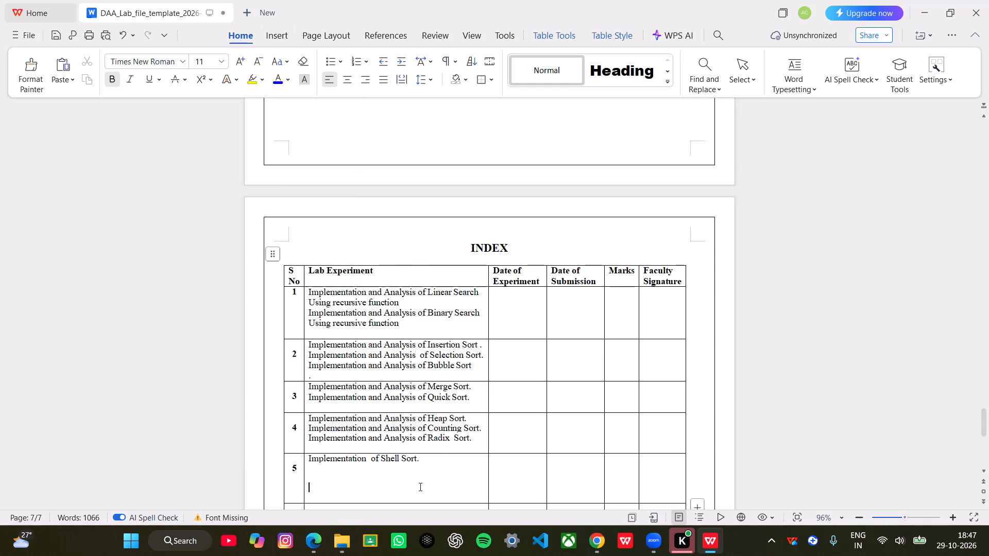
left_click(374, 498)
key("BackSpace")
key("BackSpace")
key("BackSpace")
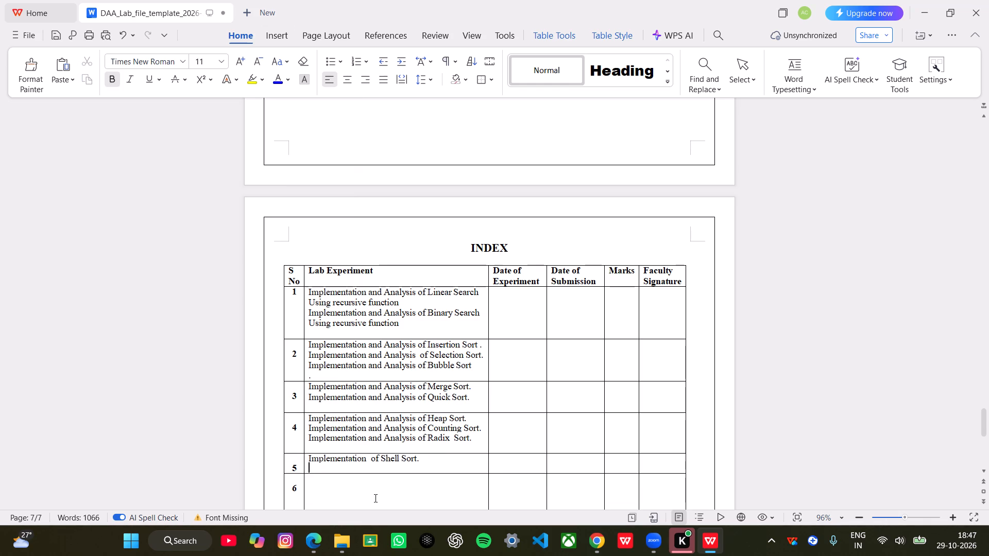
left_click(307, 459)
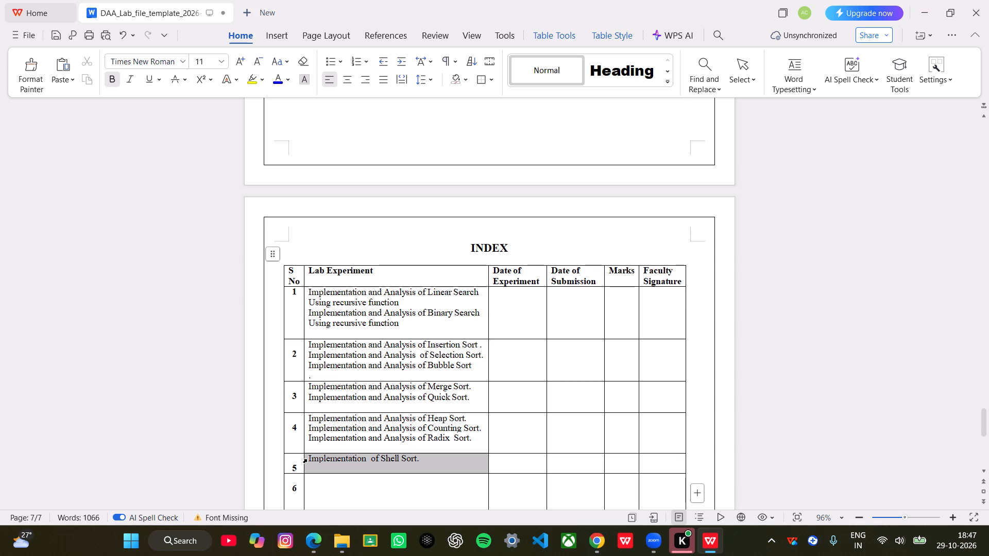
left_click(323, 465)
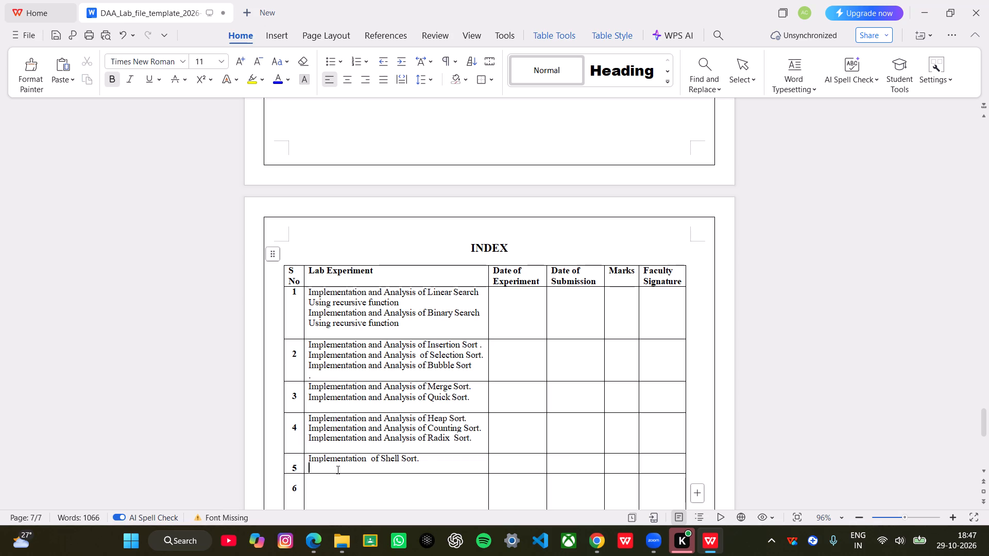
left_click(424, 460)
Remove the empty line above the number 5 in the INDEX S No column and add a space before the number.
scroll(424, 465, "down", 1)
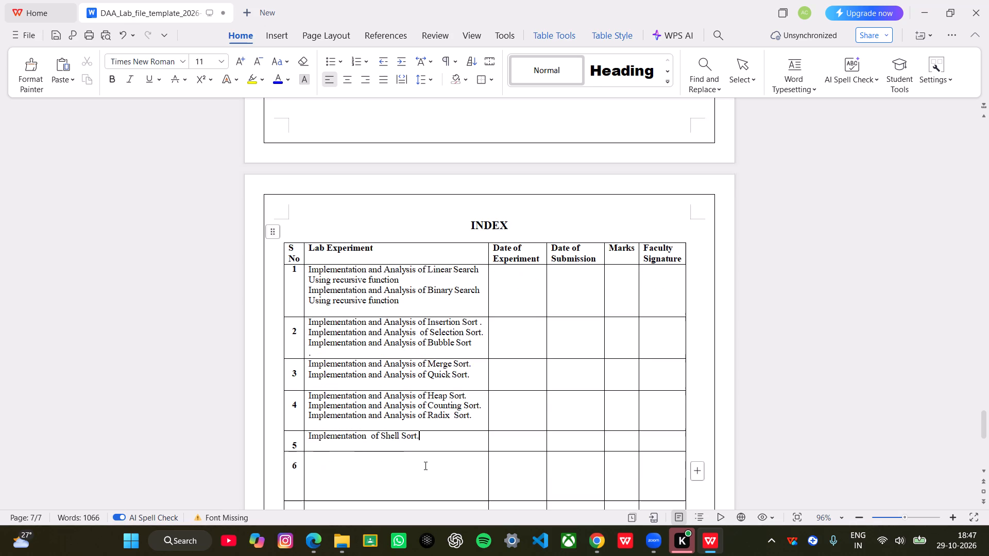
scroll(424, 465, "down", 1)
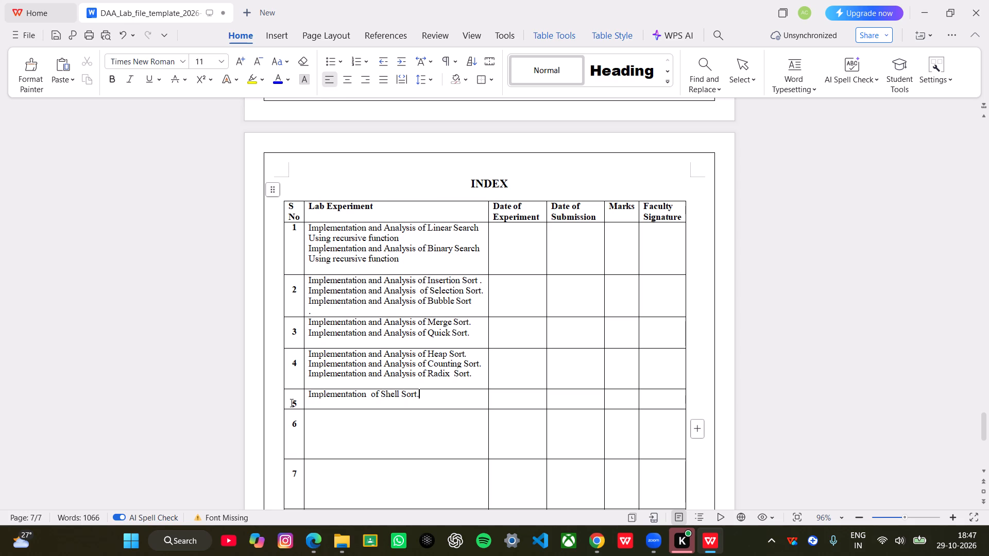
left_click(291, 403)
key("BackSpace")
key("BackSpace")
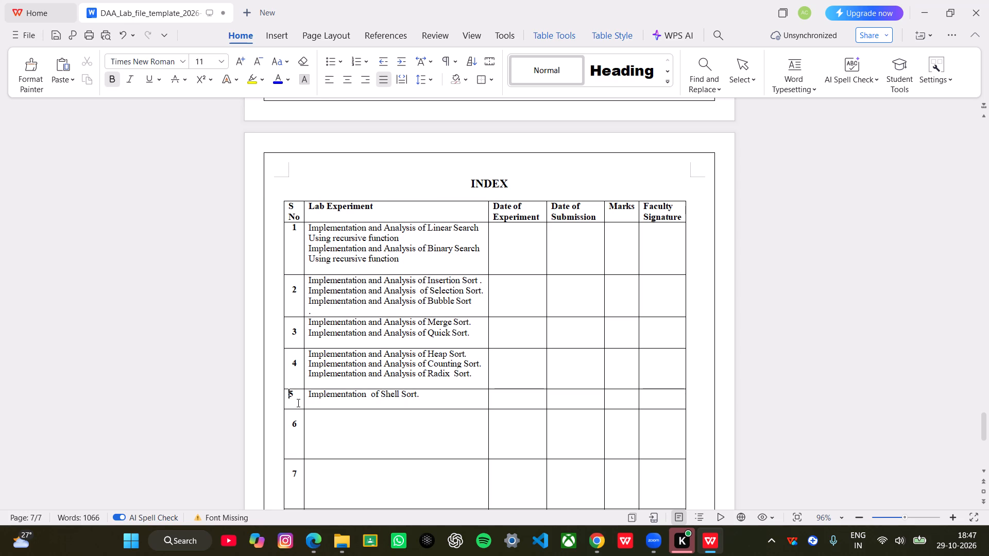
key("space")
Paste the title "Implementation of Activity Selection Problem" from the clipboard history into the Lab Experiment cell of INDEX row 6.
left_click(360, 438)
scroll(360, 438, "down", 1)
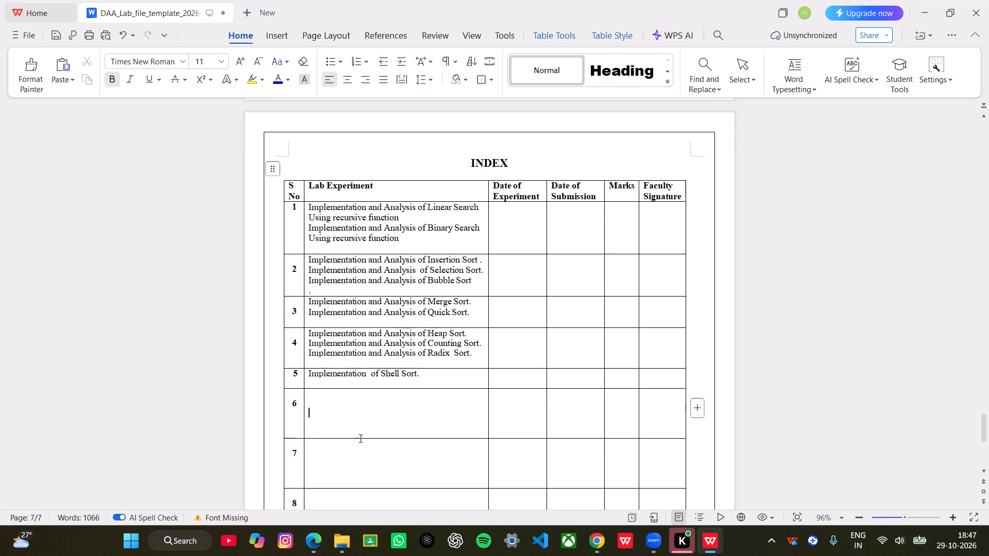
scroll(360, 438, "down", 2)
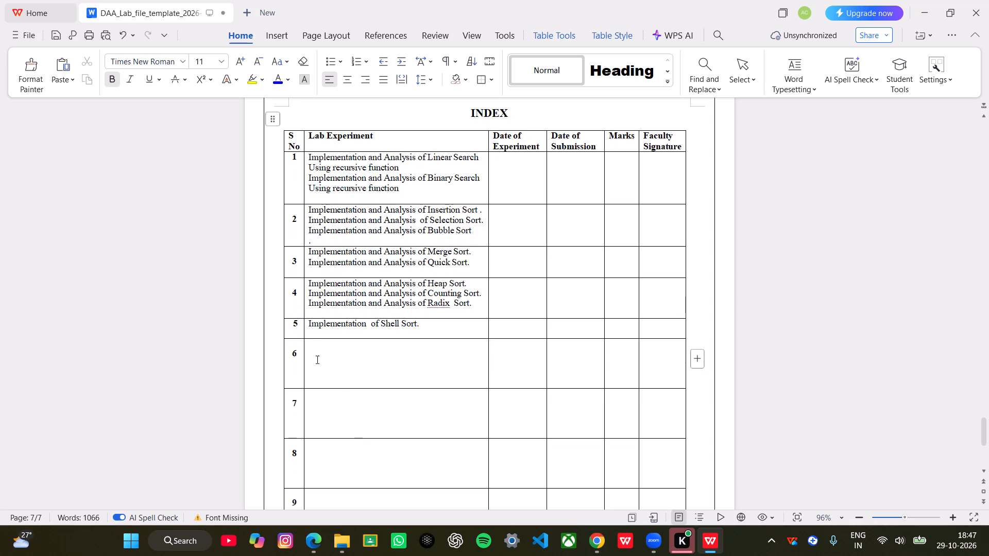
left_click(312, 352)
scroll(312, 352, "right", 1)
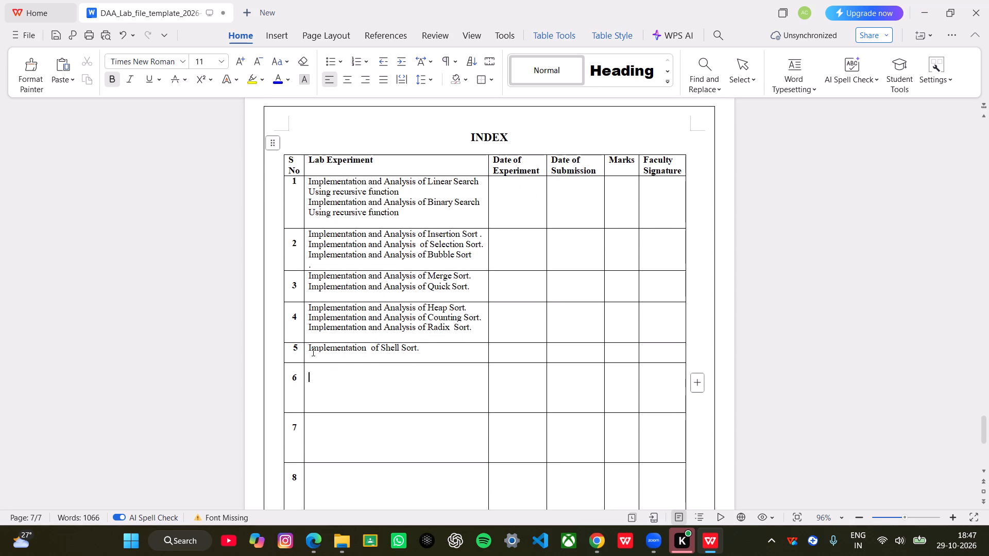
key("super+v")
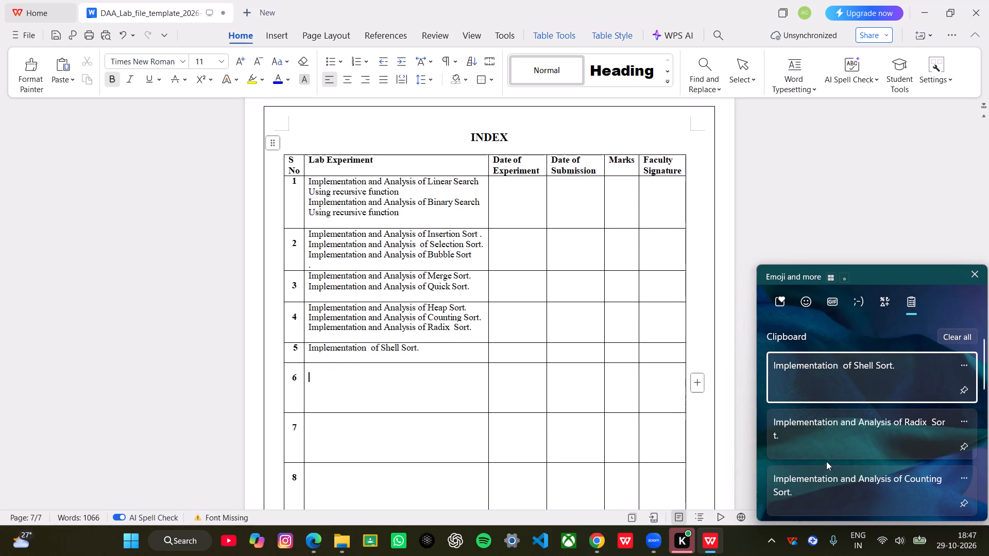
scroll(828, 463, "down", 2)
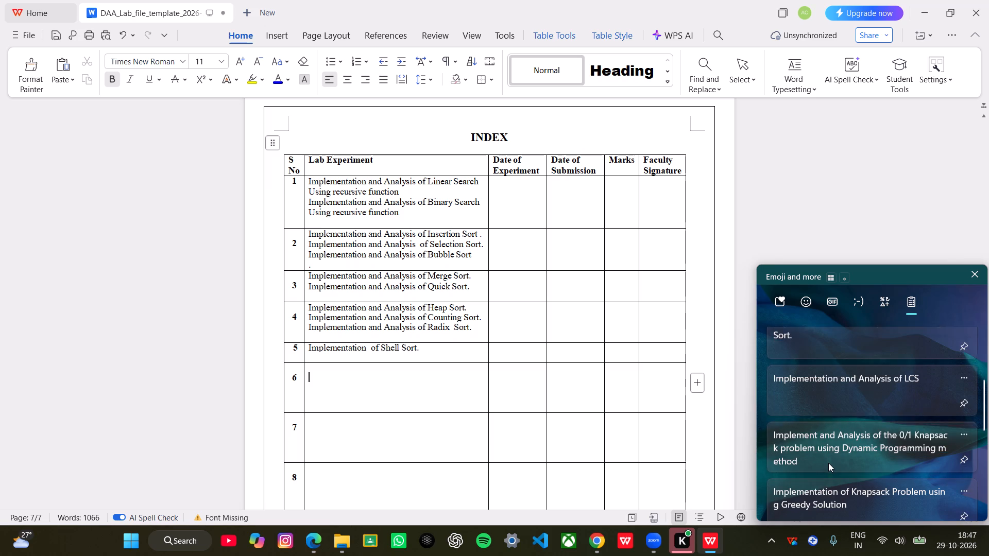
scroll(828, 463, "down", 3)
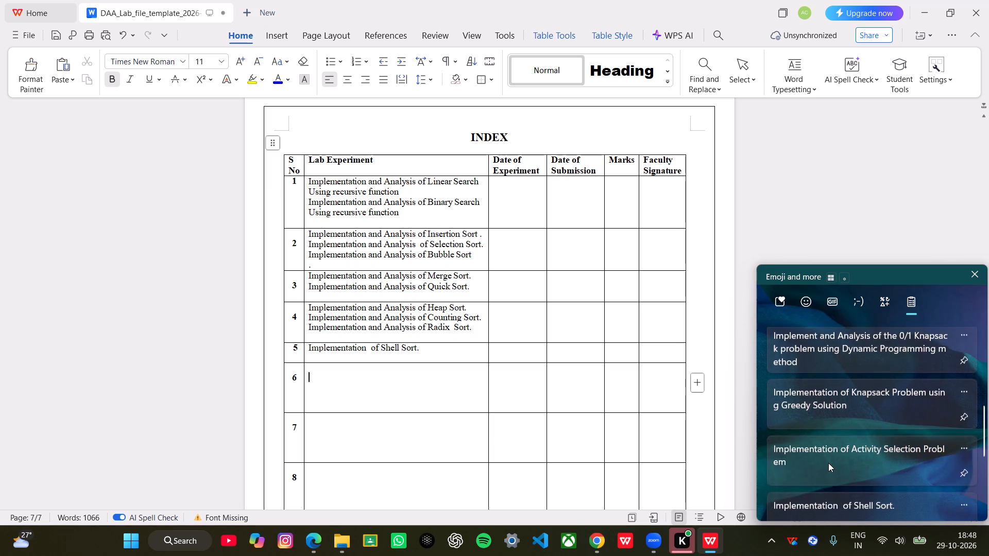
scroll(828, 463, "down", 1)
left_click(814, 430)
key("ctrl+v")
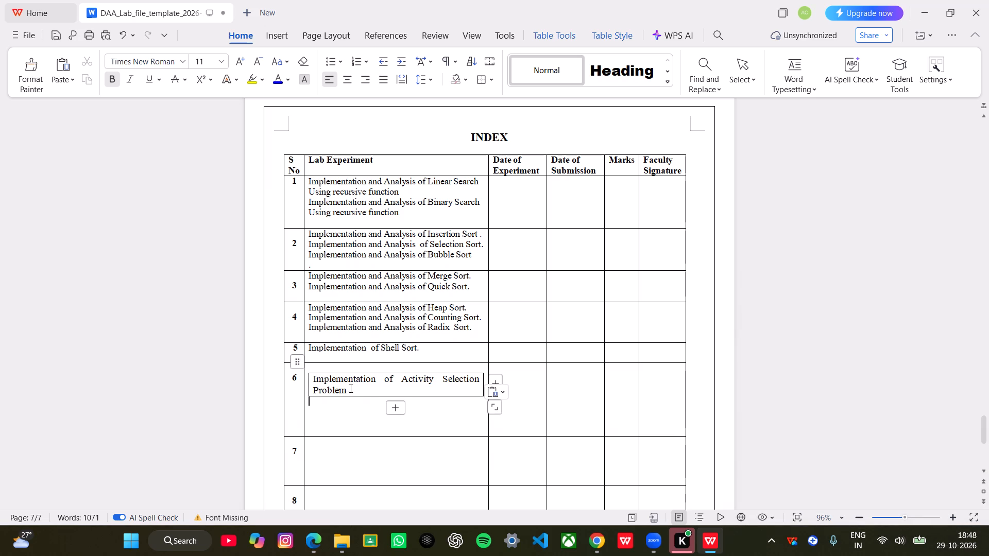
Copy the Activity Selection title text, undo its boxed paste, and paste only the text at the top of the INDEX row 6 cell.
left_click_drag(350, 388, 310, 378)
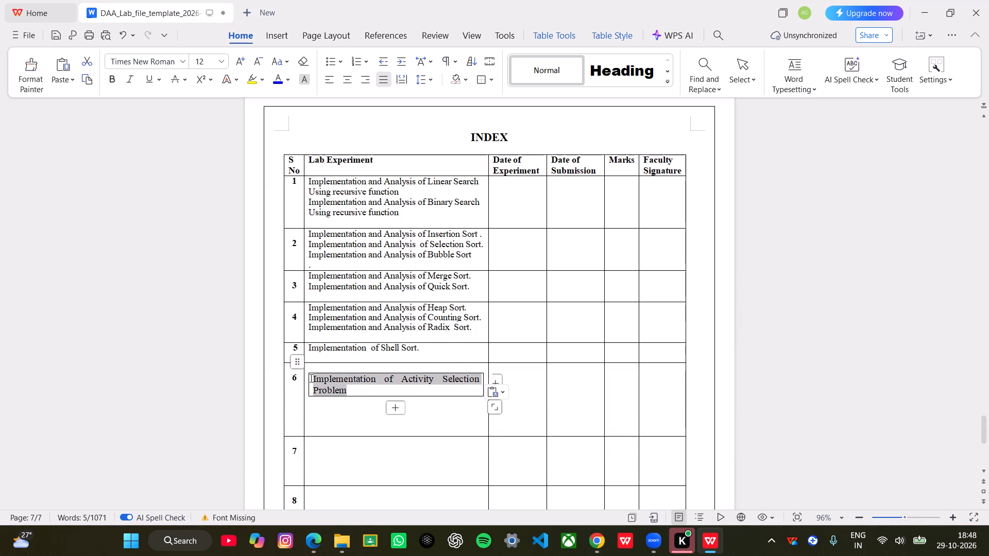
key("ctrl+c")
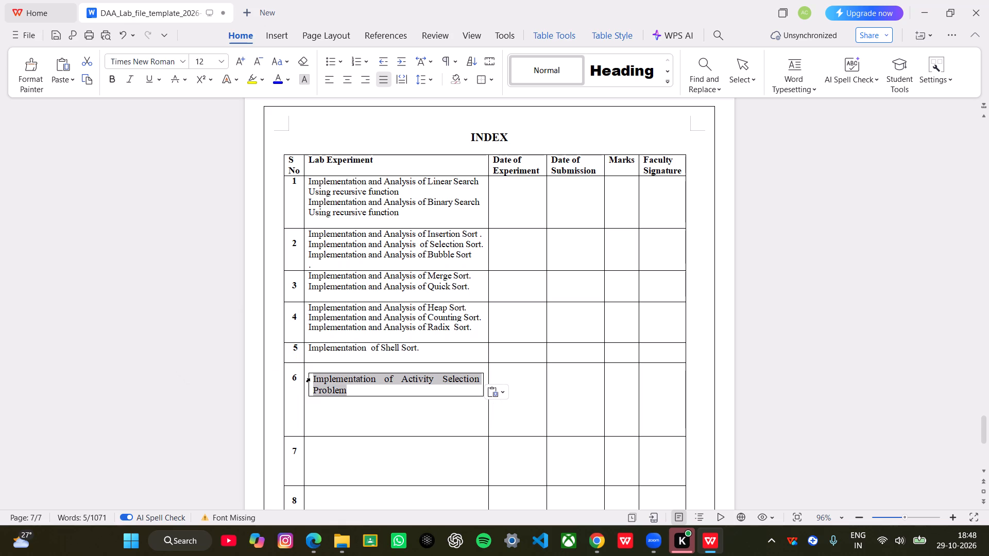
key("ctrl+z")
left_click(309, 370)
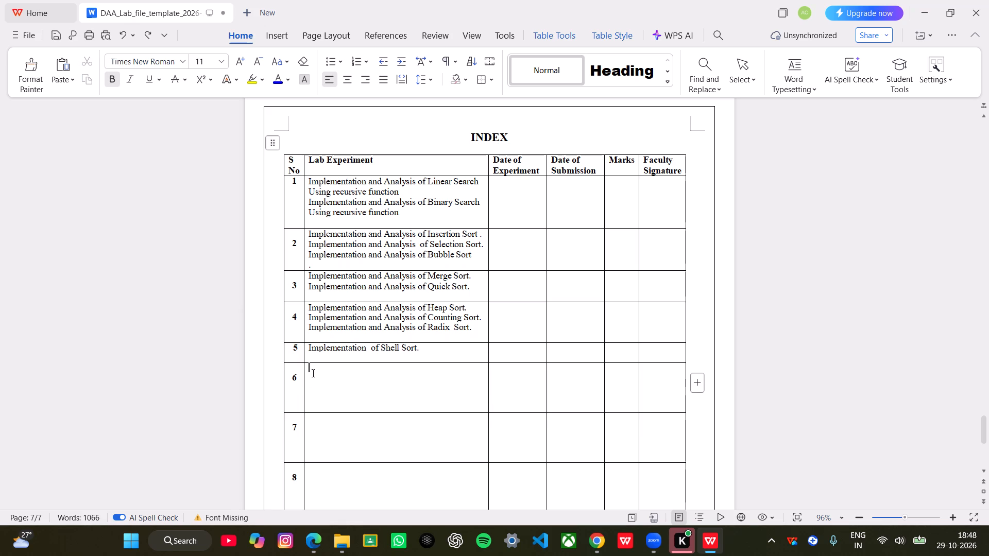
key("ctrl+v")
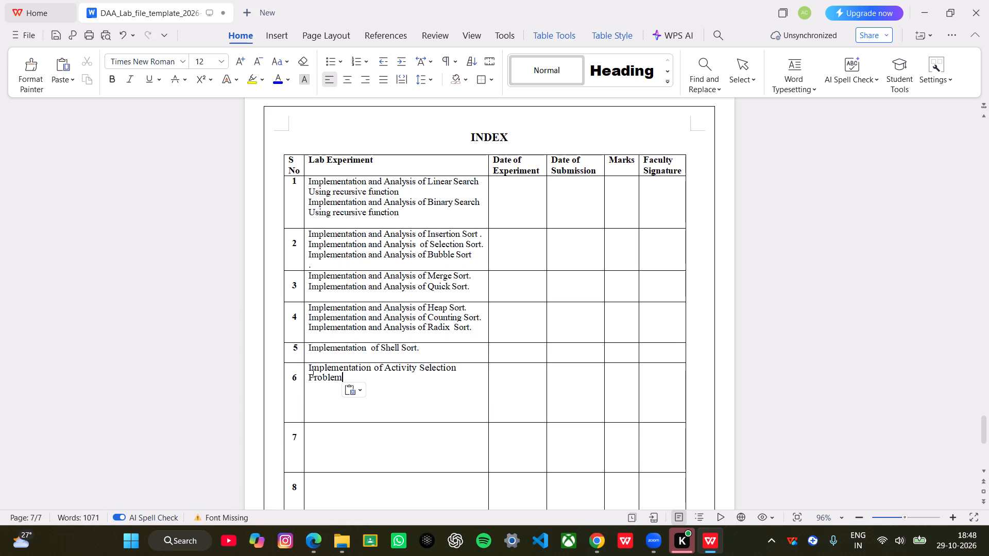
Add "Implementation of Knapsack Problem using Greedy Solution" from the clipboard history on a new line in INDEX row 6, as text without its box.
key("Return")
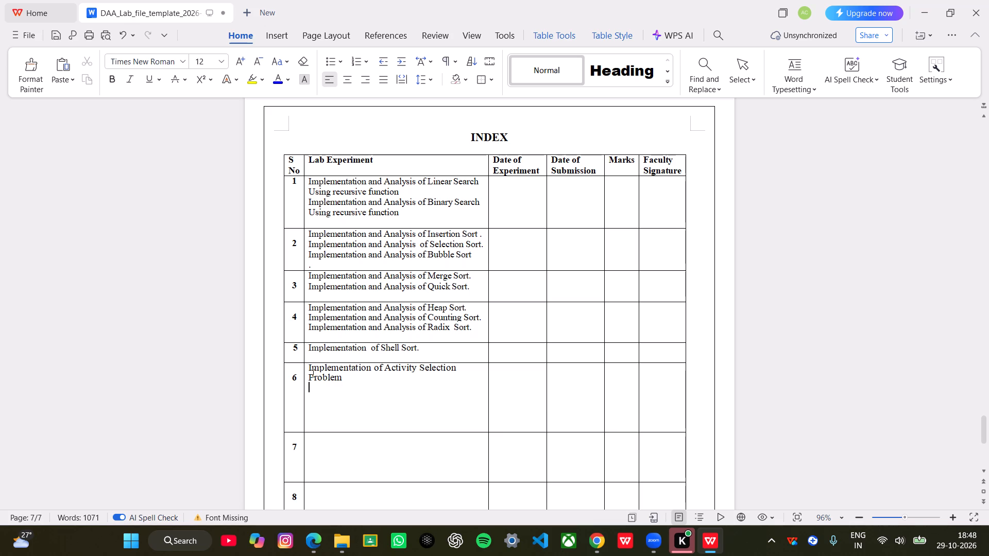
key("super+v")
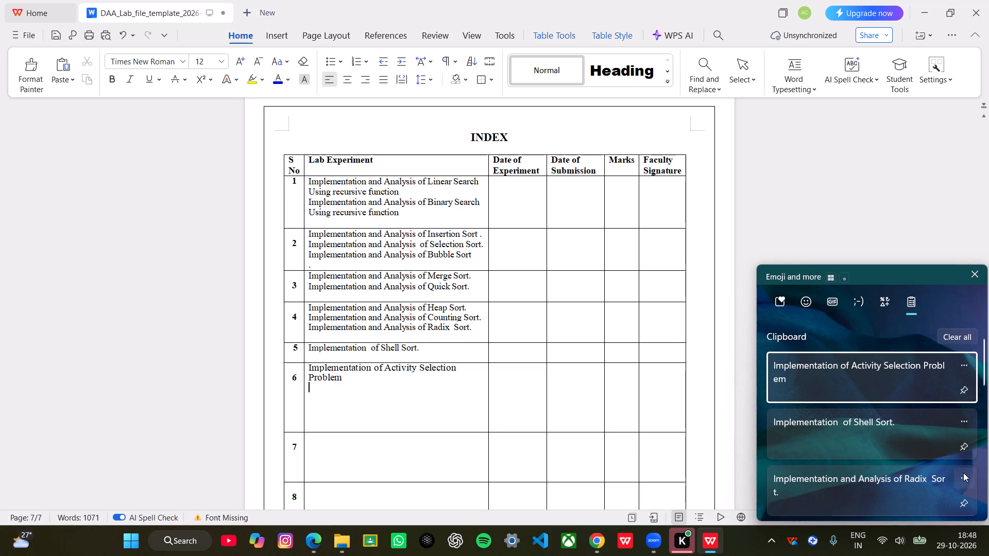
scroll(963, 473, "down", 4)
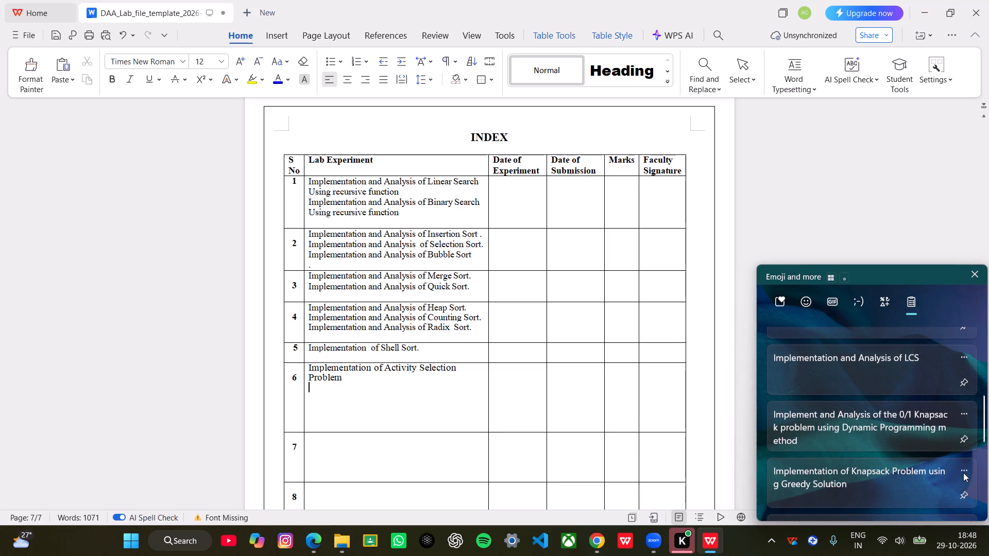
scroll(905, 455, "down", 1)
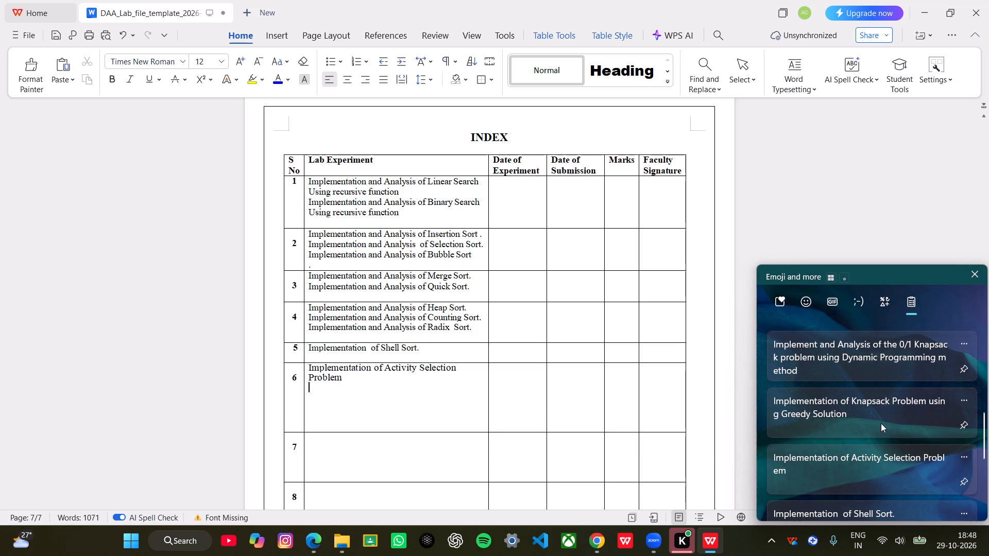
left_click(835, 403)
key("ctrl+v")
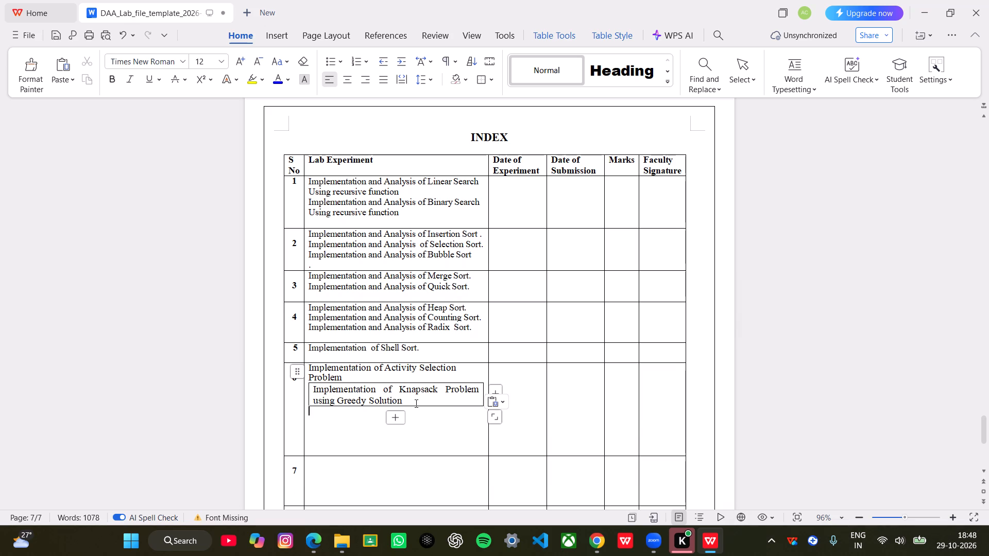
left_click_drag(415, 403, 311, 390)
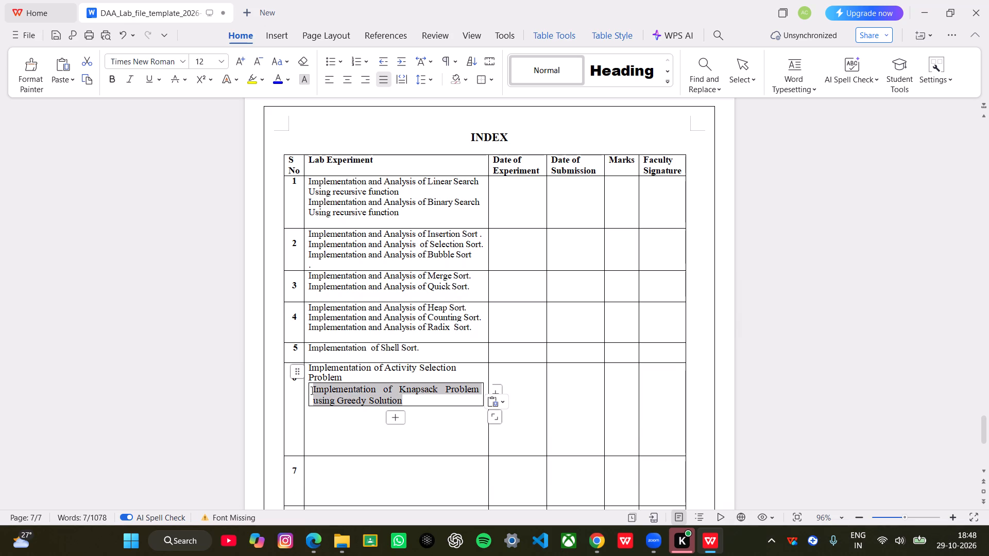
left_click_drag(311, 390, 311, 390)
key("ctrl+c")
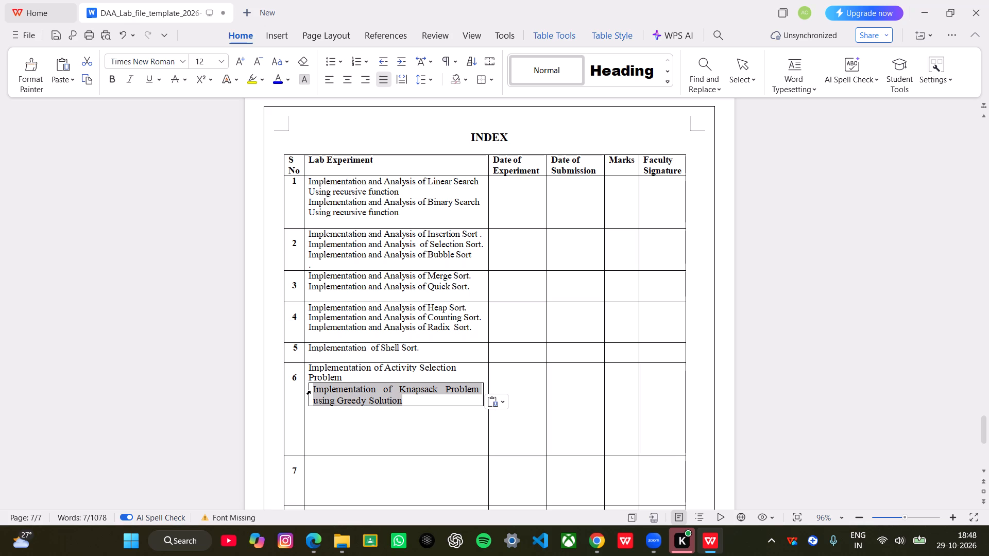
key("ctrl+z")
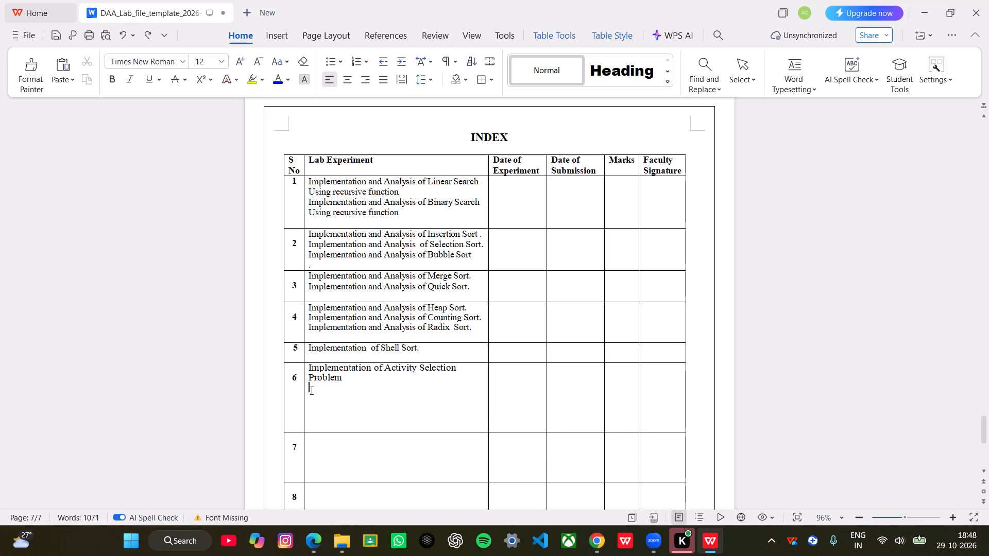
key("ctrl+v")
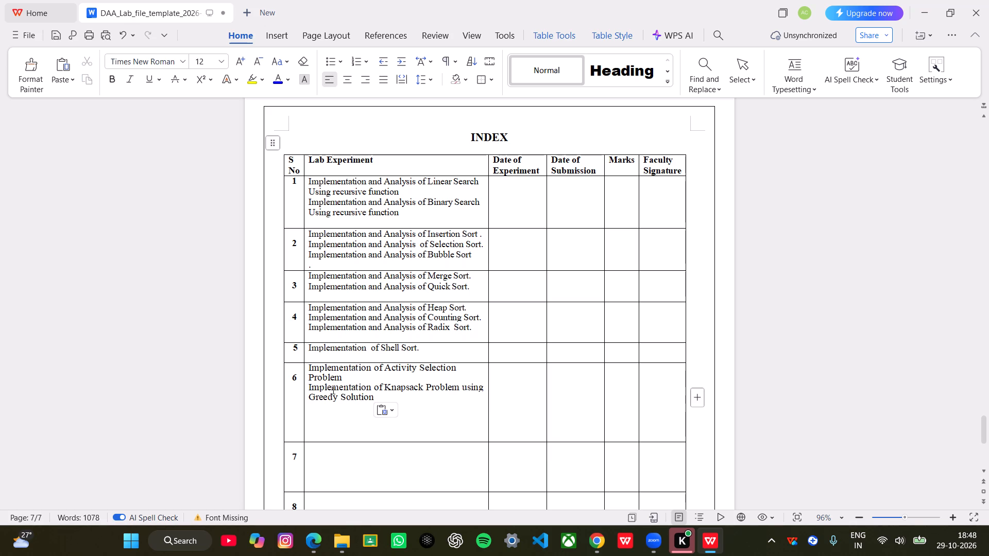
Set the Activity Selection and Knapsack titles in INDEX row 6 to font size 11.
scroll(334, 390, "up", 8)
scroll(334, 390, "down", 1)
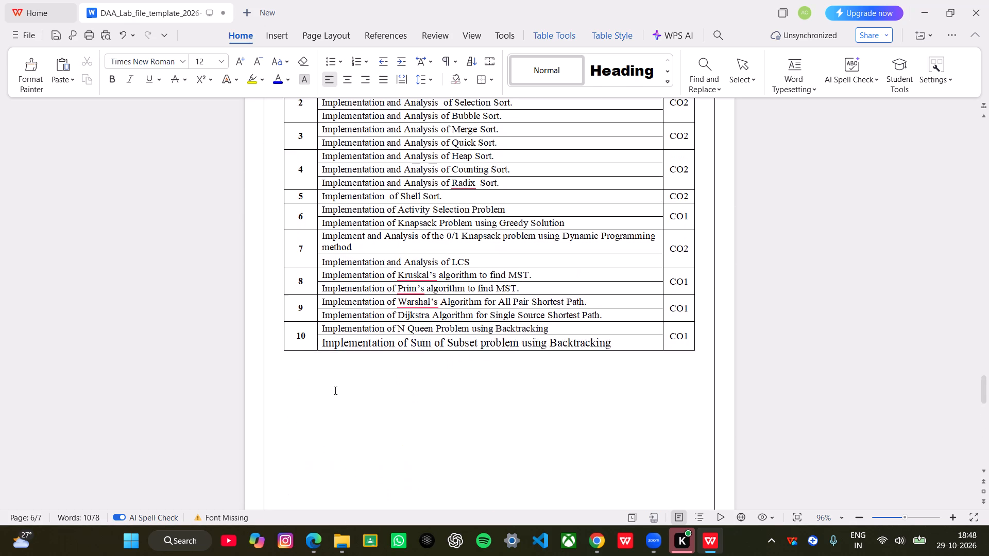
scroll(334, 390, "down", 2)
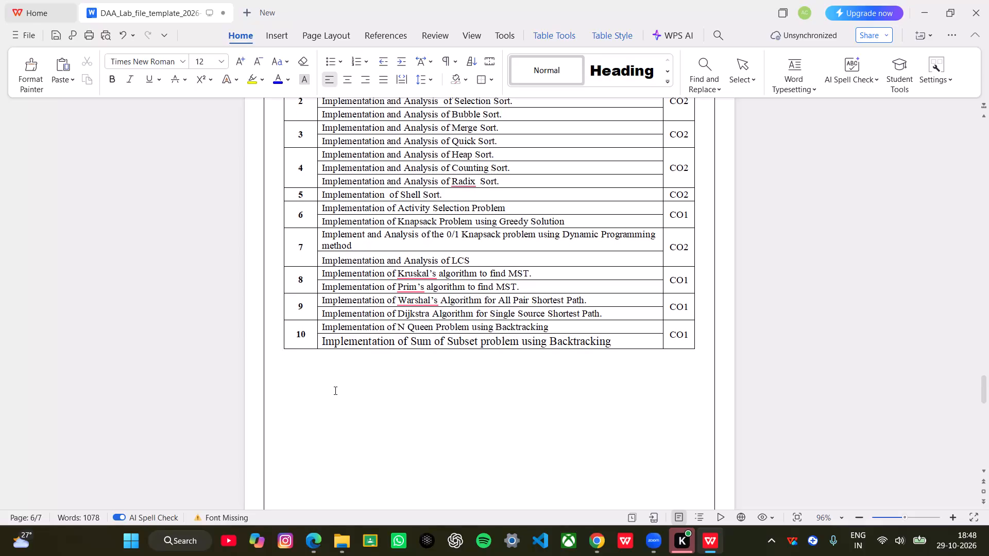
scroll(334, 390, "down", 2)
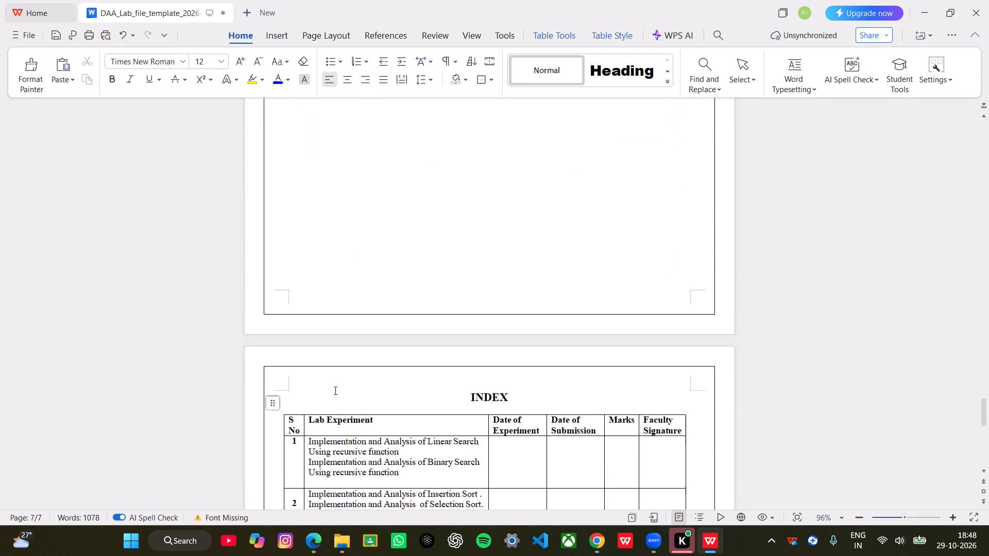
scroll(334, 390, "down", 3)
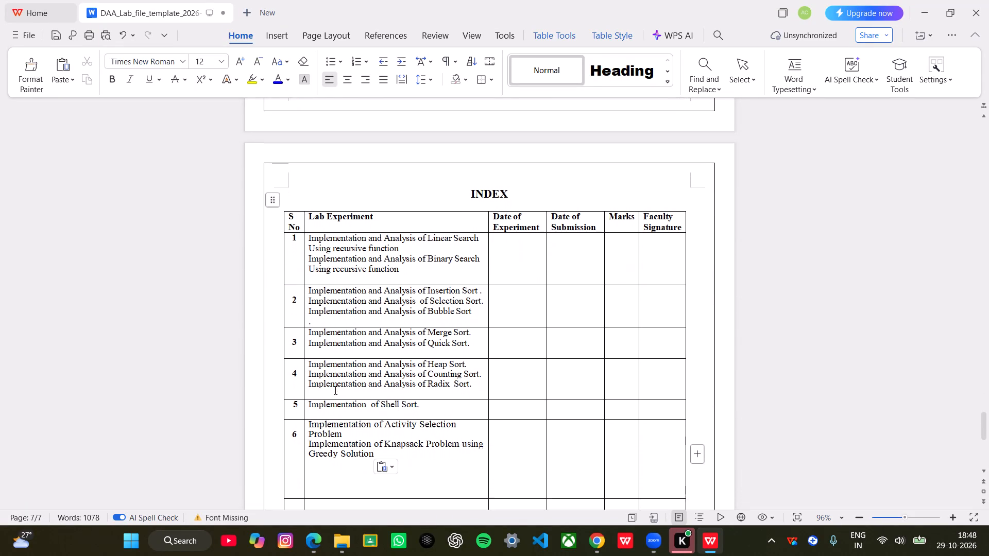
scroll(334, 390, "down", 1)
left_click_drag(378, 447, 361, 443)
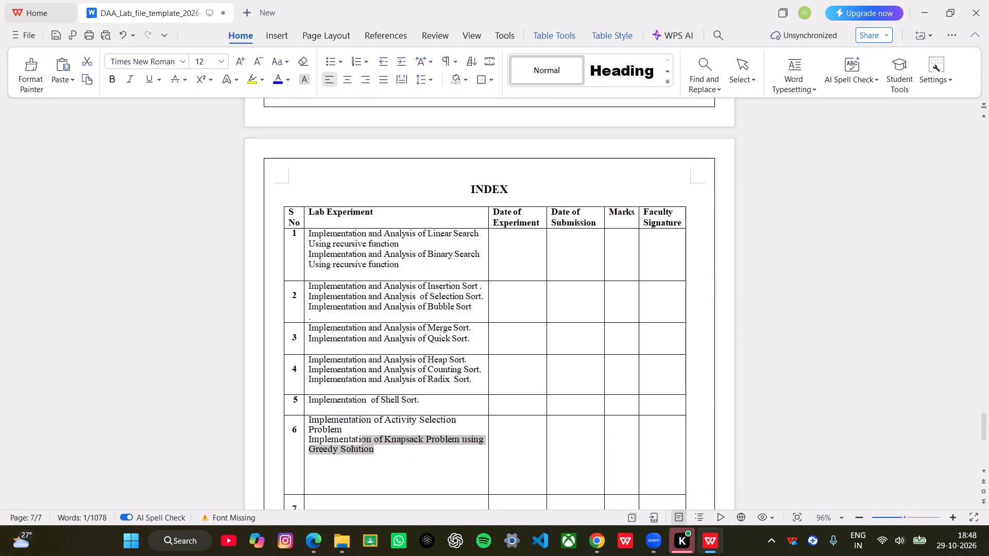
left_click_drag(361, 443, 310, 421)
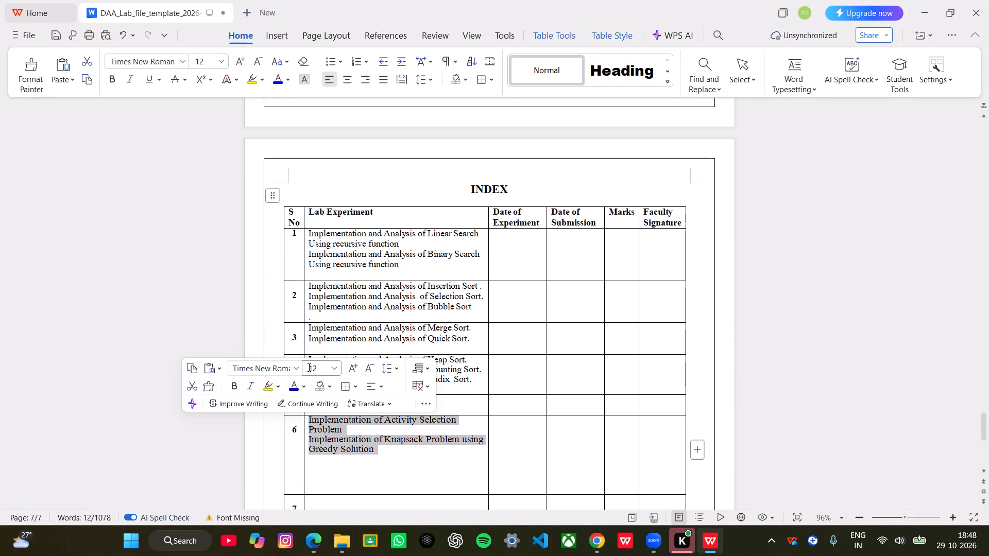
left_click(323, 367)
left_click(333, 364)
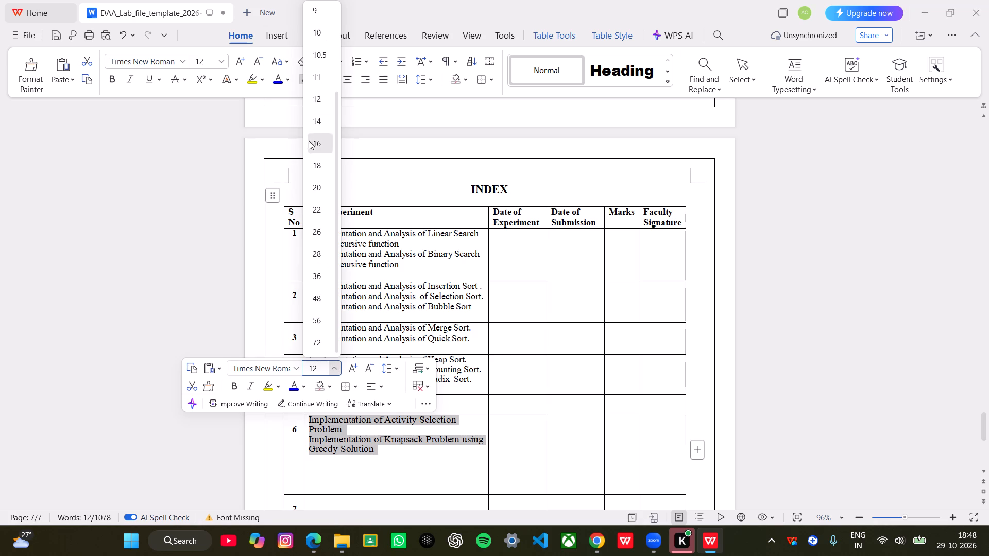
left_click(312, 79)
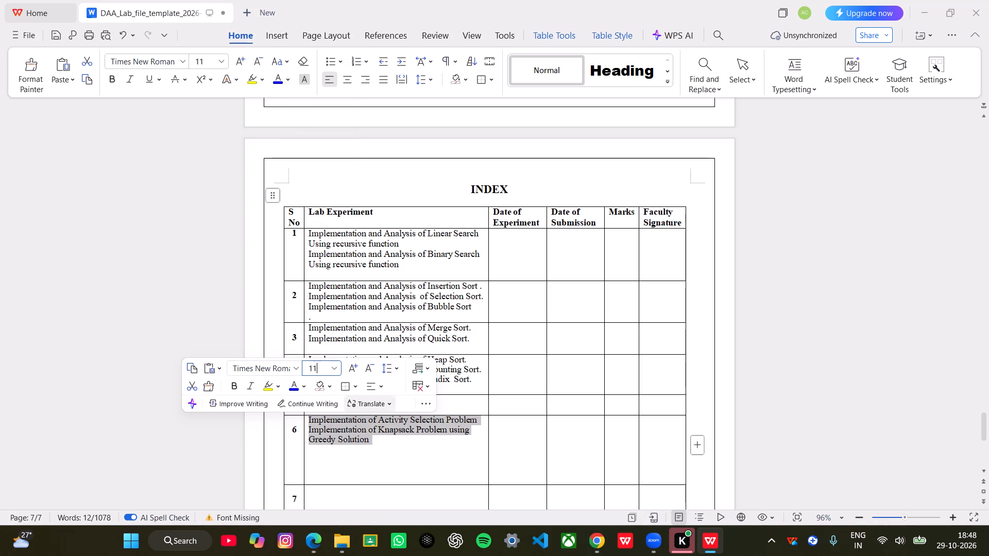
left_click(391, 466)
Delete the surplus empty lines below the titles in INDEX row 6, leaving one empty line.
left_click(346, 481)
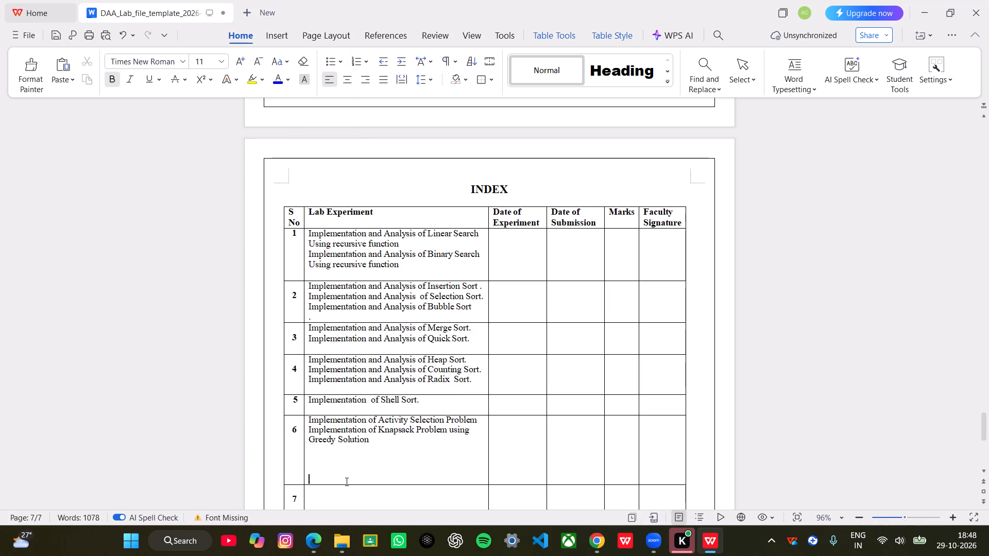
key("BackSpace")
key("BackSpace")
key("BackSpace")
key("BackSpace")
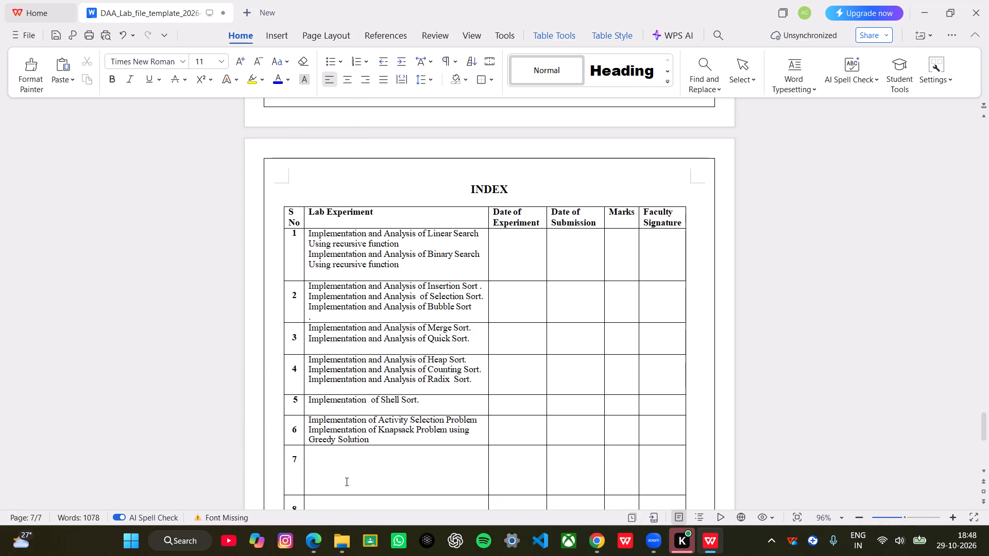
scroll(424, 451, "down", 1)
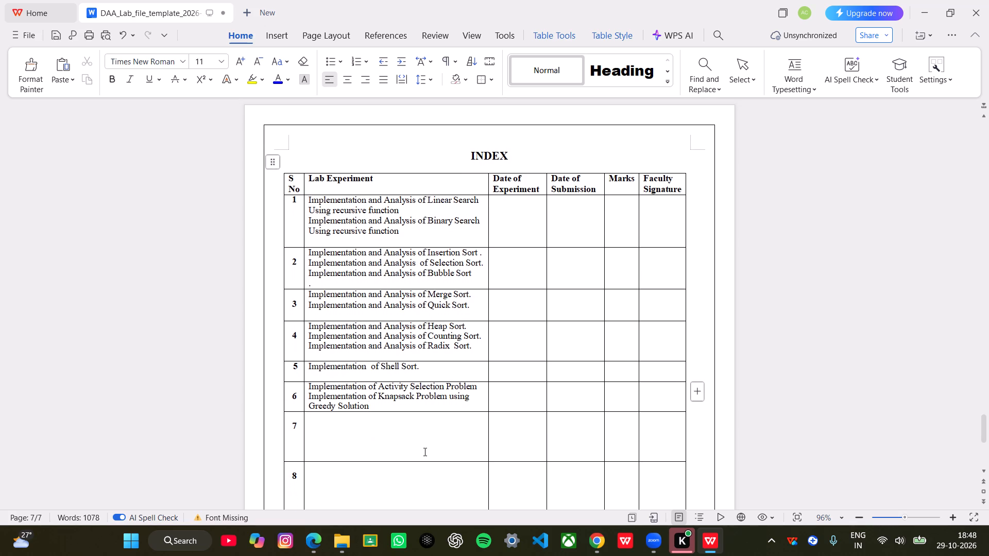
key("Return")
Add "Implement and Analysis of the 0/1 Knapsack problem using Dynamic Programming method" from the clipboard history atop INDEX row 7, as text without its box.
scroll(424, 451, "down", 4)
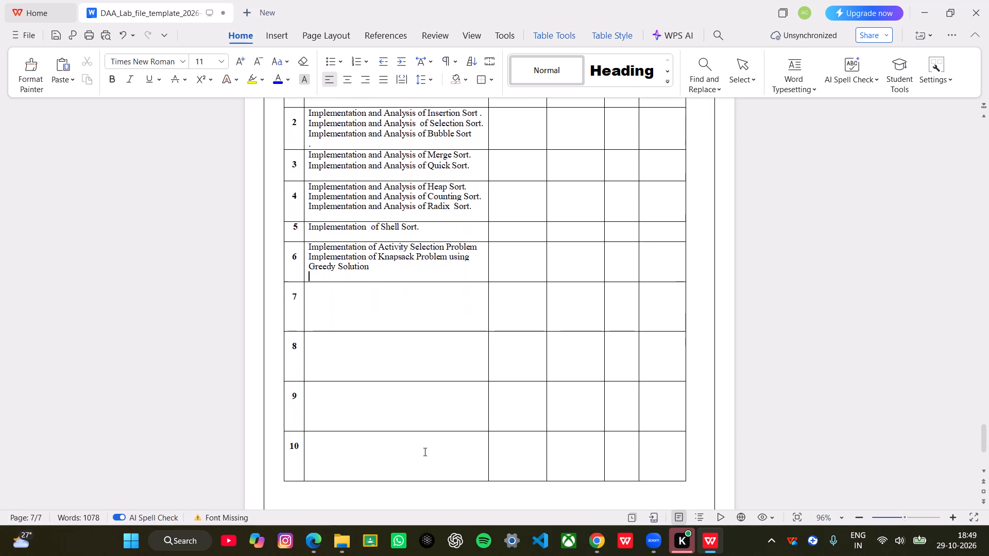
scroll(424, 451, "down", 5)
scroll(424, 451, "up", 1)
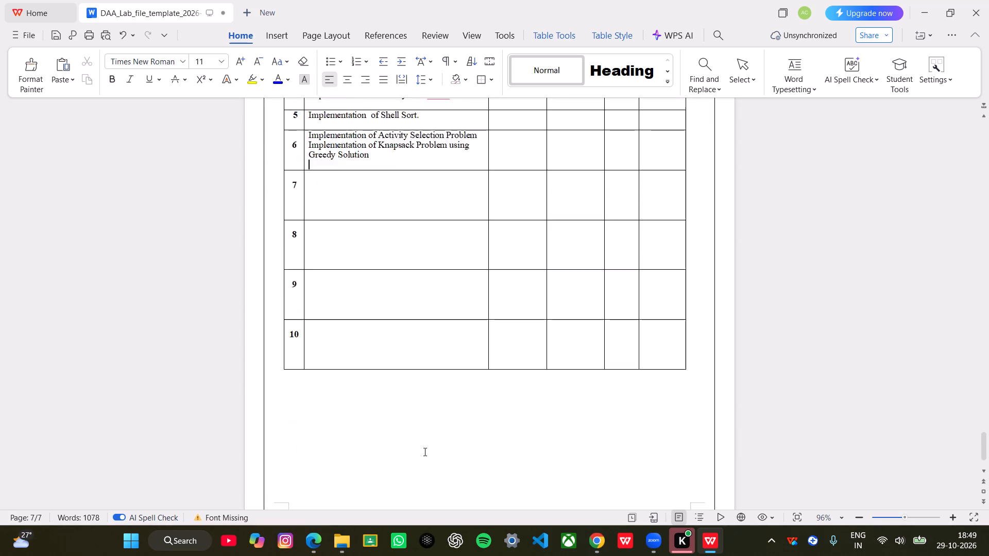
scroll(424, 451, "up", 1)
left_click(315, 329)
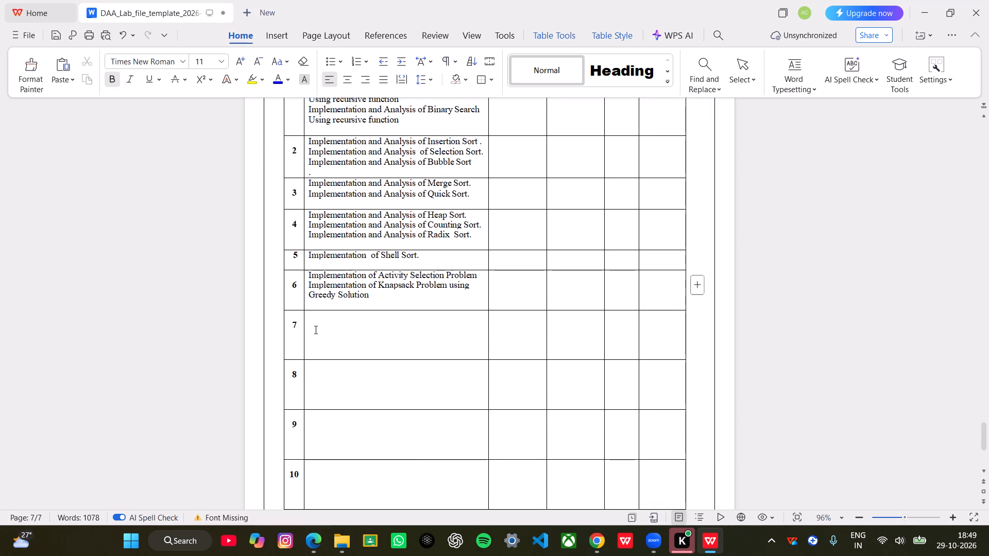
left_click(307, 320)
left_click(311, 322)
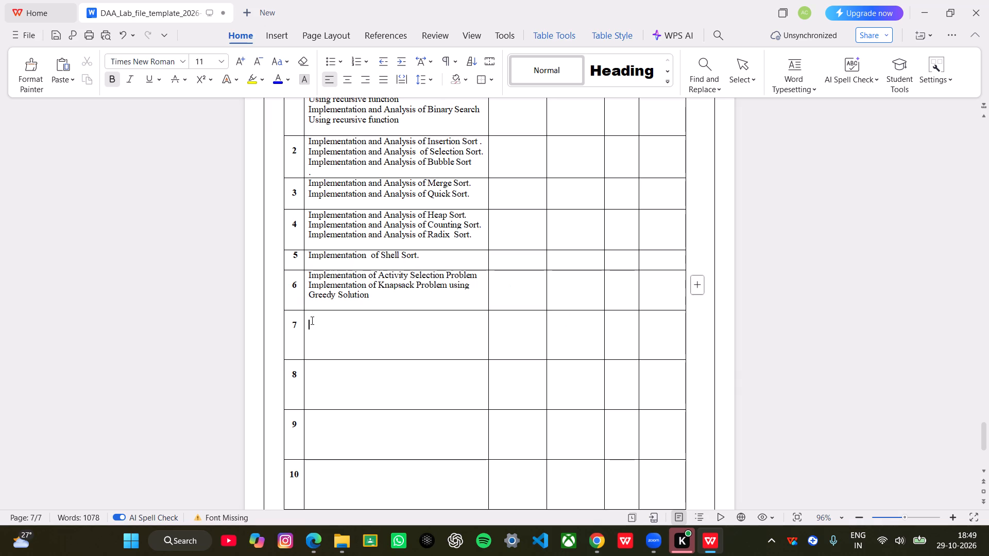
key("Up")
key("super+v")
scroll(772, 450, "down", 1)
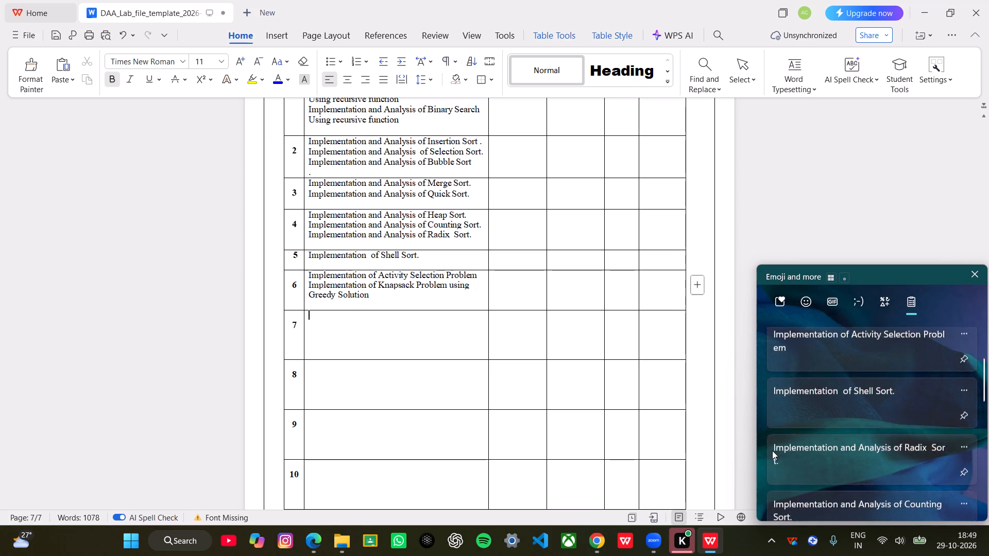
scroll(772, 450, "down", 3)
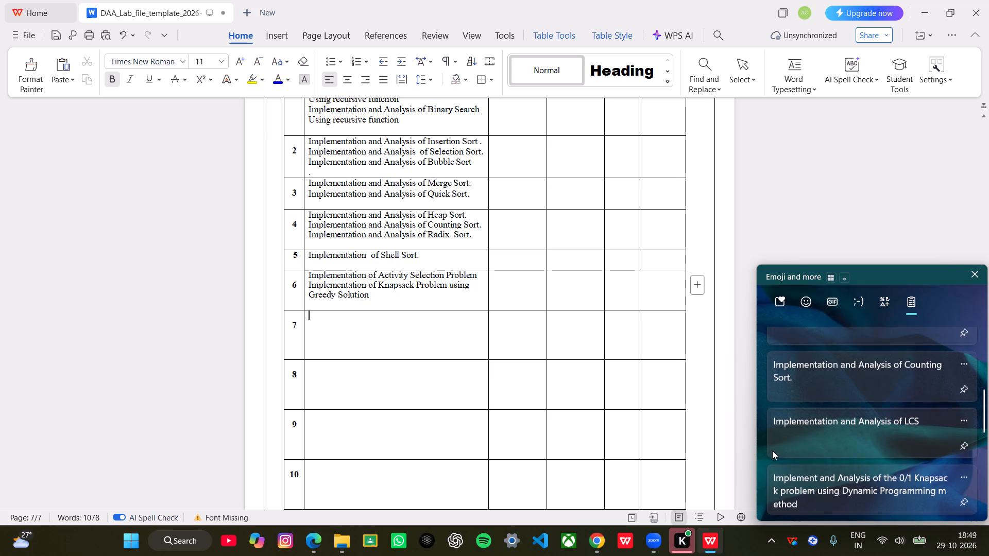
scroll(772, 450, "down", 2)
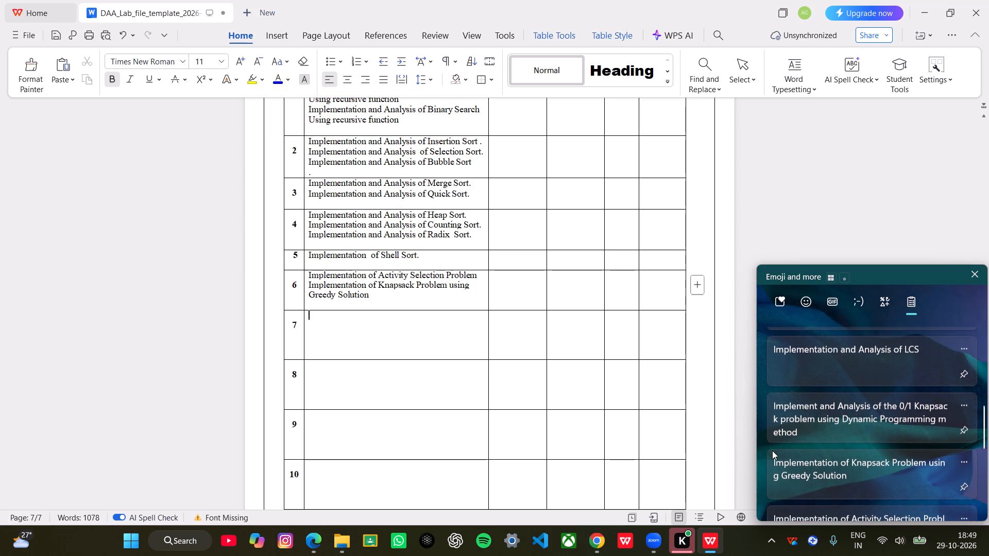
left_click(799, 429)
key("ctrl+v")
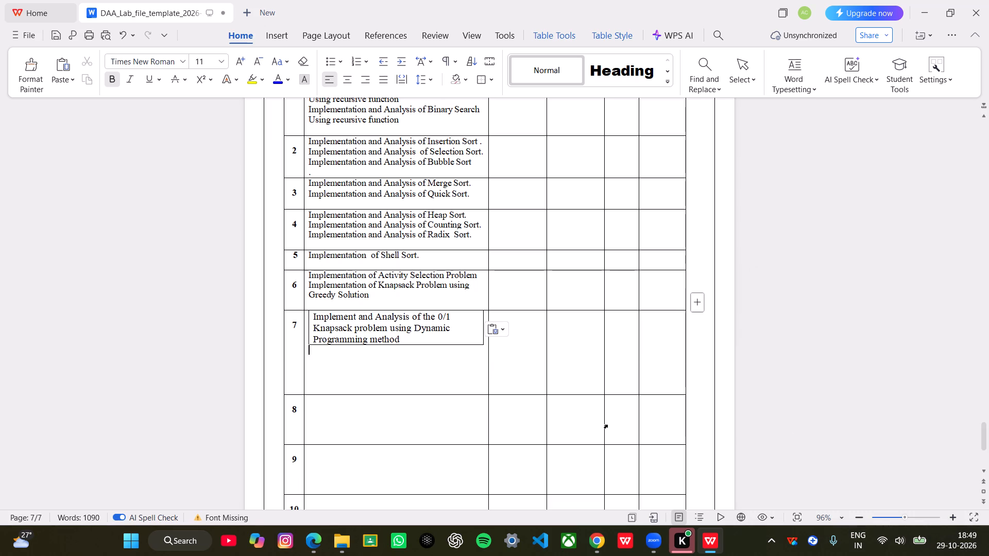
left_click_drag(403, 339, 310, 318)
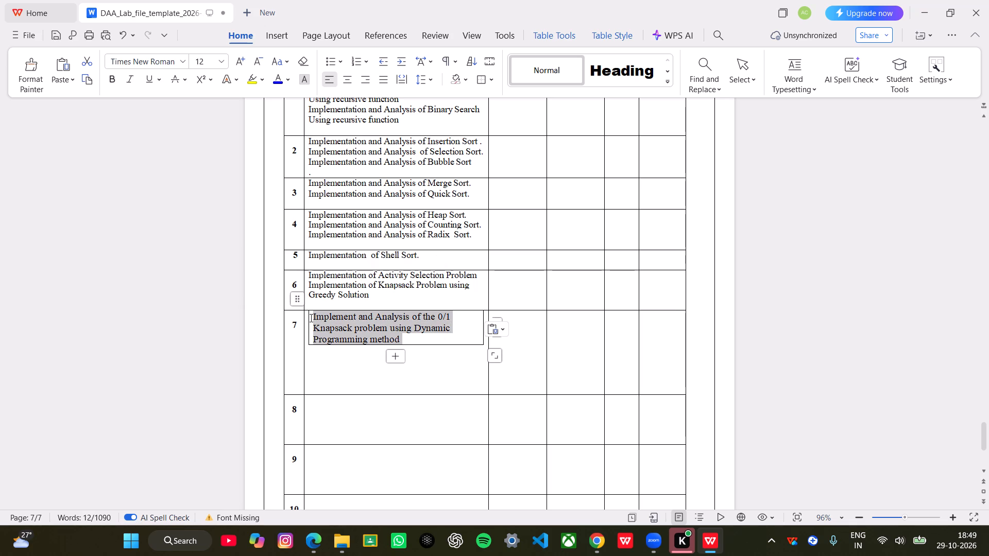
key("ctrl+c")
key("ctrl+z")
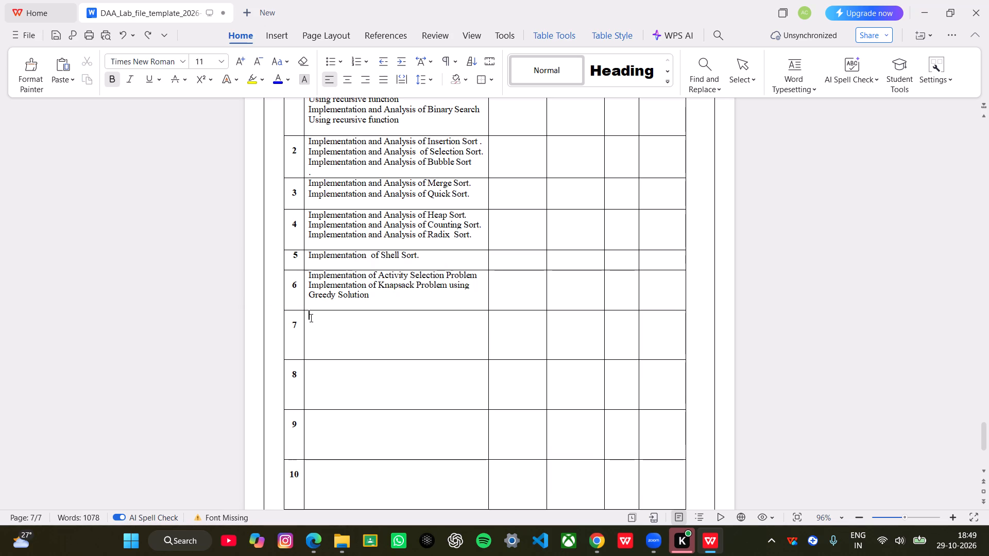
key("ctrl+v")
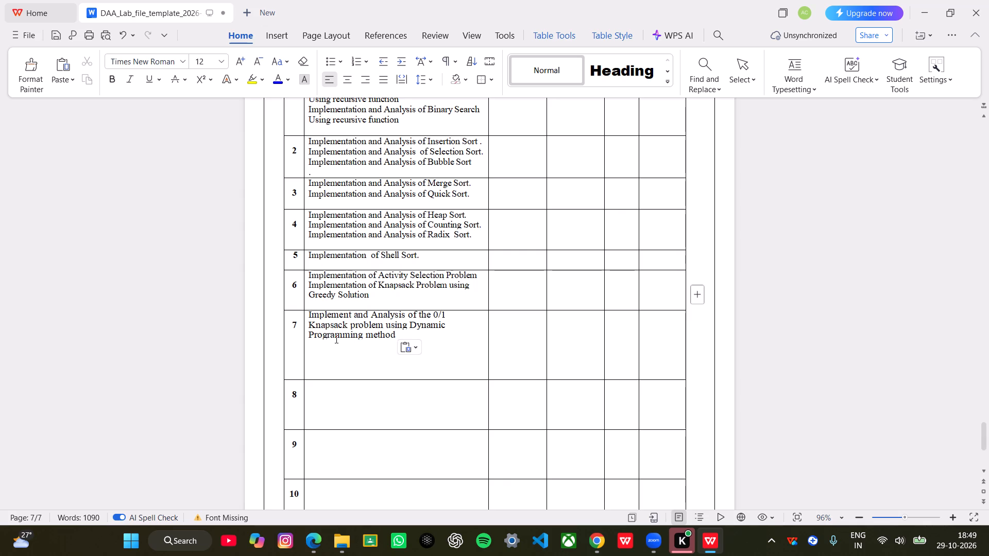
Copy "Implementation and Analysis of LCS" from the List of Experiments onto the line below the 0/1 Knapsack title in INDEX row 7.
scroll(335, 339, "up", 9)
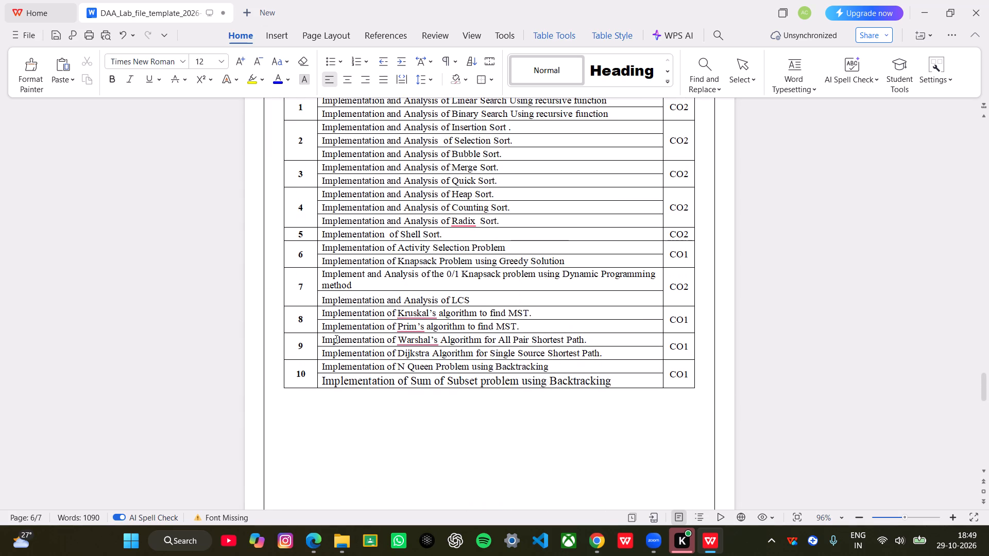
left_click_drag(478, 302, 342, 305)
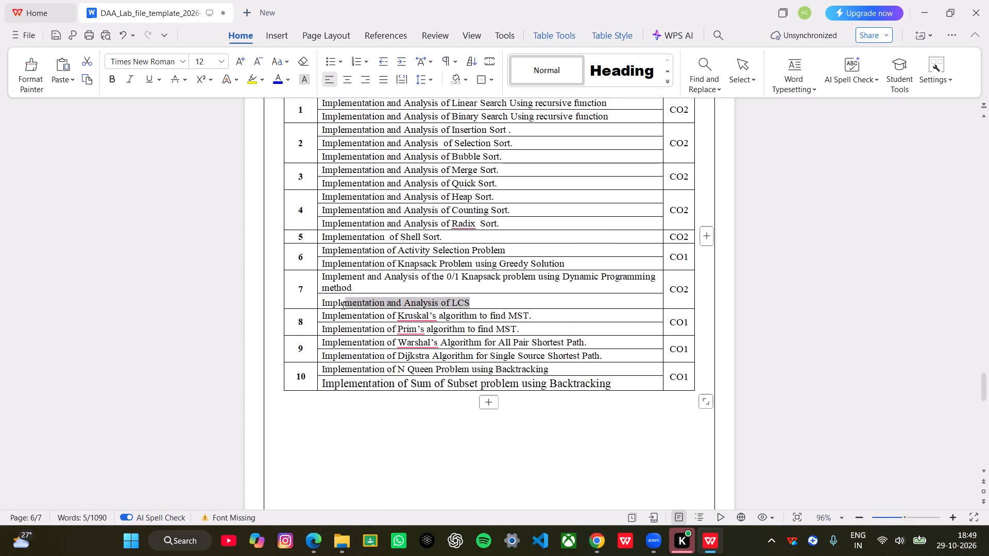
left_click_drag(342, 305, 319, 305)
key("ctrl+c")
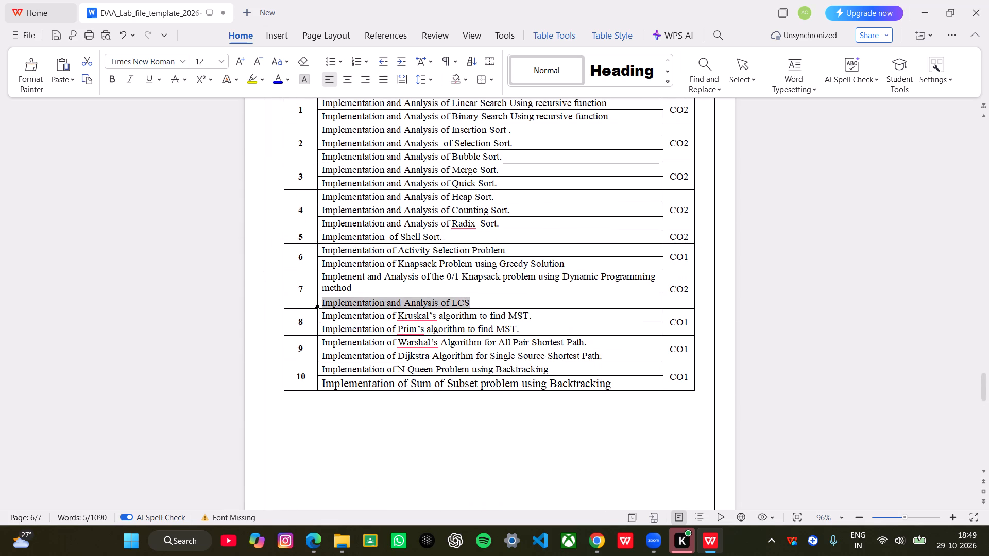
scroll(319, 305, "down", 9)
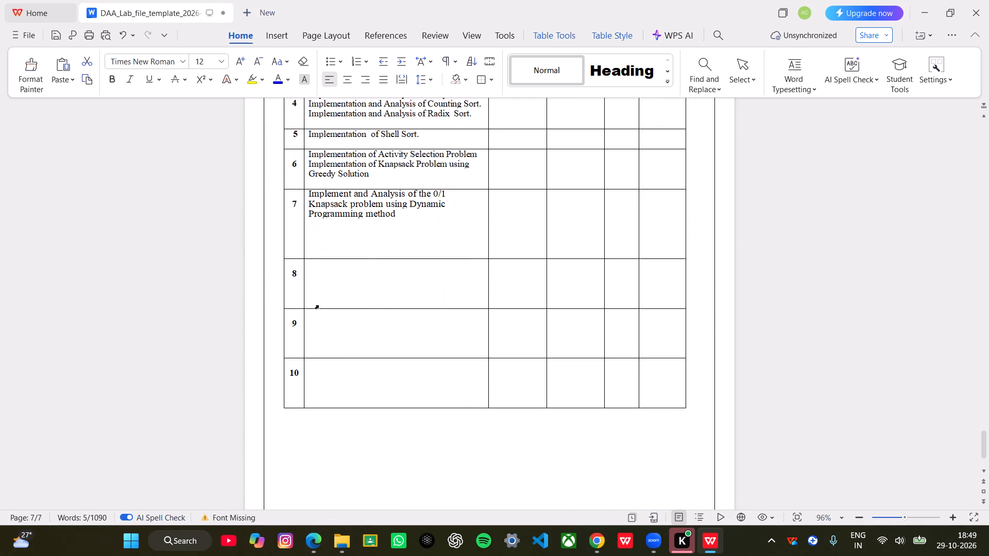
left_click(312, 225)
key("ctrl+v")
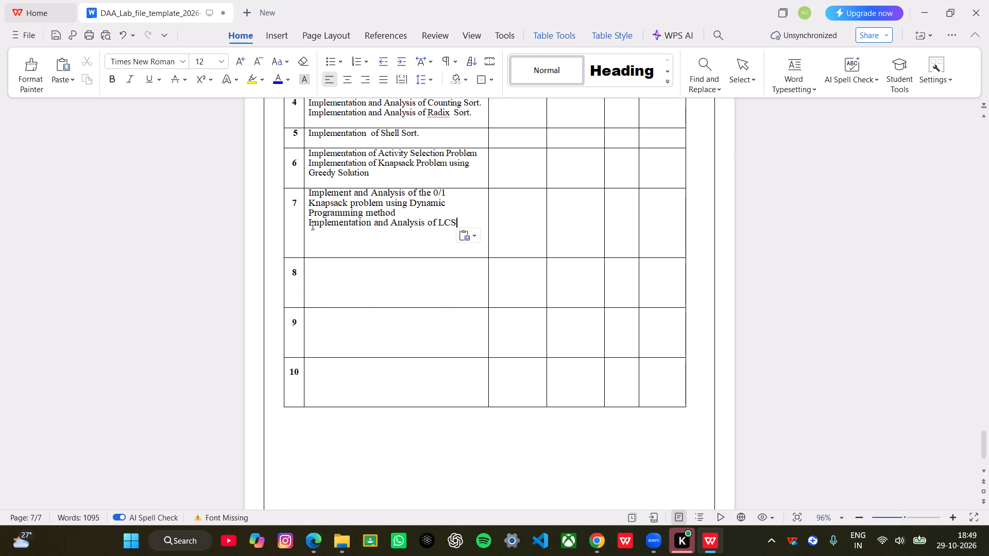
Set the 0/1 Knapsack and LCS titles in INDEX row 7 to font size 11.
left_click_drag(457, 222, 297, 189)
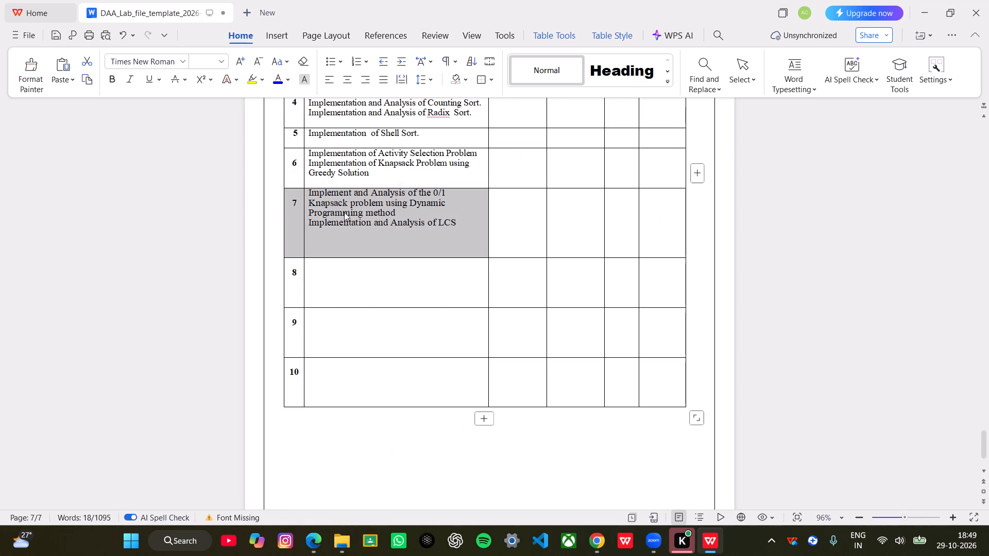
left_click(344, 212)
left_click_drag(461, 224, 297, 198)
left_click_drag(297, 198, 308, 196)
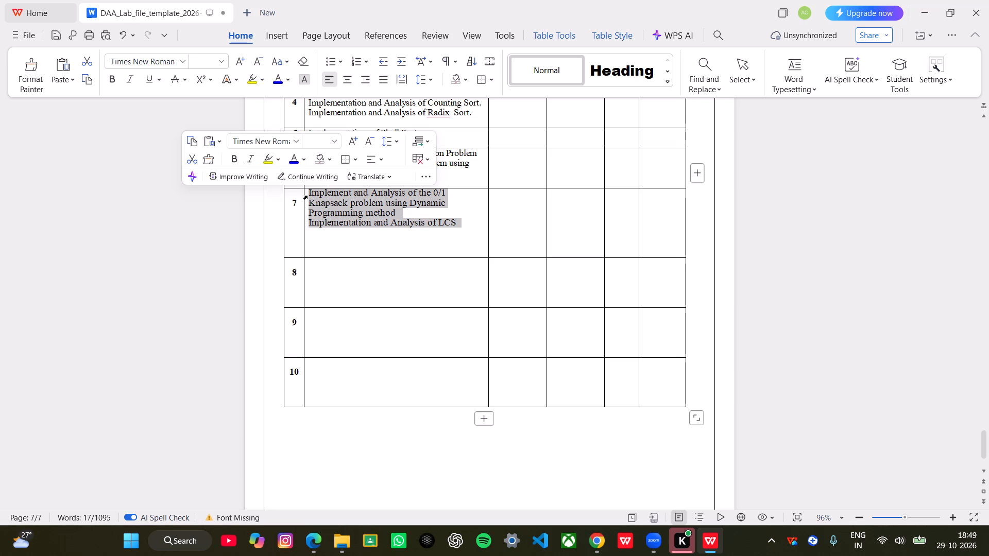
left_click(329, 142)
left_click(334, 139)
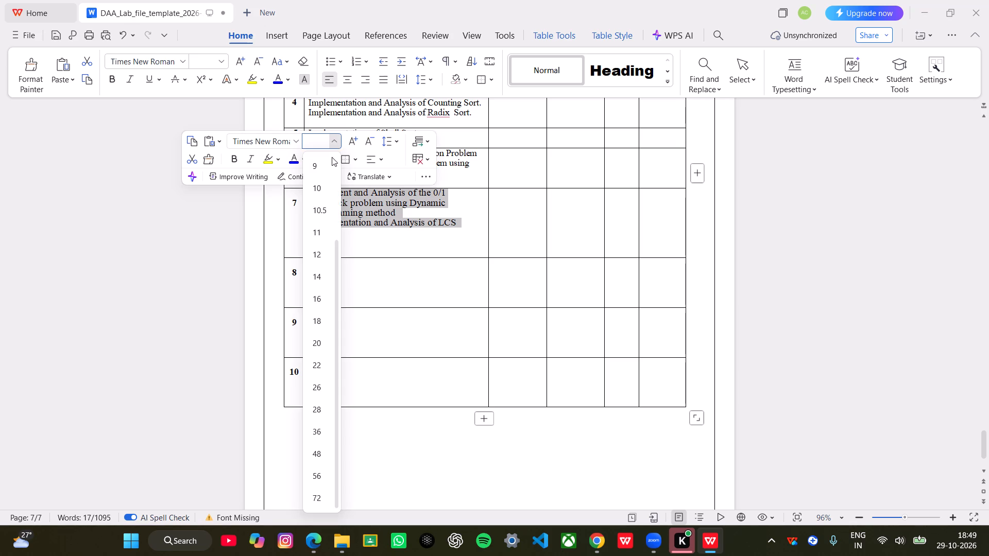
left_click(328, 230)
Delete the surplus empty lines below the titles in INDEX row 7, leaving one empty line.
left_click(349, 226)
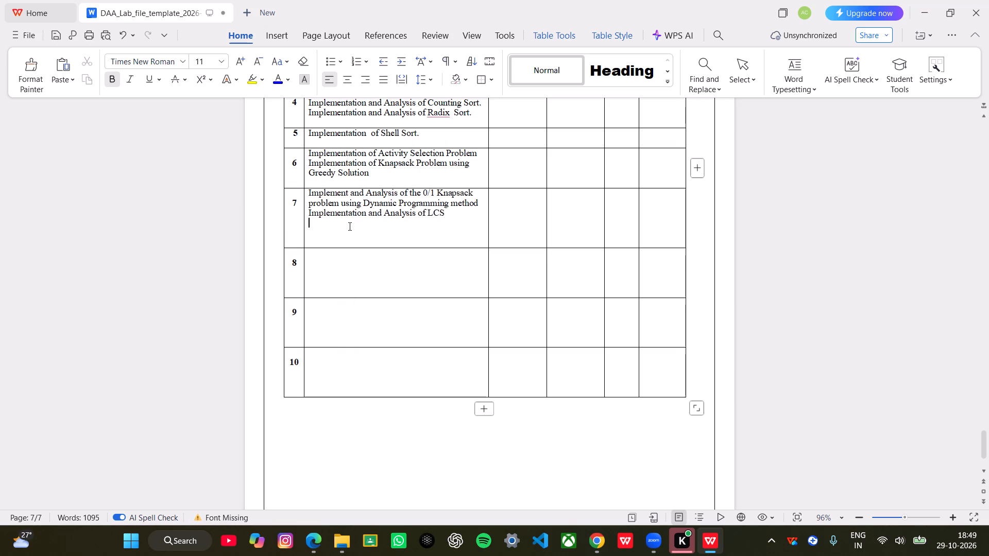
left_click(351, 244)
key("BackSpace")
key("BackSpace")
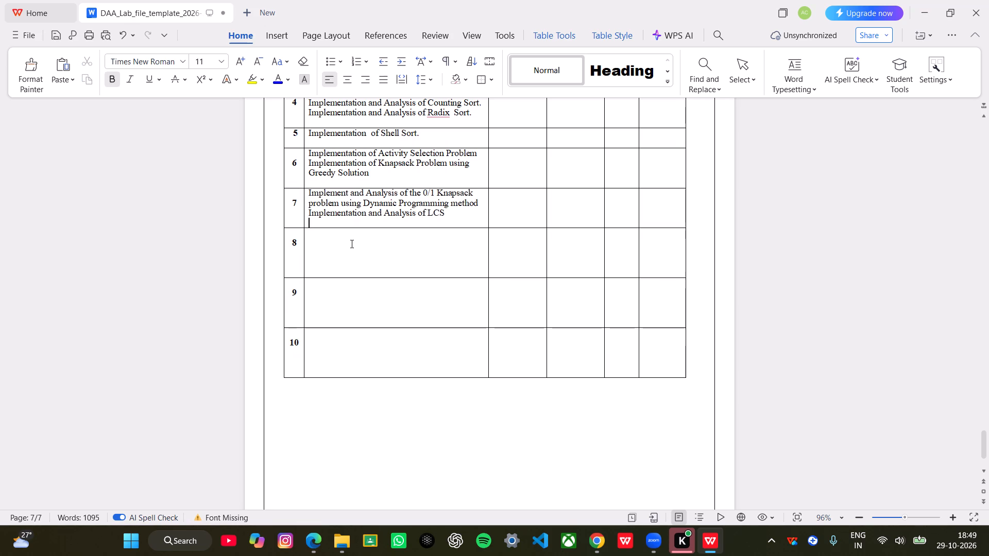
Copy the Kruskal's and Prim's algorithm titles from row 8 of the List of Experiments, one after the other, into the clipboard history.
scroll(351, 244, "up", 2)
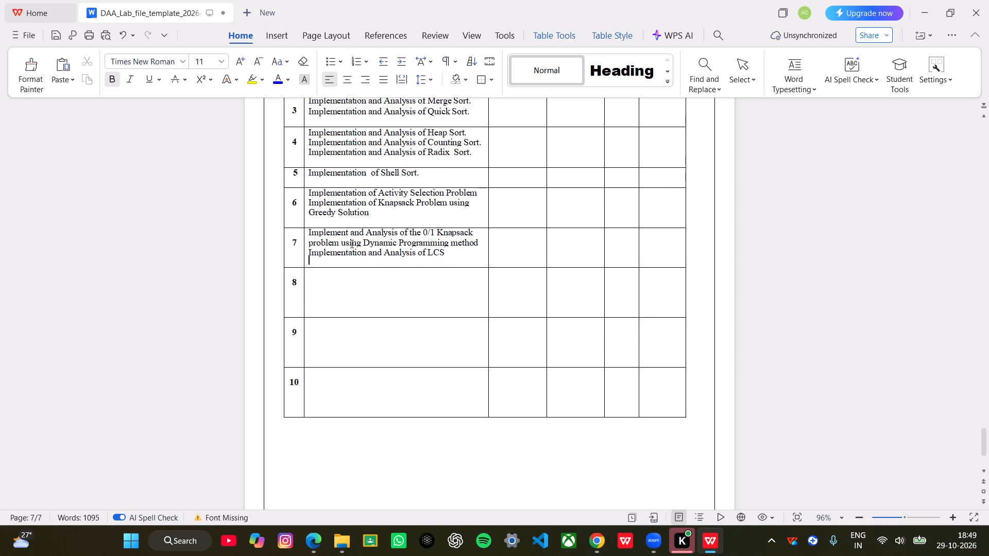
scroll(351, 244, "up", 1)
scroll(351, 244, "right", 1)
left_click(309, 277)
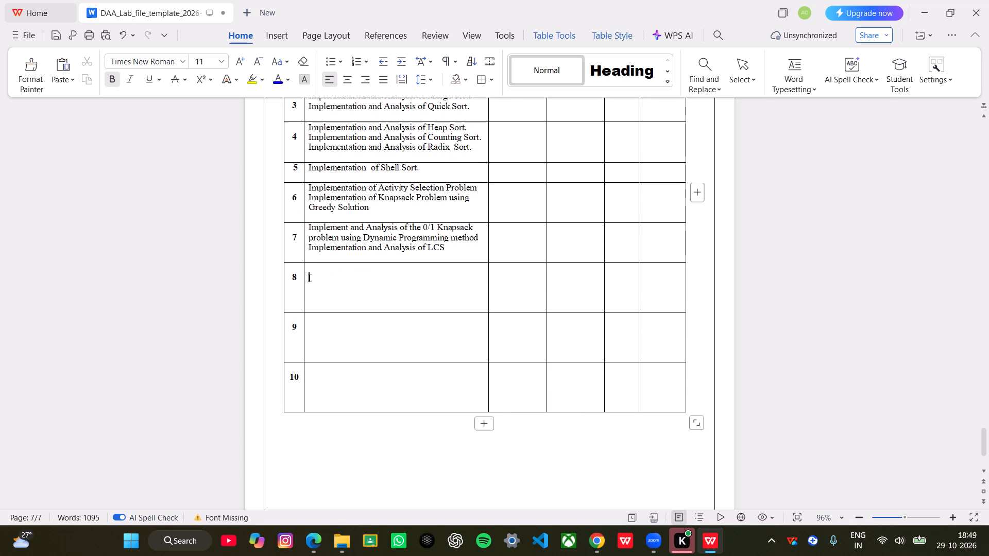
scroll(309, 277, "up", 10)
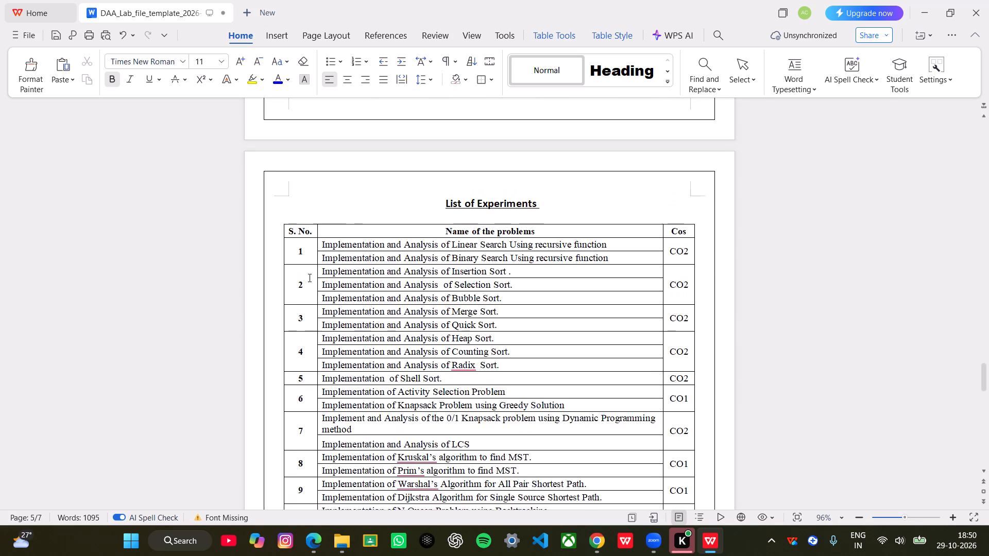
scroll(309, 277, "down", 1)
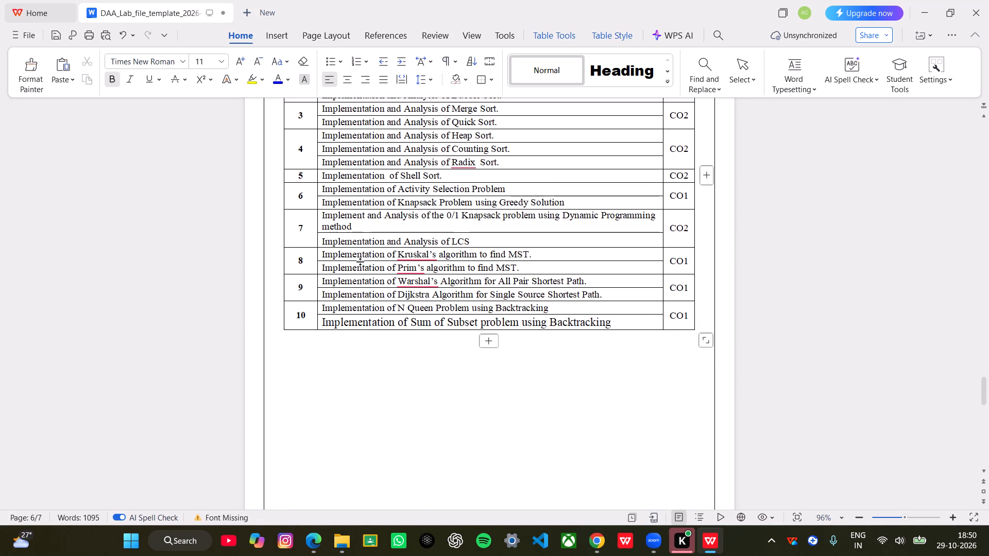
left_click_drag(534, 253, 346, 260)
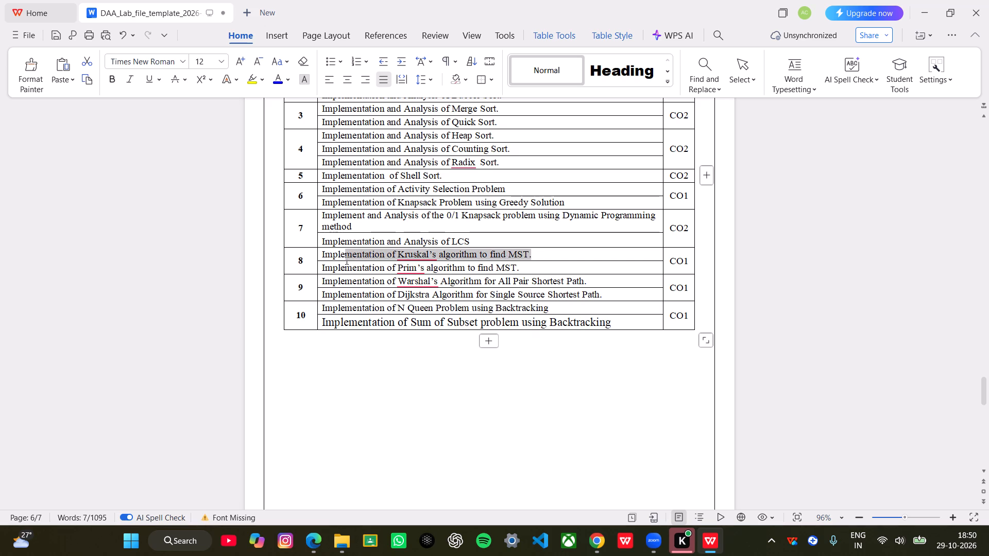
left_click_drag(346, 260, 321, 254)
key("ctrl+c")
left_click_drag(526, 263, 326, 267)
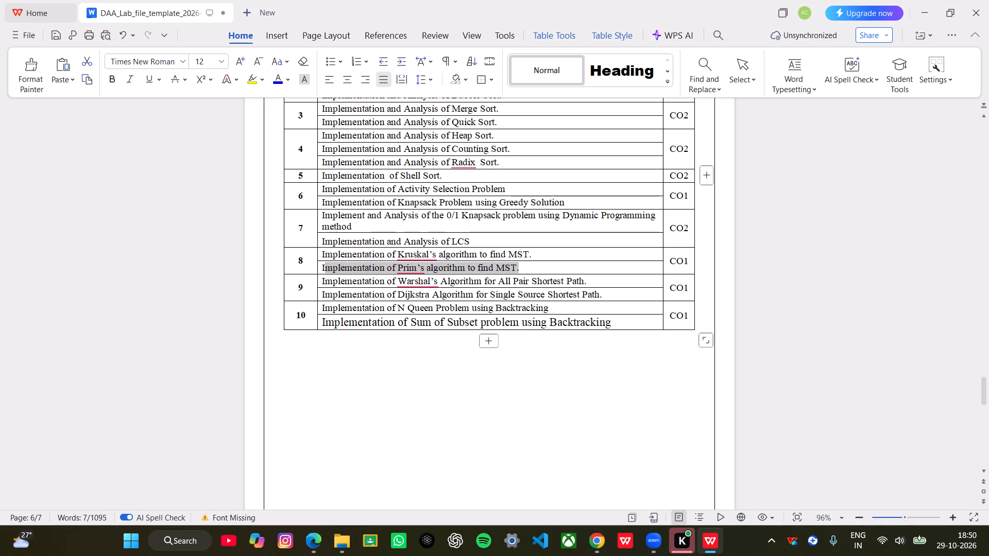
left_click_drag(326, 267, 321, 266)
key("ctrl+c")
Copy "Implementation of Warshal's Algorithm for All Pair Shortest Path." from row 9 of the List of Experiments.
left_click_drag(589, 284, 551, 277)
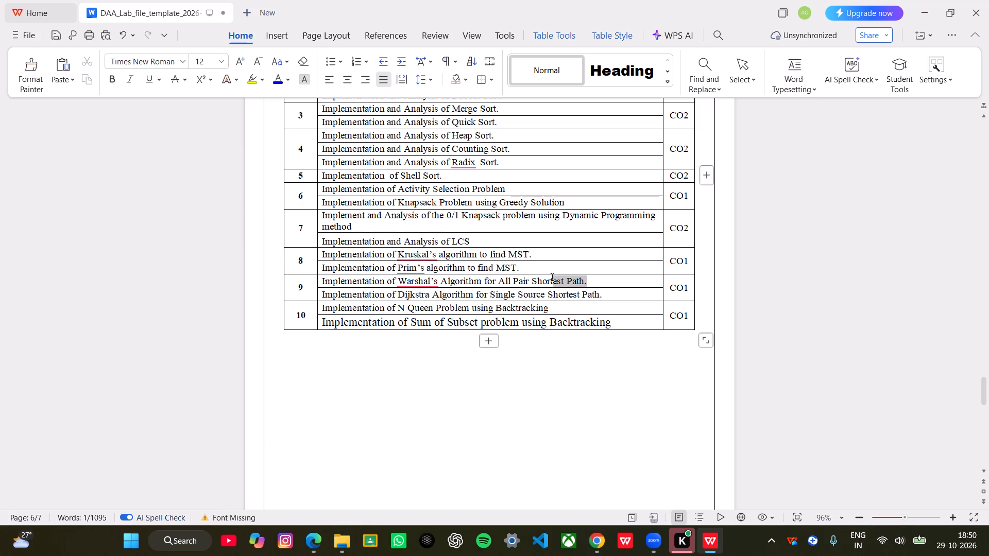
left_click_drag(551, 277, 321, 284)
key("ctrl+c")
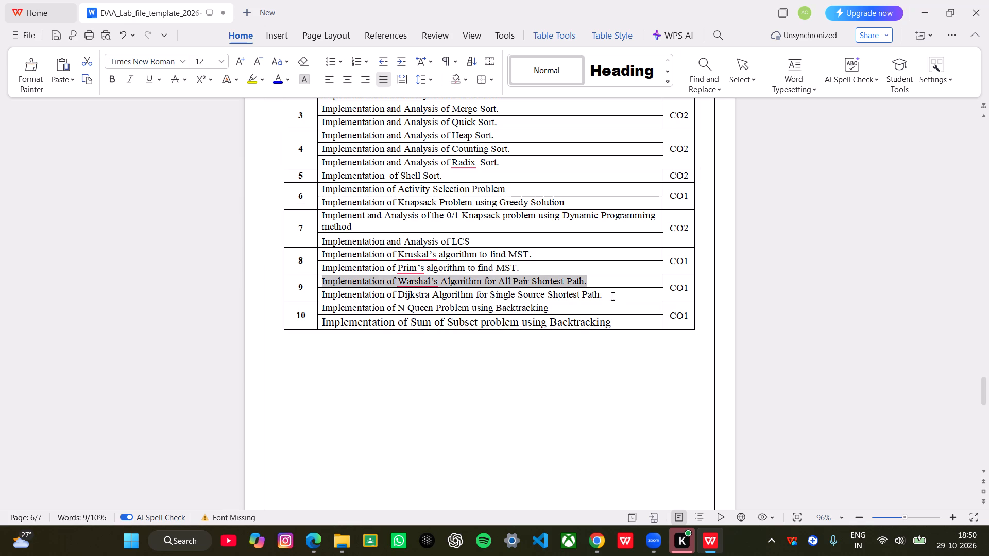
Copy "Implementation of Dijkstra Algorithm for Single Source Shortest Path." from row 9 of the List of Experiments.
left_click_drag(609, 296, 336, 299)
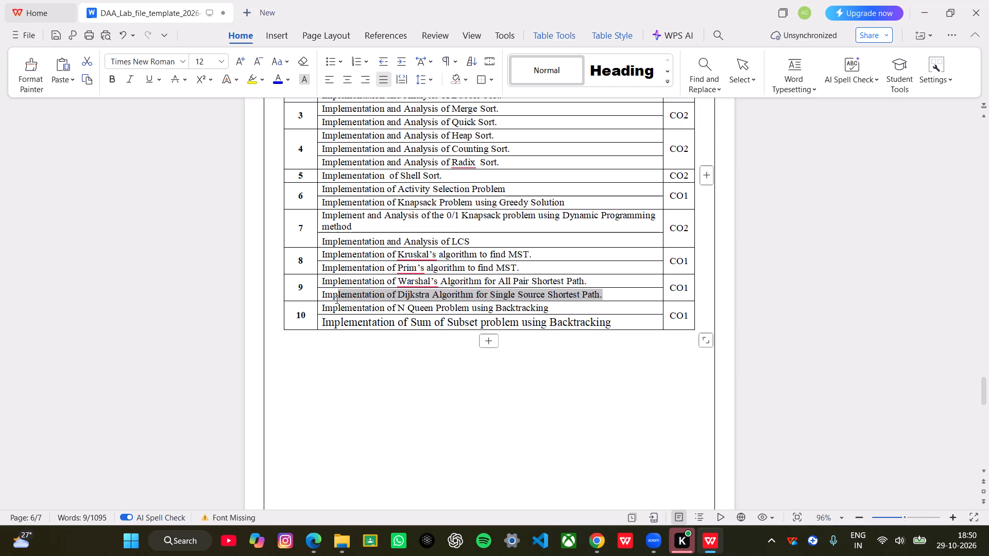
left_click_drag(336, 299, 322, 297)
left_click_drag(322, 297, 323, 297)
key("ctrl+c")
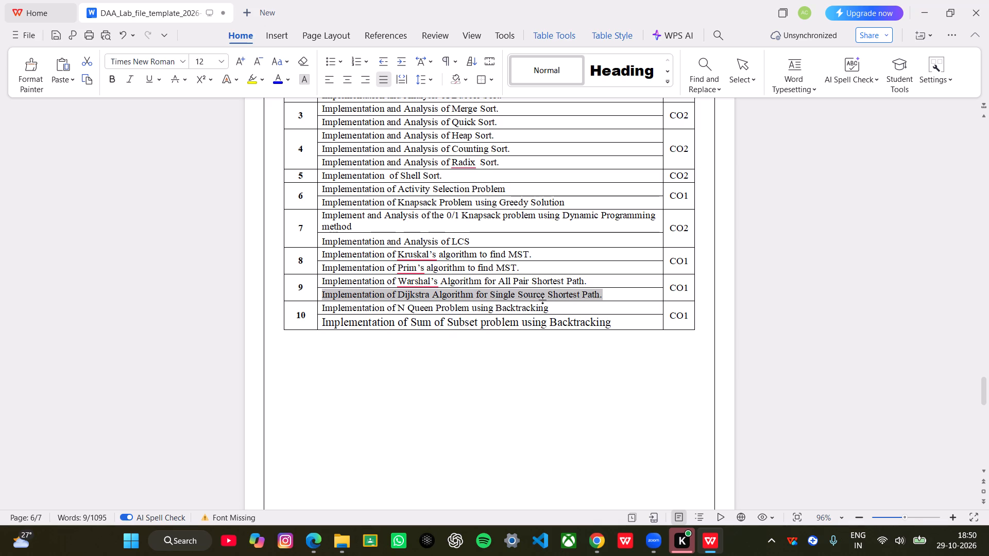
Copy the N Queen and Sum of Subset titles from row 10 of the List of Experiments, one after the other, into the clipboard history.
left_click_drag(558, 308, 323, 311)
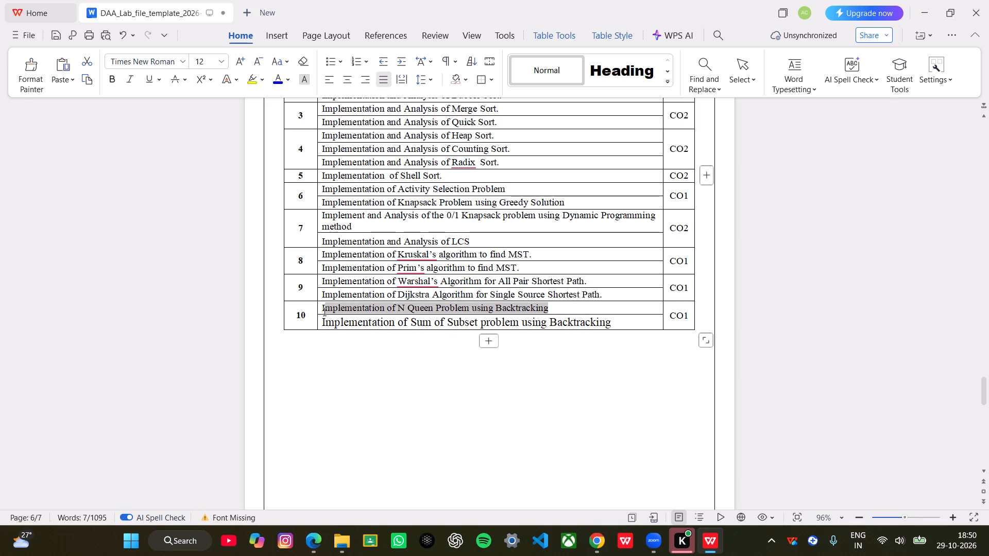
left_click_drag(323, 311, 323, 309)
key("ctrl+c")
left_click_drag(617, 326, 400, 327)
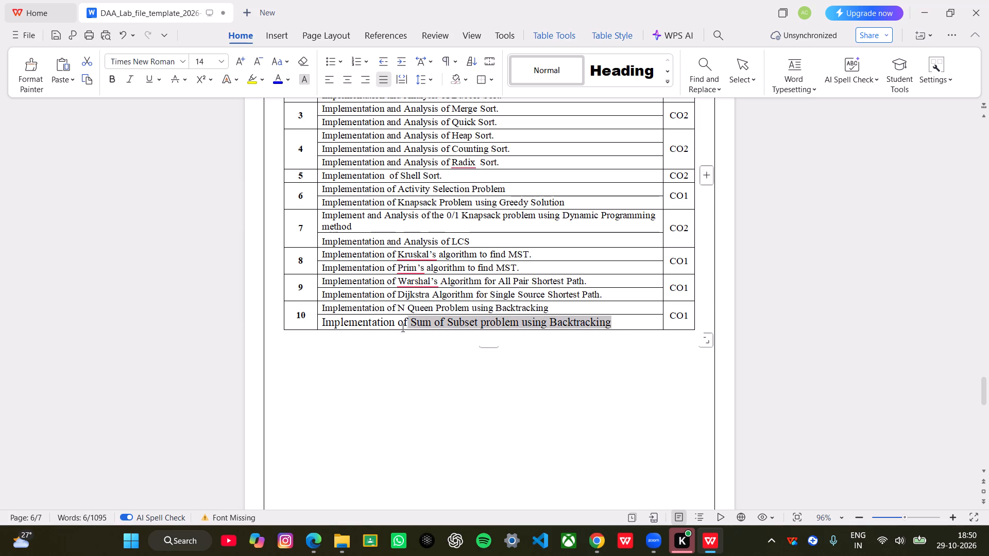
left_click_drag(400, 327, 321, 326)
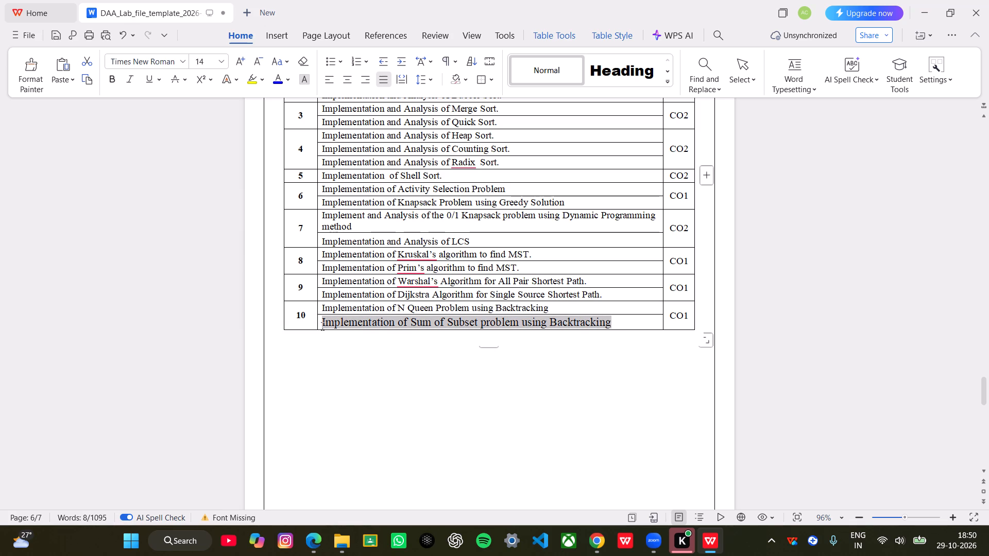
key("ctrl+c")
Paste the Kruskal's and Prim's algorithm titles from the clipboard history into the Lab Experiment cell of INDEX row 8.
left_click(398, 358)
scroll(398, 358, "down", 4)
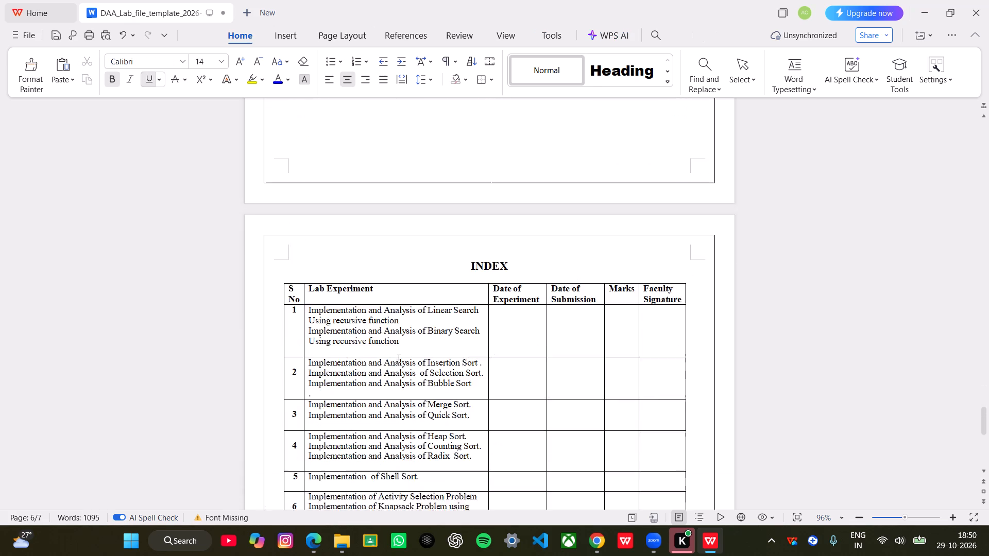
scroll(398, 358, "down", 3)
scroll(398, 358, "up", 1)
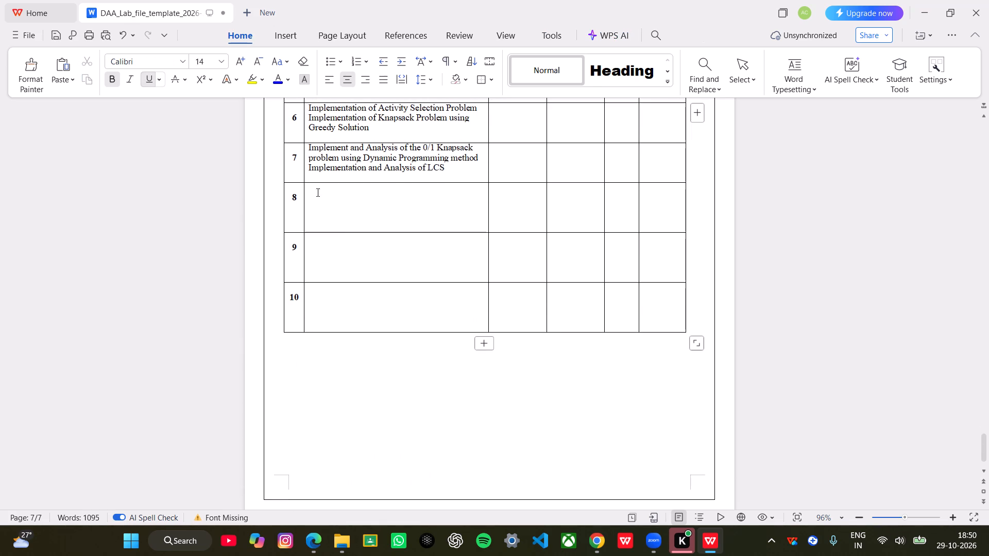
left_click(317, 191)
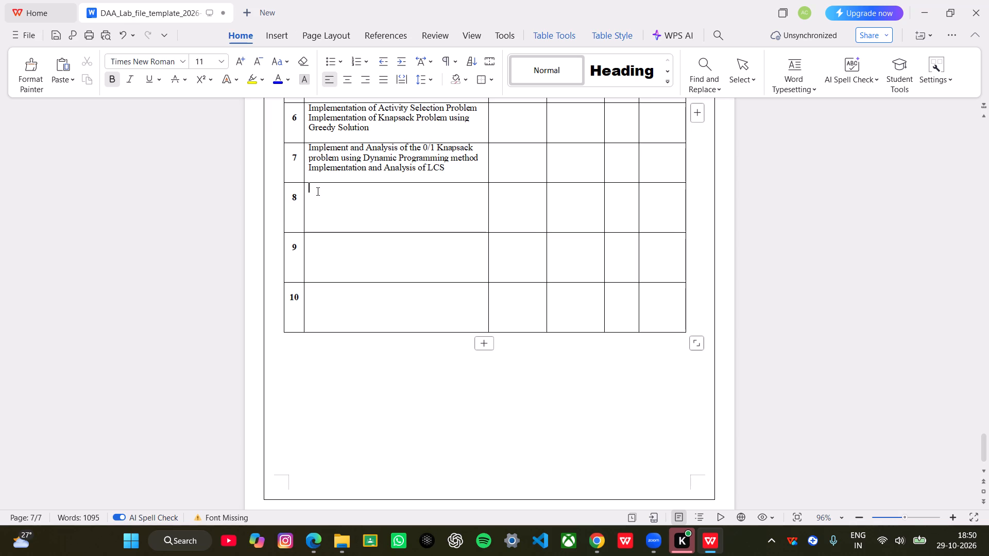
key("super+v")
scroll(807, 376, "down", 1)
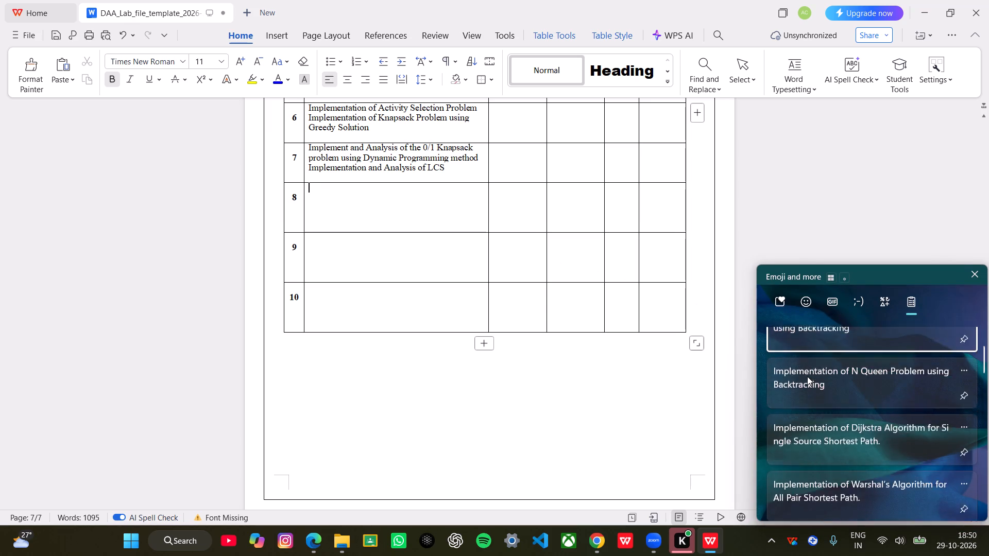
scroll(807, 376, "down", 2)
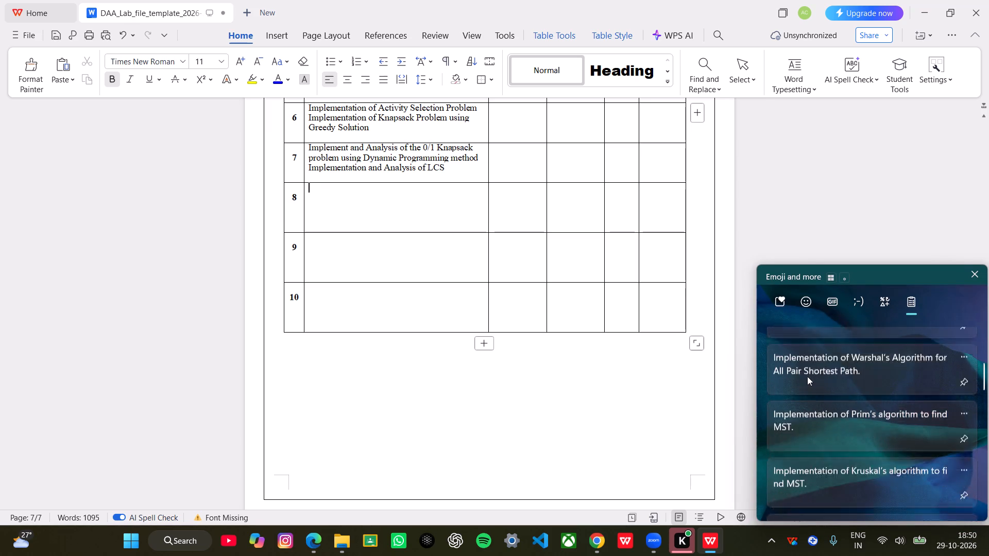
scroll(807, 376, "down", 1)
left_click(823, 437)
key("ctrl+v")
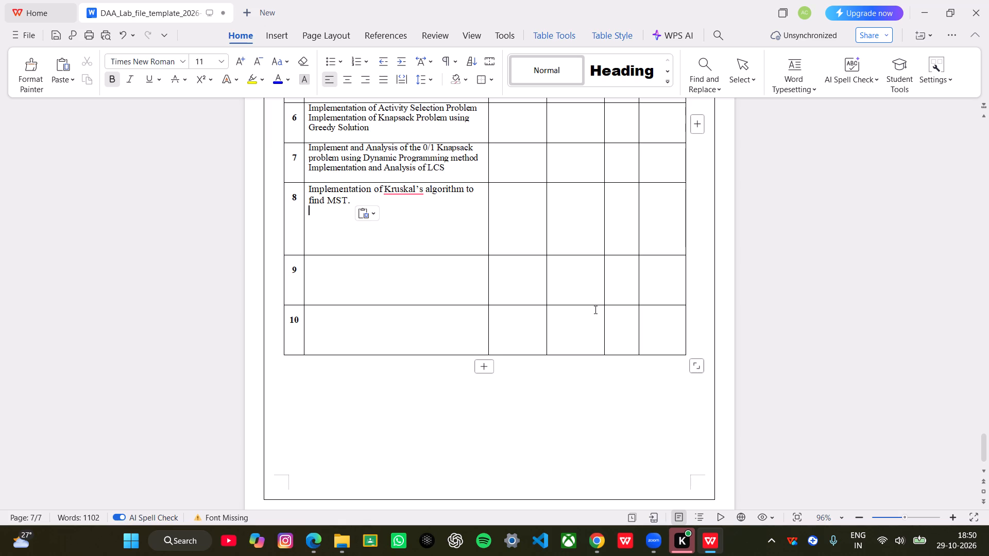
key("super+v")
scroll(813, 475, "down", 1)
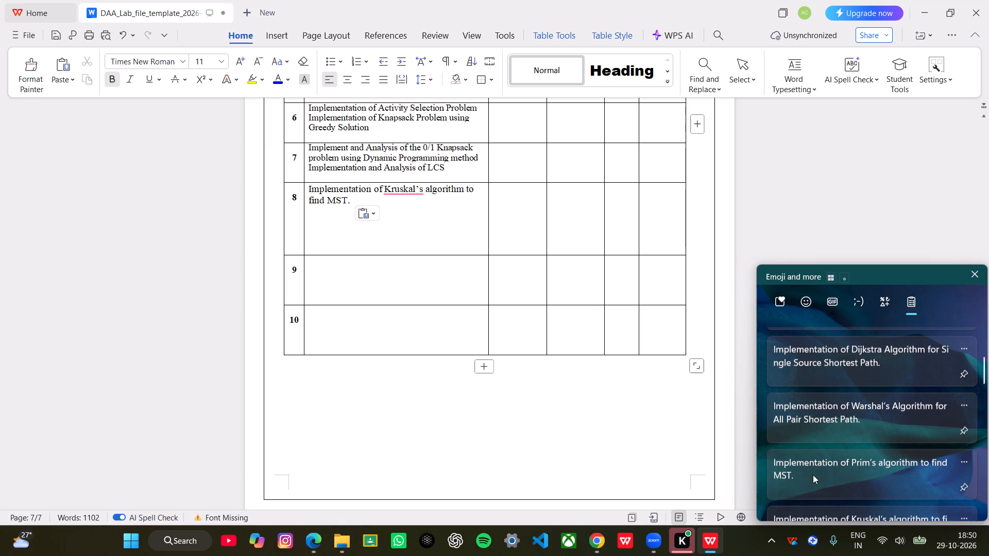
scroll(821, 424, "down", 1)
left_click(817, 420)
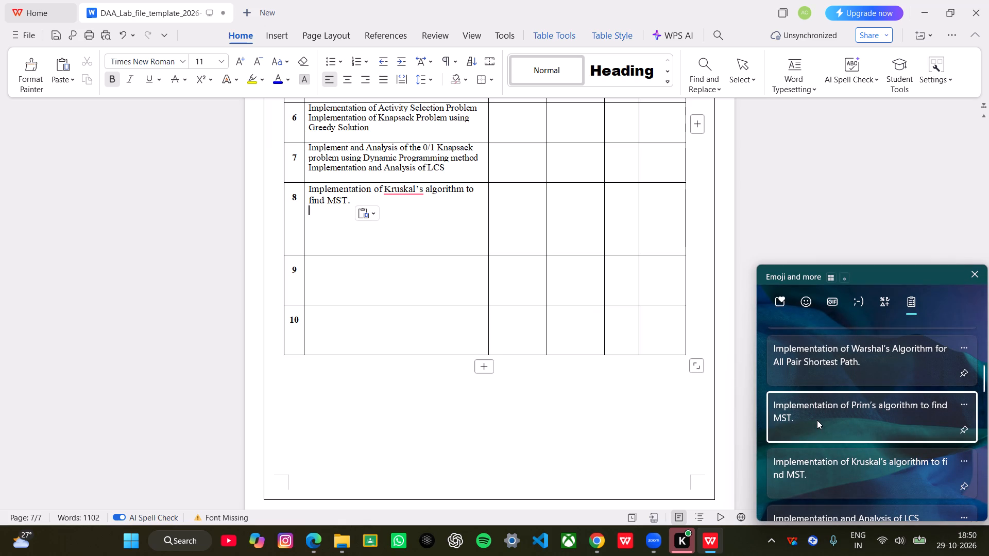
key("ctrl+v")
Paste the Warshal's and Dijkstra algorithm titles from the clipboard history into the Lab Experiment cell of INDEX row 9.
left_click(332, 287)
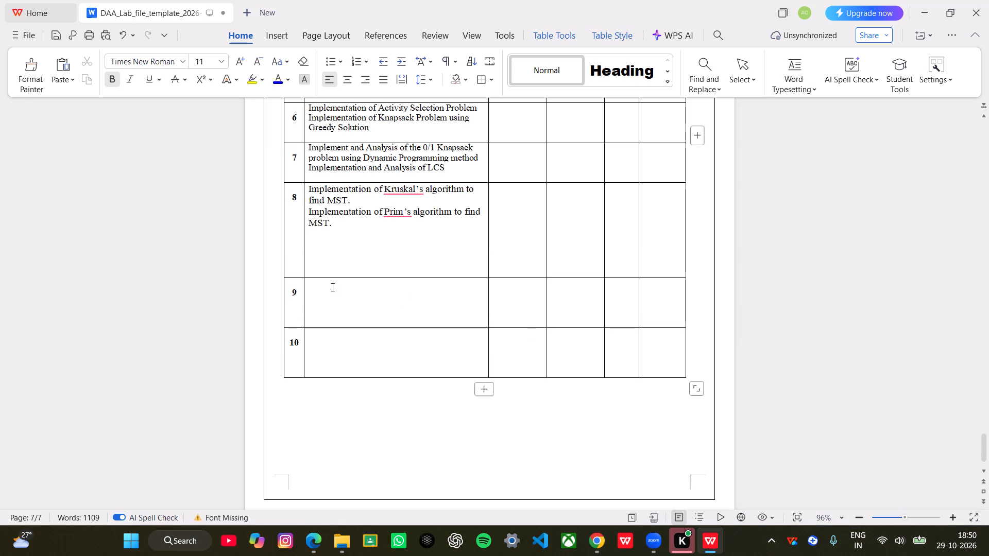
key("super+v")
scroll(852, 399, "down", 1)
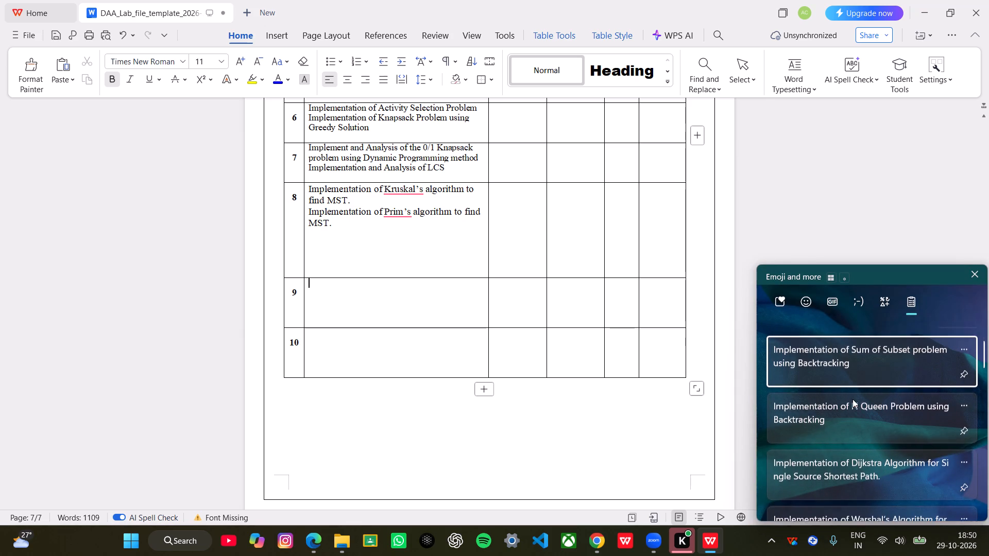
scroll(852, 399, "down", 1)
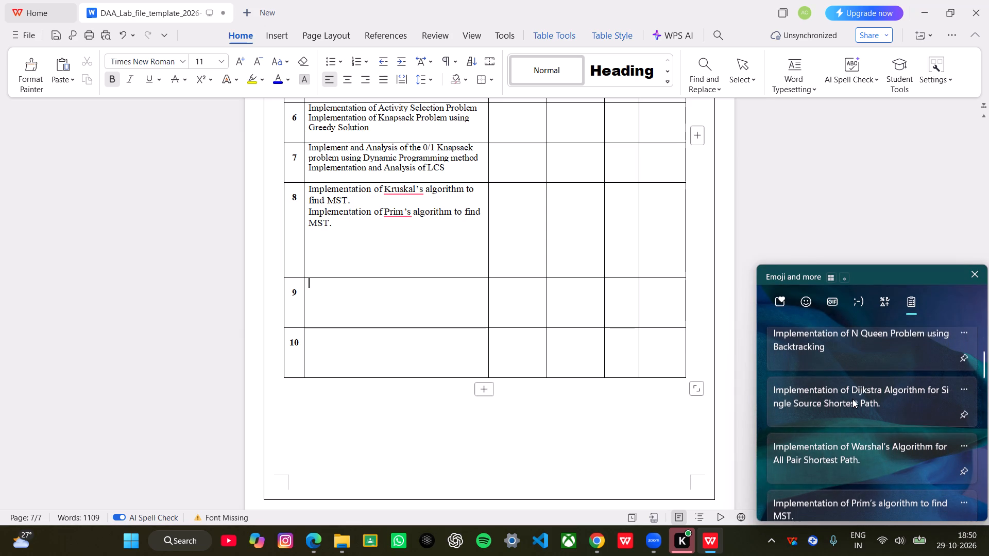
left_click(849, 444)
key("ctrl+v")
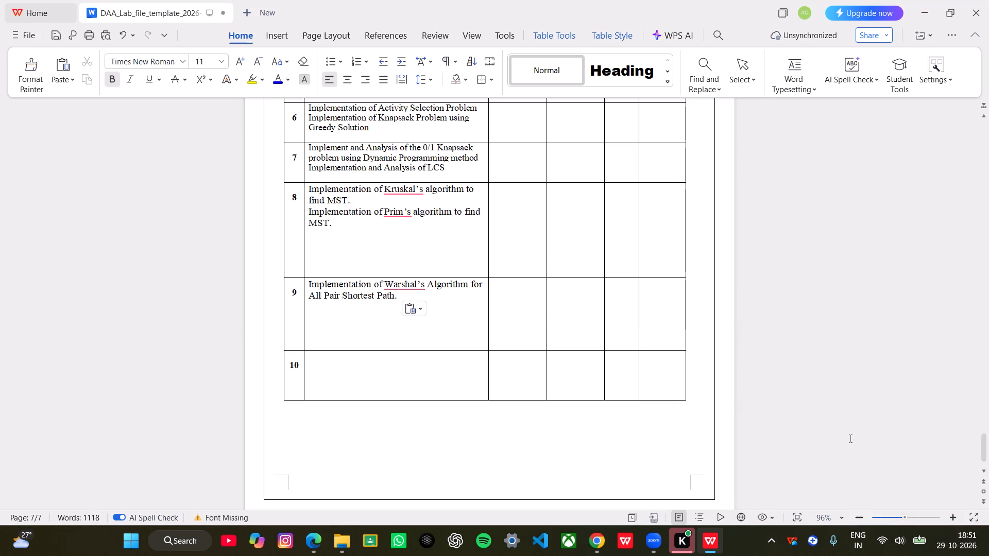
key("super+v")
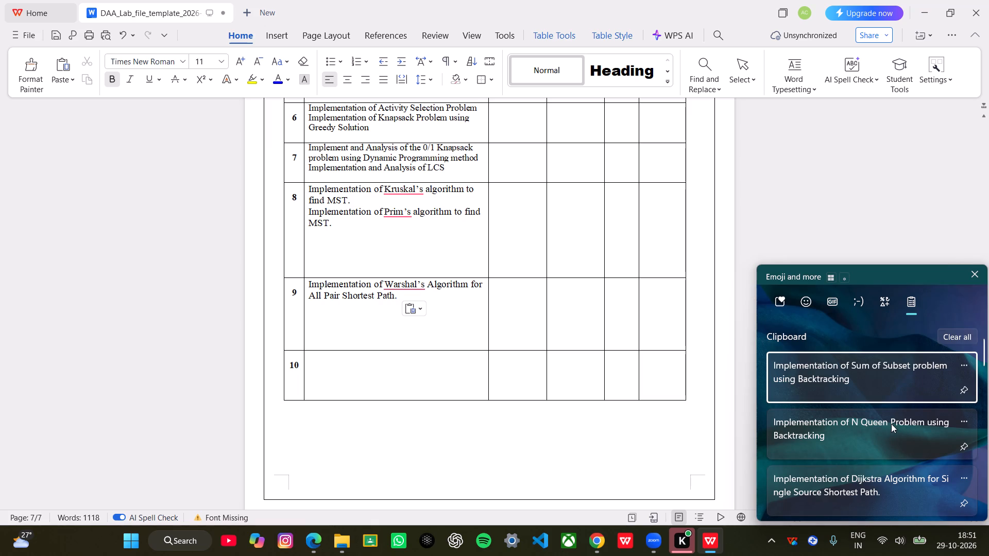
scroll(891, 424, "down", 1)
left_click(842, 385)
key("ctrl+v")
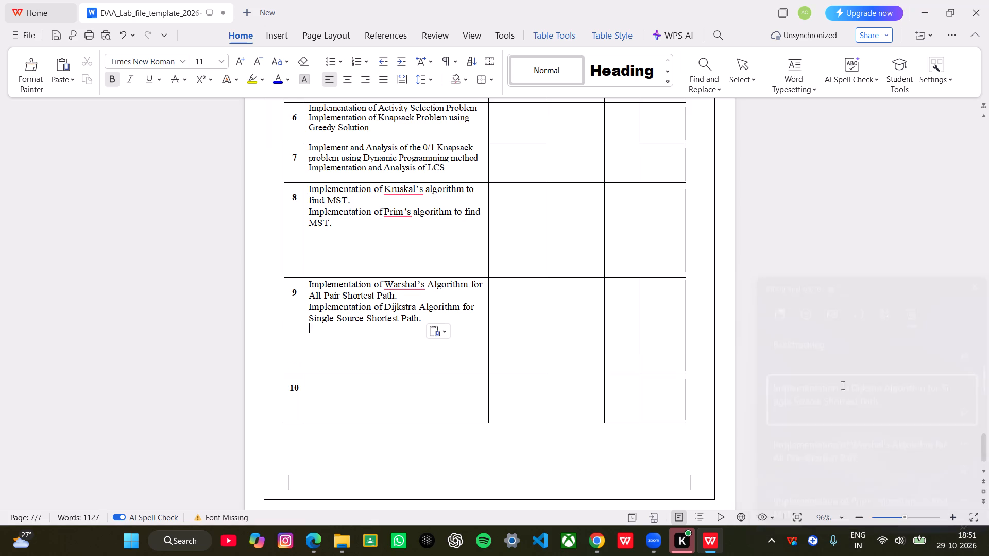
Paste the N Queen and Sum of Subset titles from the clipboard history into the Lab Experiment cell of INDEX row 10.
left_click(432, 380)
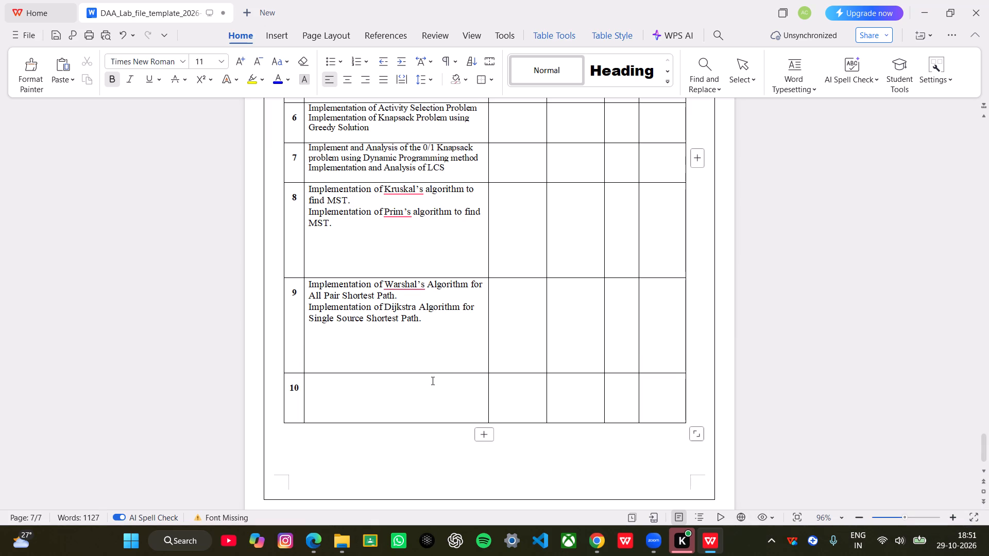
key("super+v")
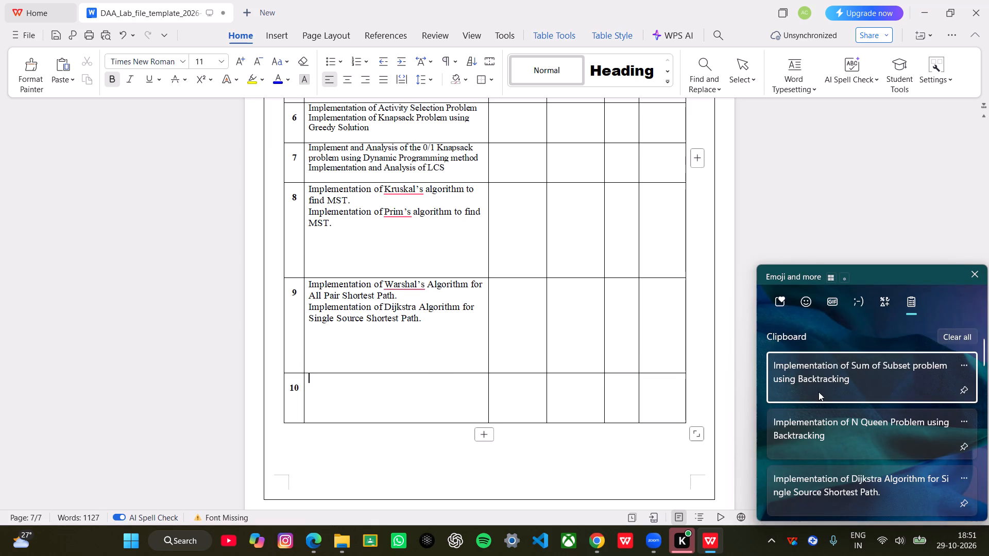
scroll(819, 392, "down", 1)
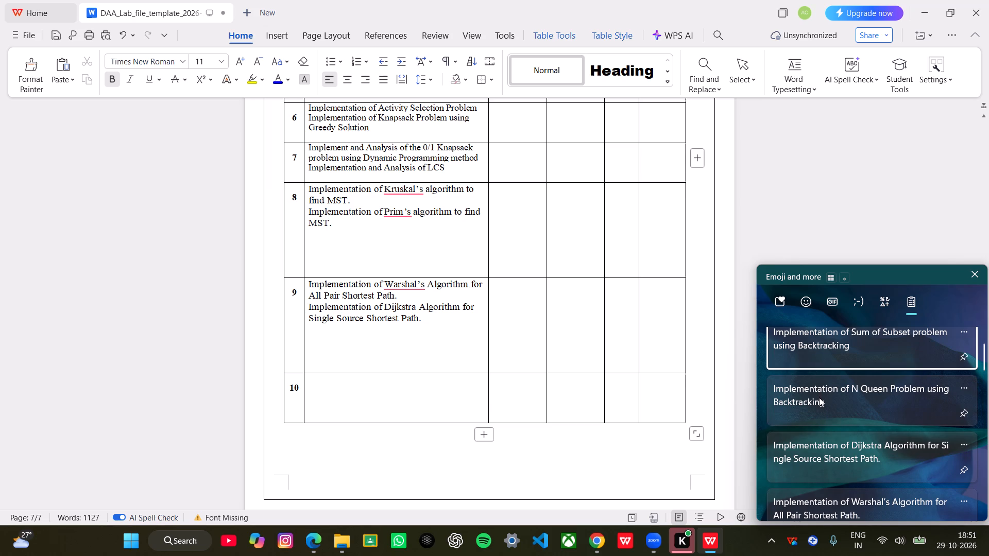
left_click(819, 397)
key("ctrl+v")
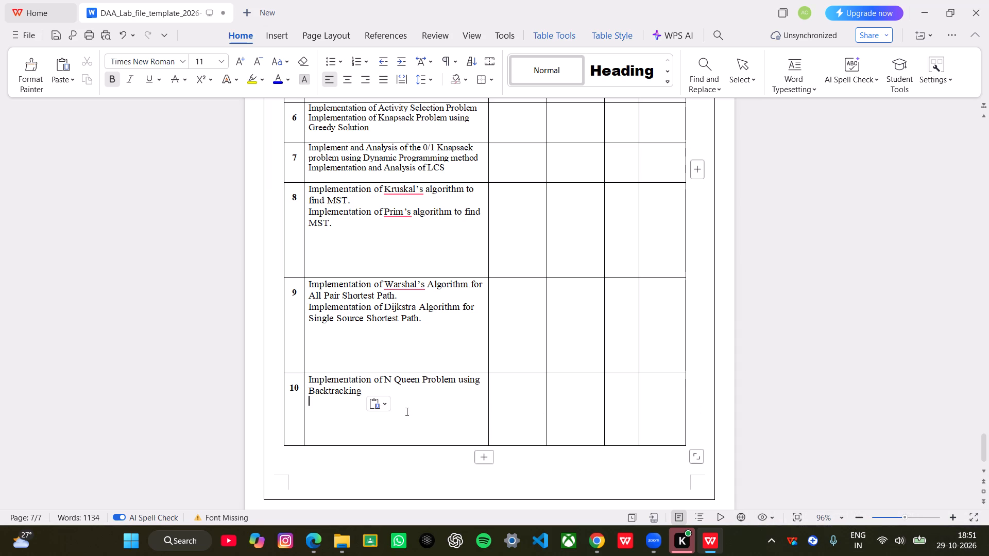
key("super+v")
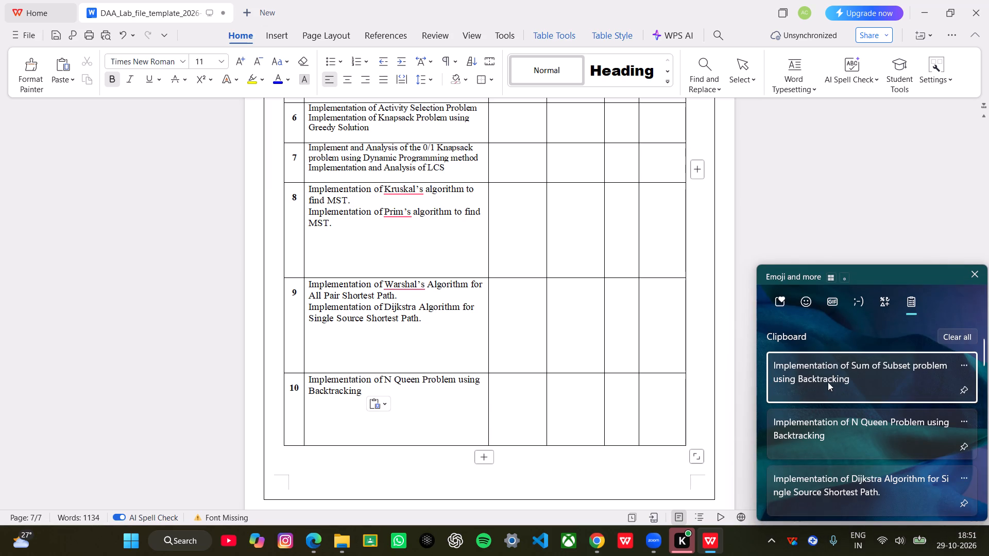
left_click(831, 381)
key("ctrl+v")
Set the N Queen and Sum of Subset titles in INDEX row 10 to font size 11.
left_click(389, 432)
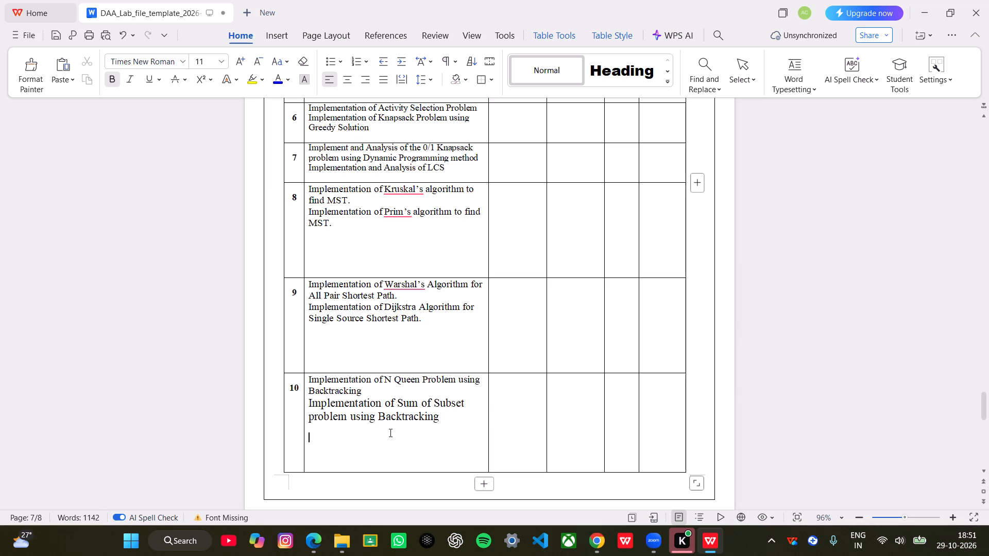
left_click_drag(441, 416, 308, 397)
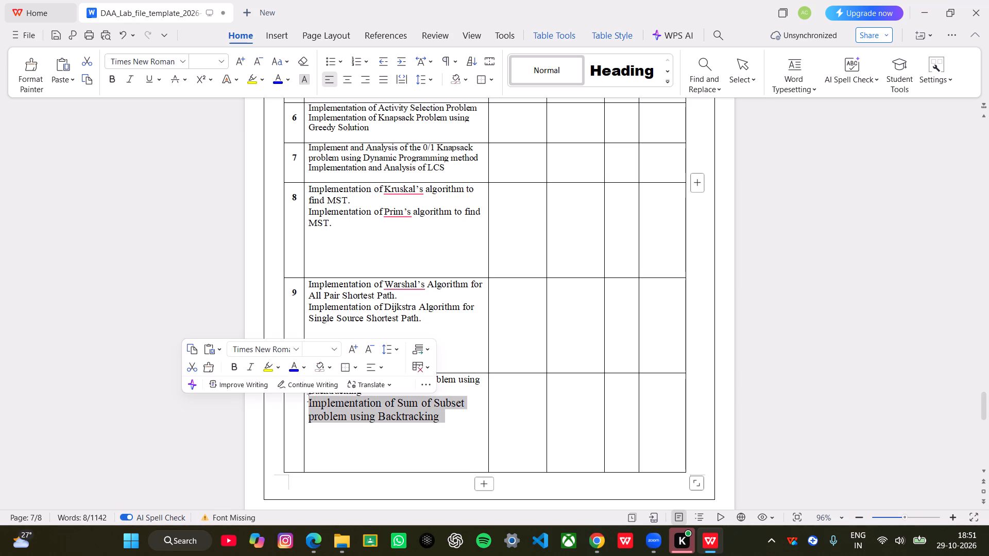
left_click(396, 439)
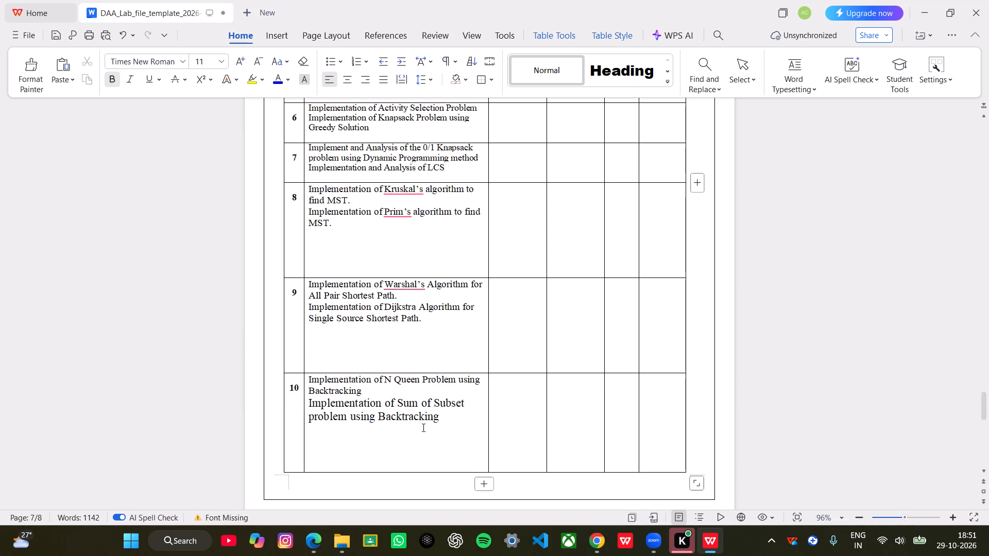
left_click_drag(444, 416, 306, 381)
left_click(329, 327)
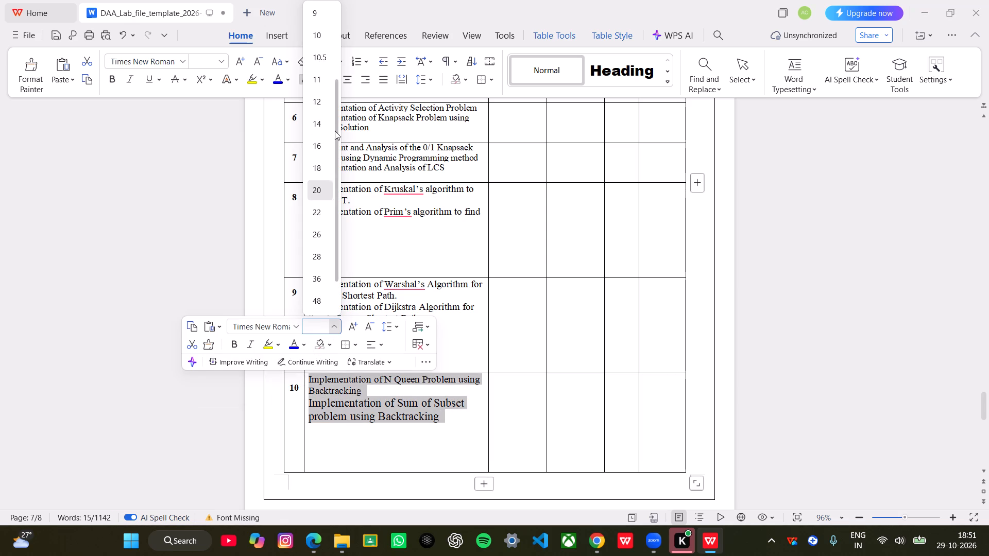
left_click(321, 82)
left_click(377, 439)
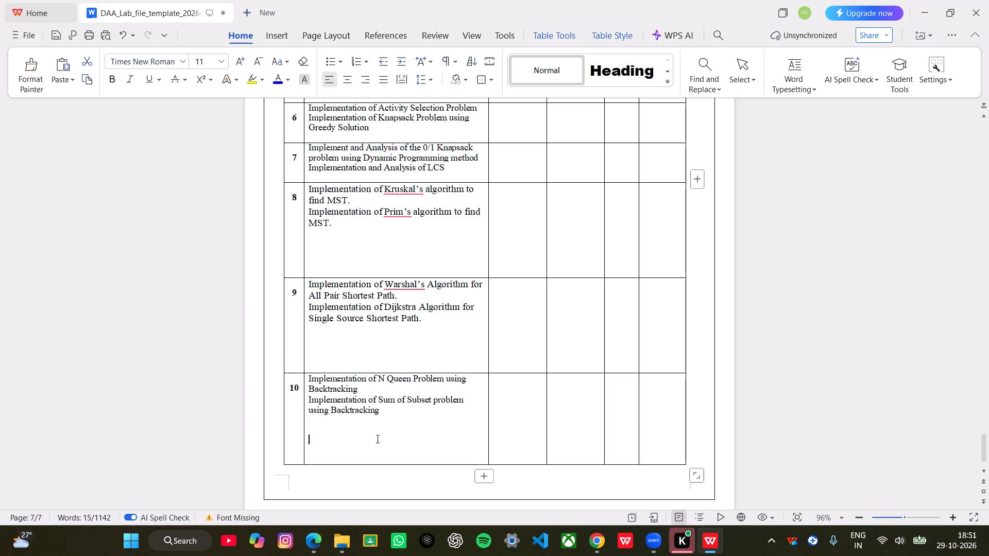
Delete all the empty lines below the titles in INDEX row 10.
left_click(359, 455)
key("BackSpace")
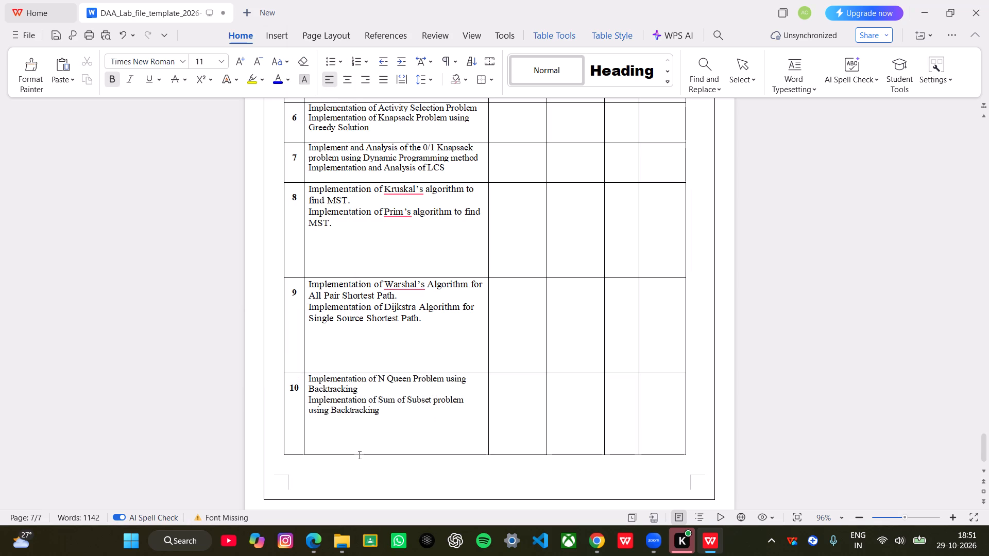
key("BackSpace")
key("BackSpace")
key("BackSpace")
key("BackSpace")
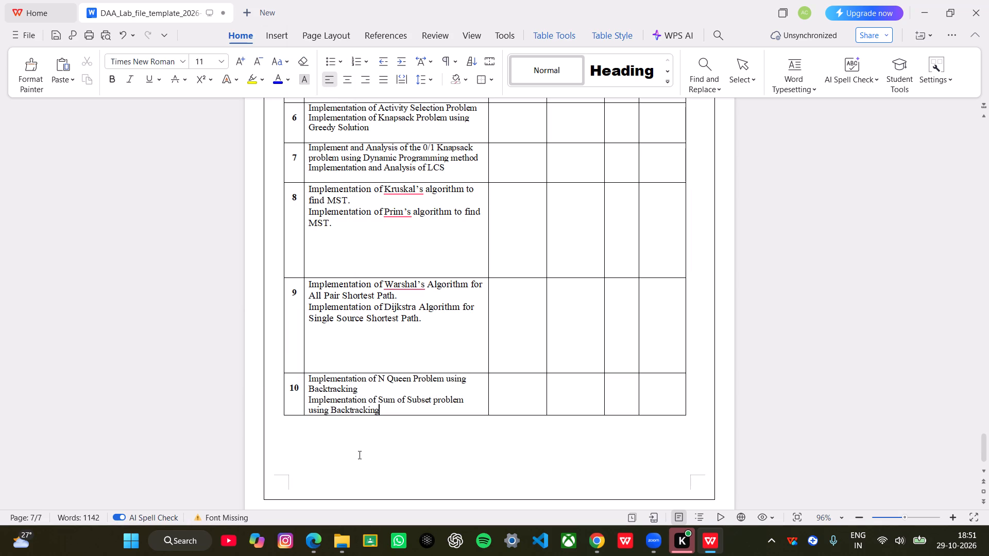
Add one empty line below the N Queen and Sum of Subset titles in INDEX row 10.
key("Return")
Set the Warshal's and Dijkstra algorithm titles in INDEX row 9 to font size 11.
scroll(359, 455, "up", 1)
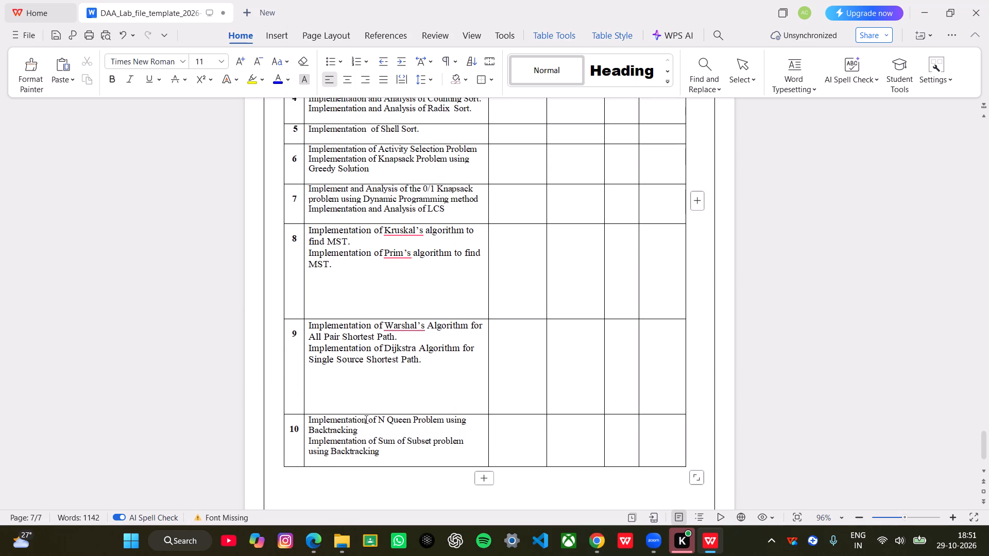
left_click_drag(430, 361, 302, 325)
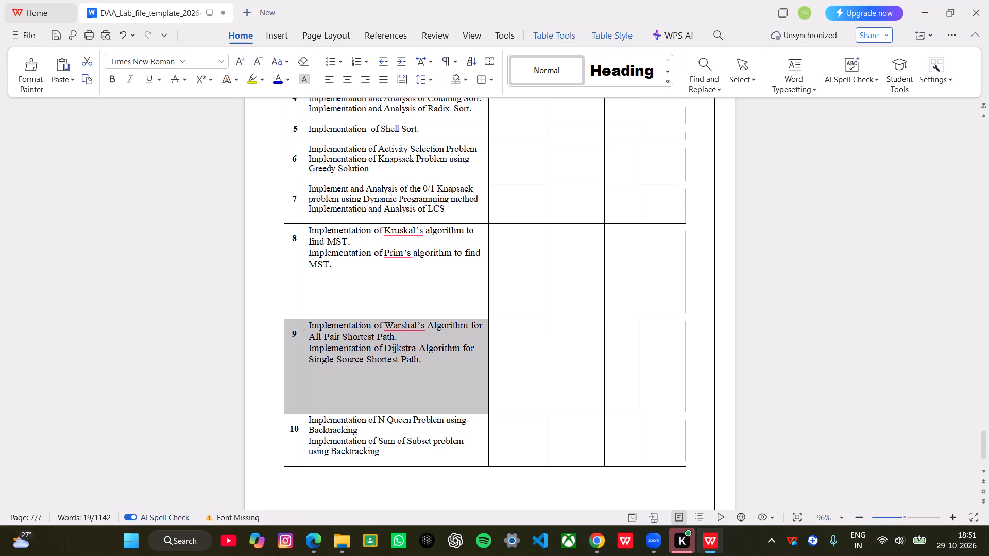
left_click_drag(302, 325, 306, 328)
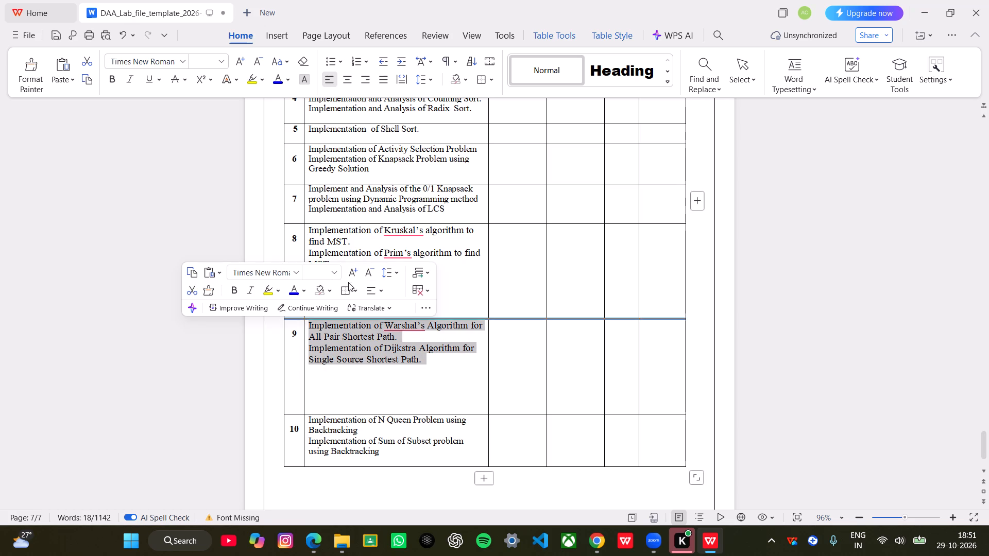
left_click(333, 274)
left_click(315, 80)
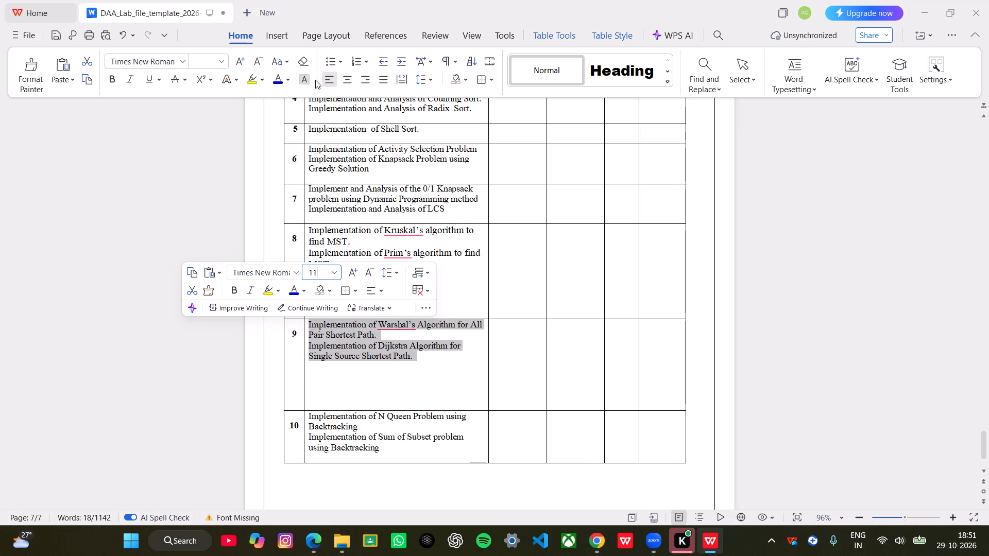
Delete the extra empty lines below the titles in INDEX row 9, leaving a single one.
left_click(363, 399)
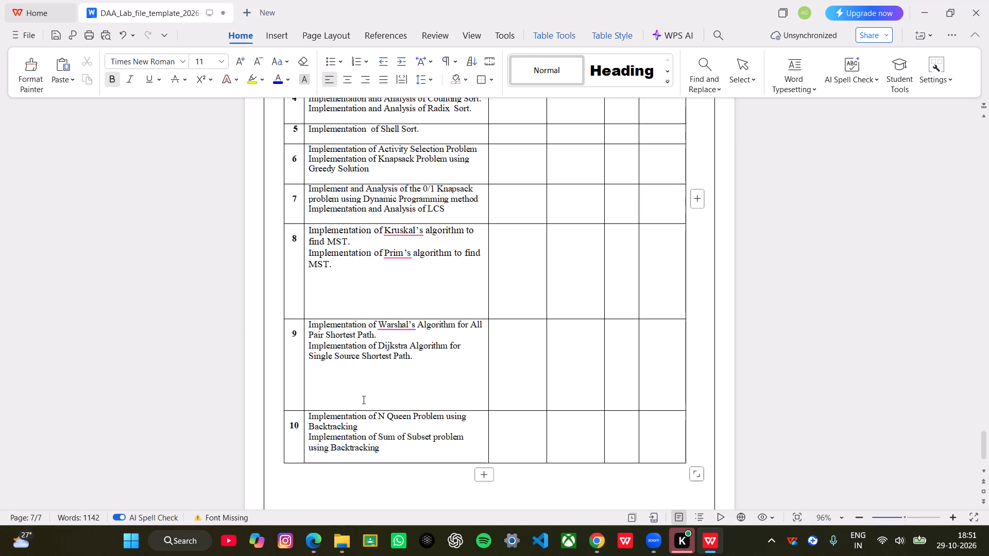
left_click(363, 399)
key("BackSpace")
key("BackSpace")
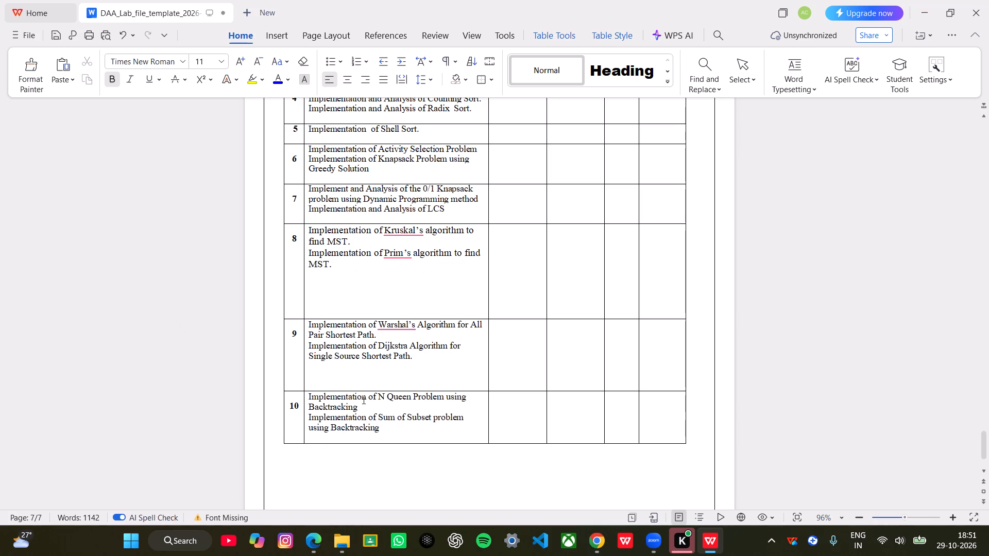
key("BackSpace")
key("BackSpace")
Set the Kruskal's and Prim's algorithm titles in INDEX row 8 to font size 11.
scroll(363, 399, "up", 2)
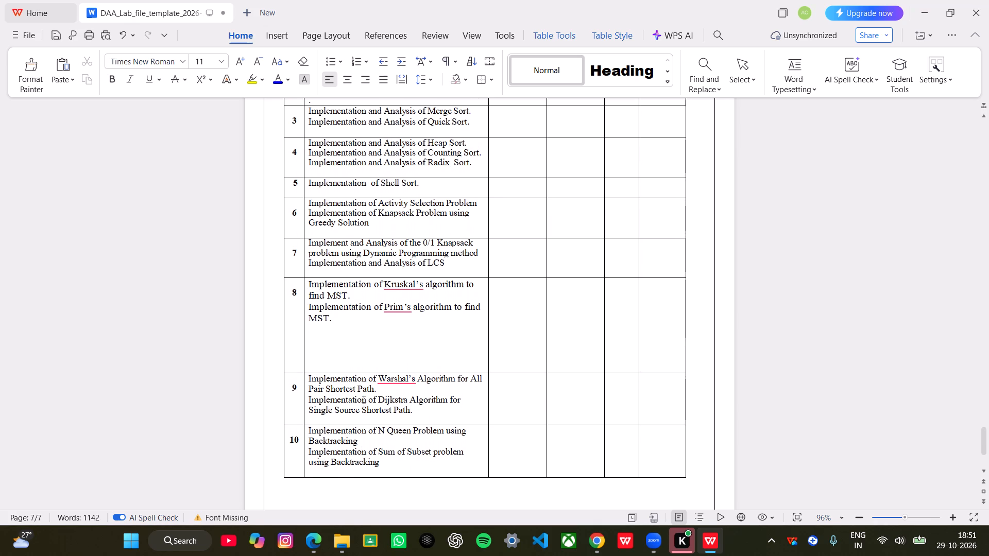
scroll(346, 355, "up", 1)
left_click_drag(337, 350, 331, 342)
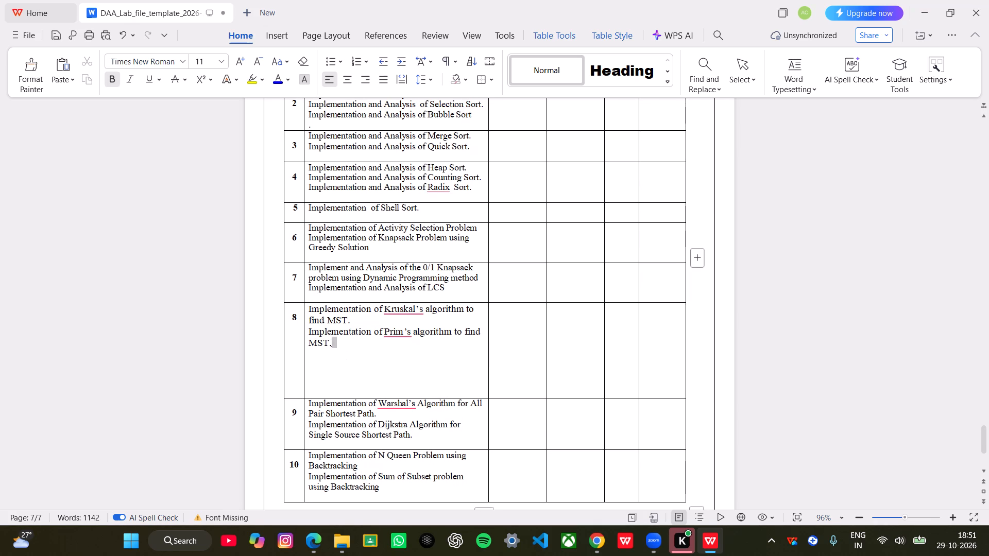
left_click_drag(331, 342, 305, 311)
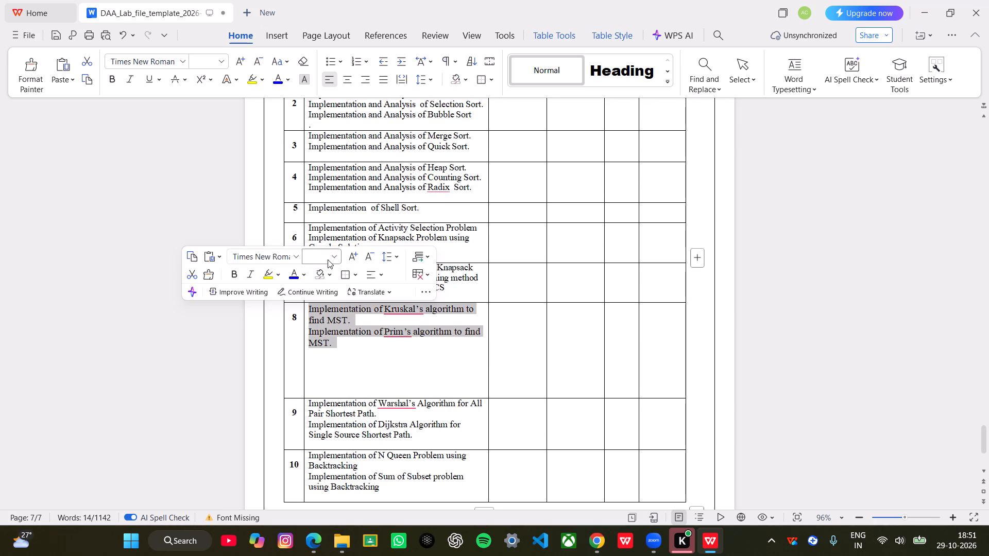
left_click(328, 259)
left_click(333, 256)
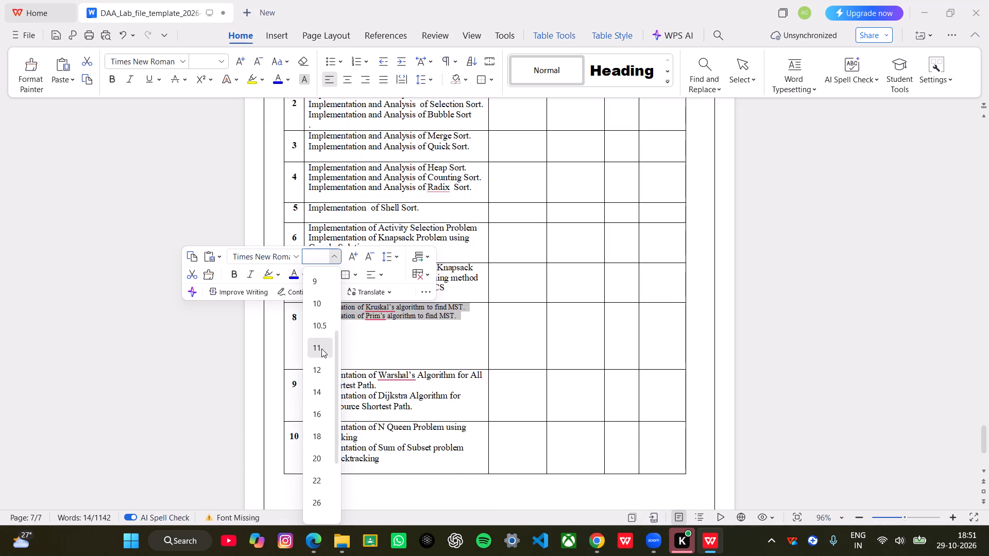
left_click(321, 349)
Delete the extra empty lines below the titles in INDEX row 8, leaving a single one.
left_click(344, 356)
left_click(328, 387)
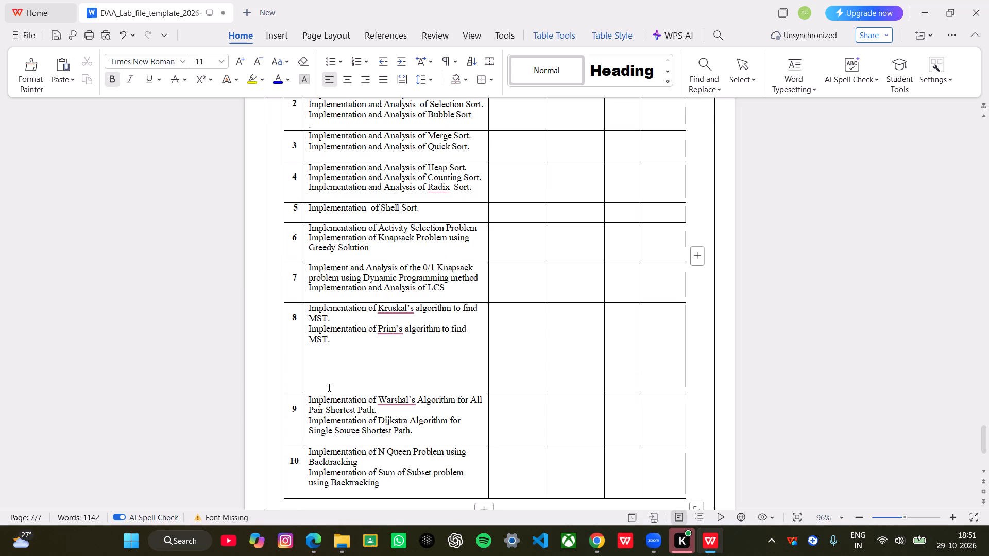
key("BackSpace")
key("BackSpace")
key("BackSpace")
key("BackSpace")
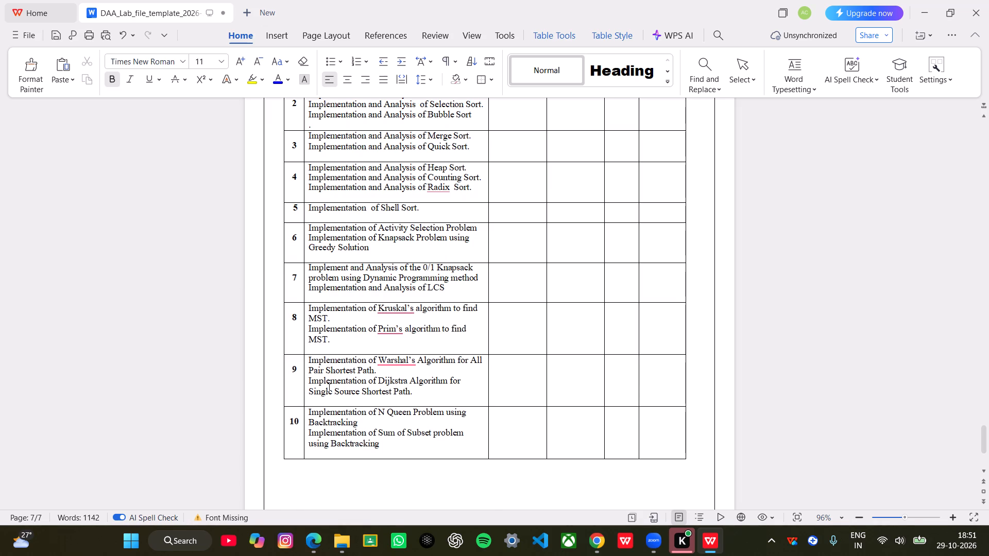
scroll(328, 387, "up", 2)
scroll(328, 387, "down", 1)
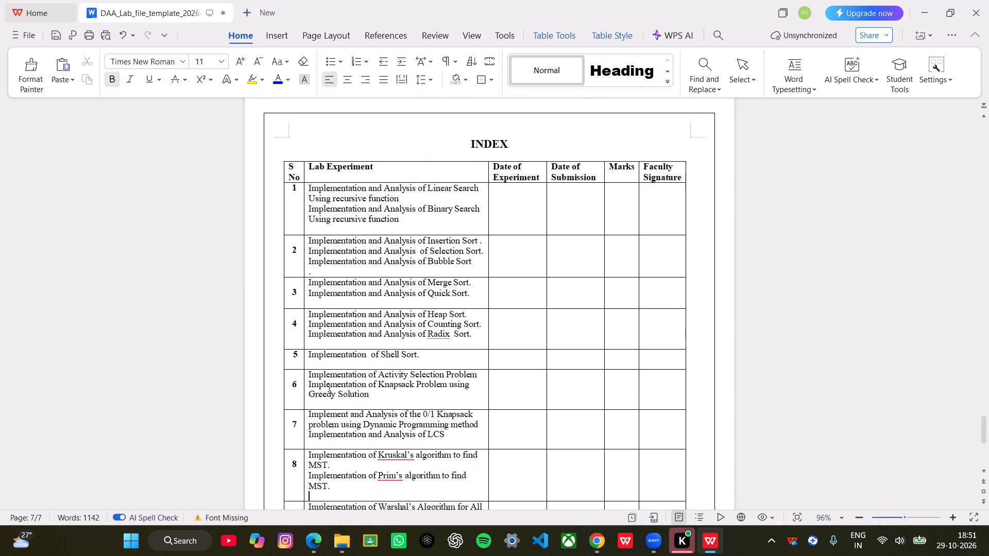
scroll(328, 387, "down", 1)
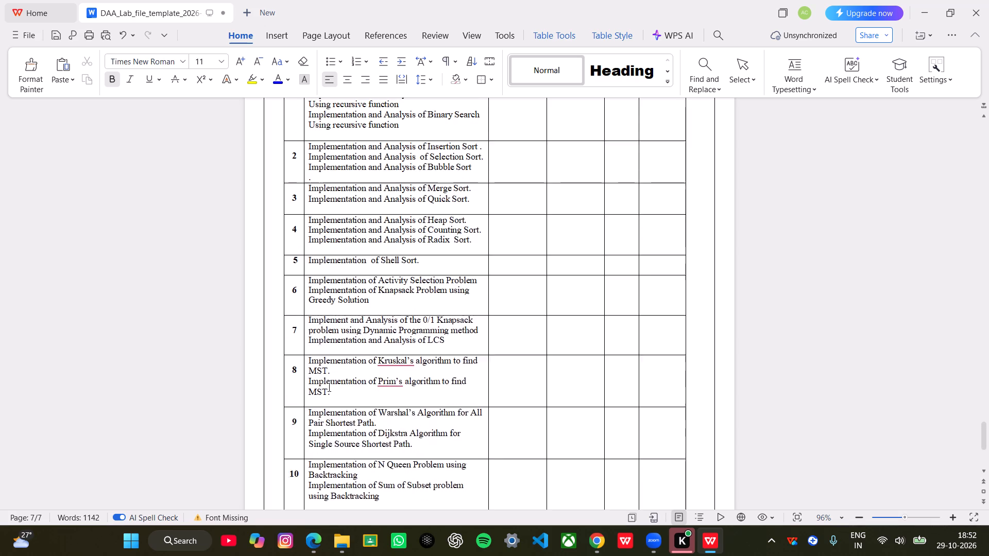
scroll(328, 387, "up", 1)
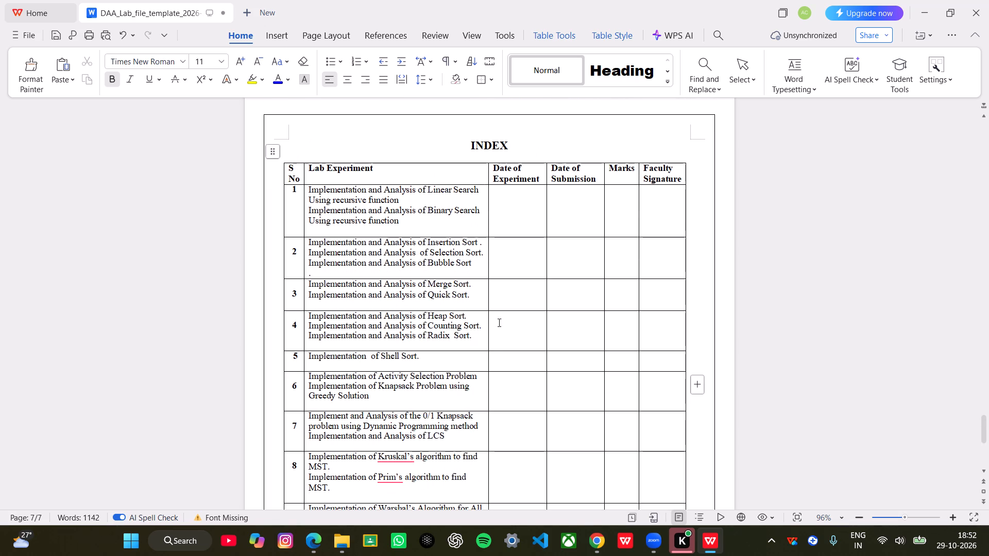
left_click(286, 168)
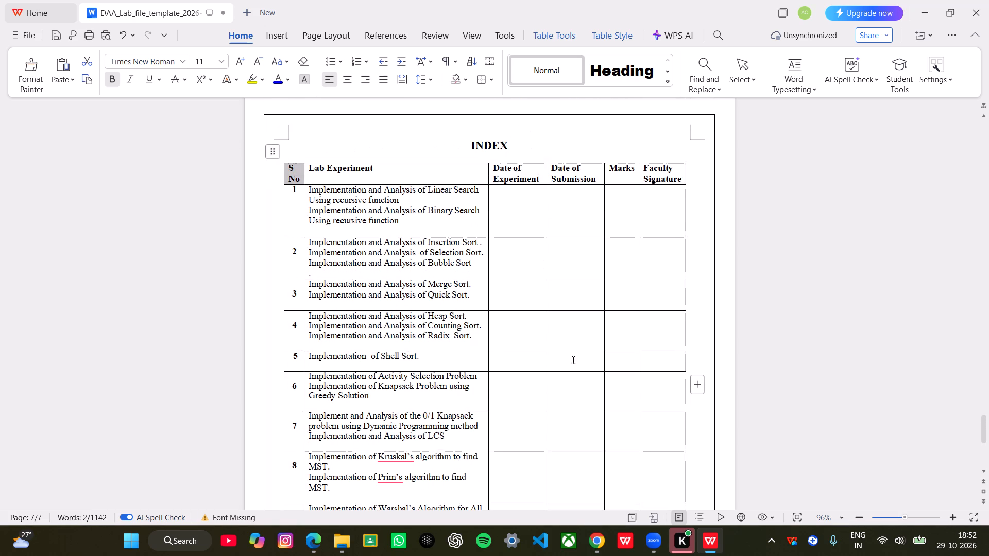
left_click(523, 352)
Add two blank lines between the INDEX heading and the experiment table.
scroll(523, 352, "up", 1)
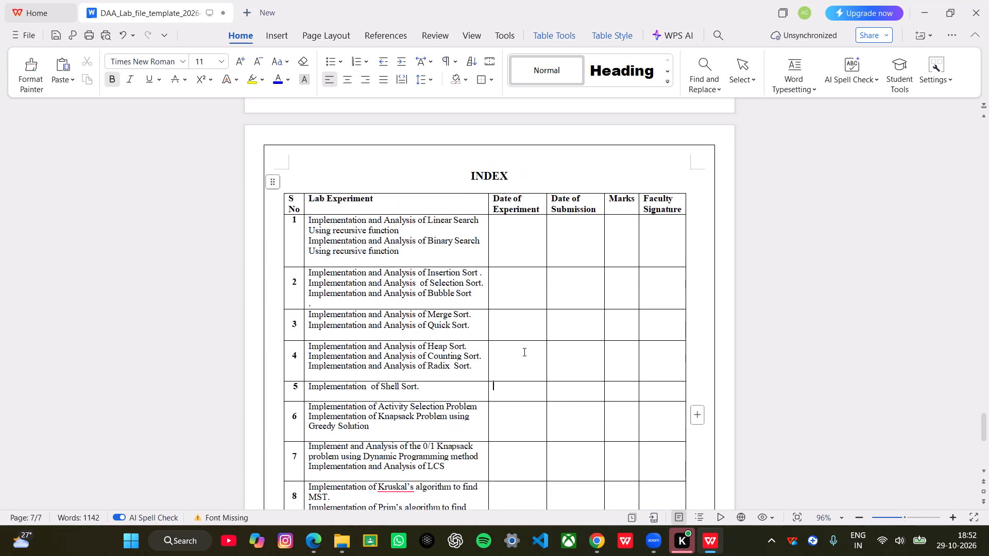
left_click(515, 194)
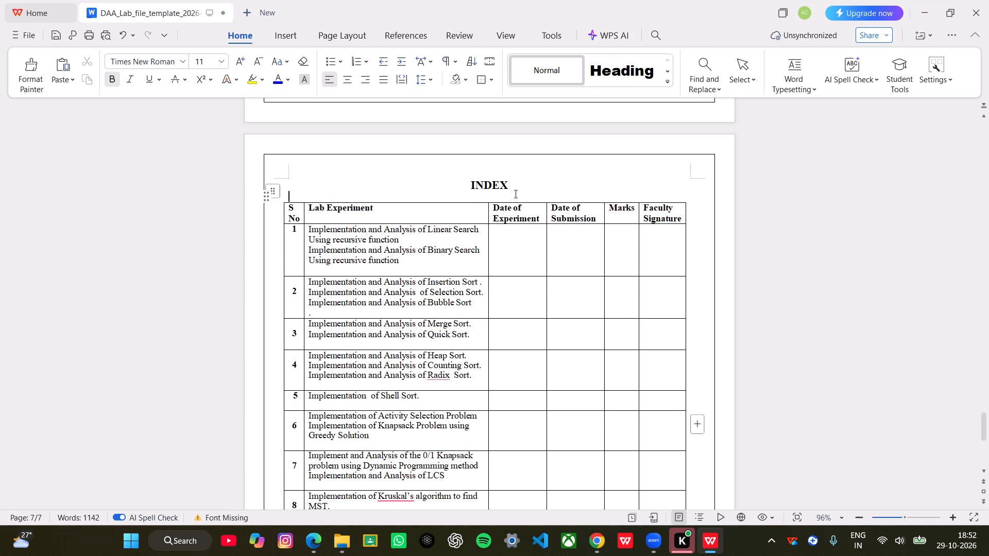
key("Return")
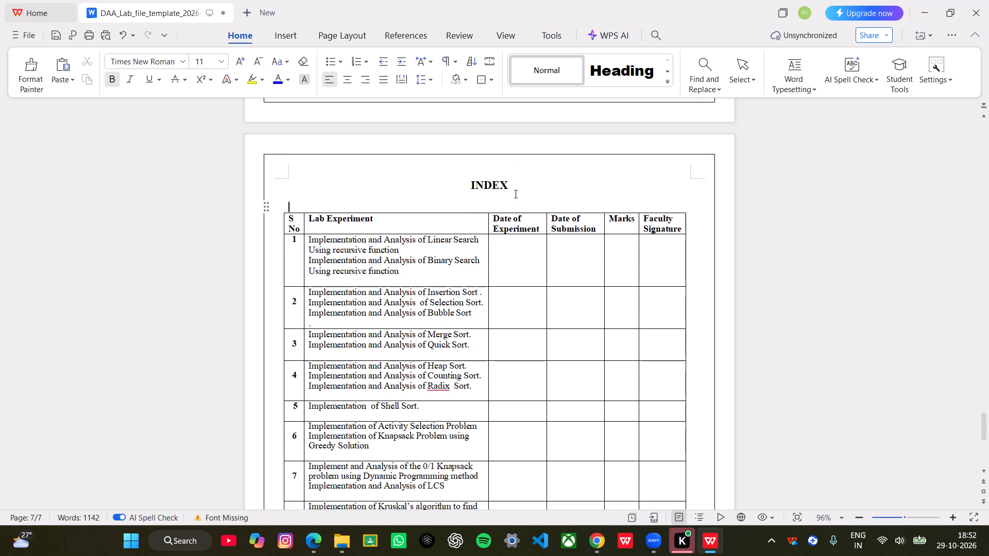
key("Return")
Insert three blank lines above the INDEX heading to move the heading and table down the page.
scroll(515, 194, "down", 1)
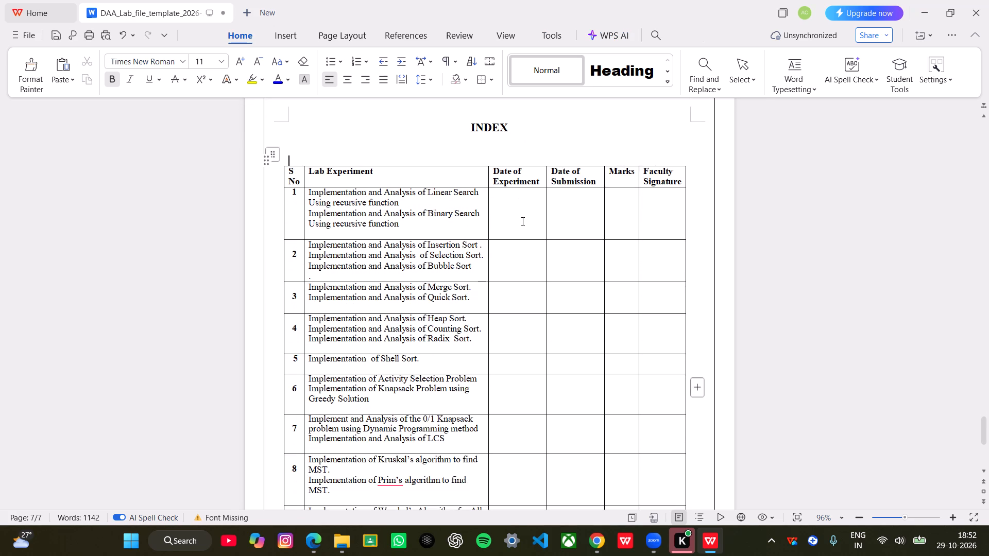
scroll(522, 221, "right", 1)
left_click(468, 118)
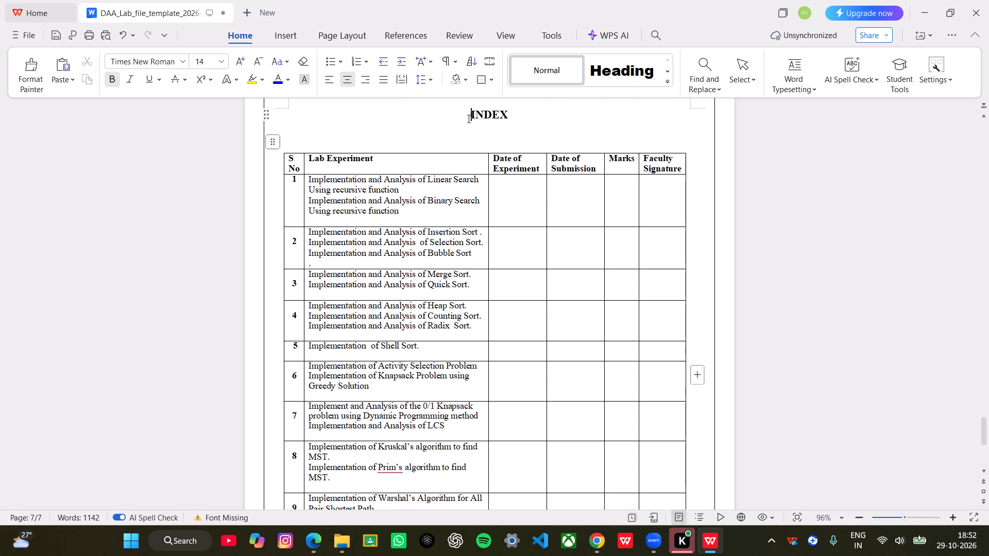
key("Return")
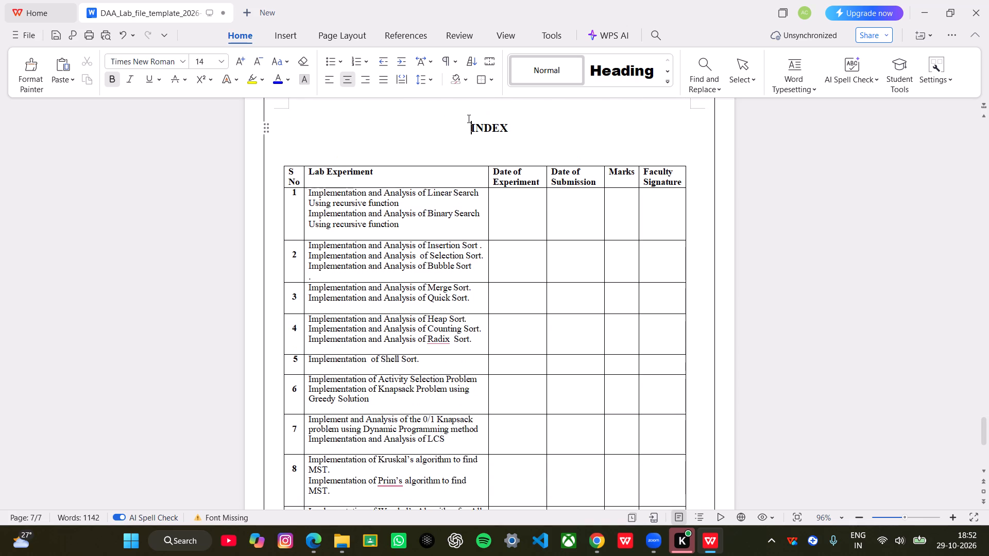
scroll(468, 118, "down", 4)
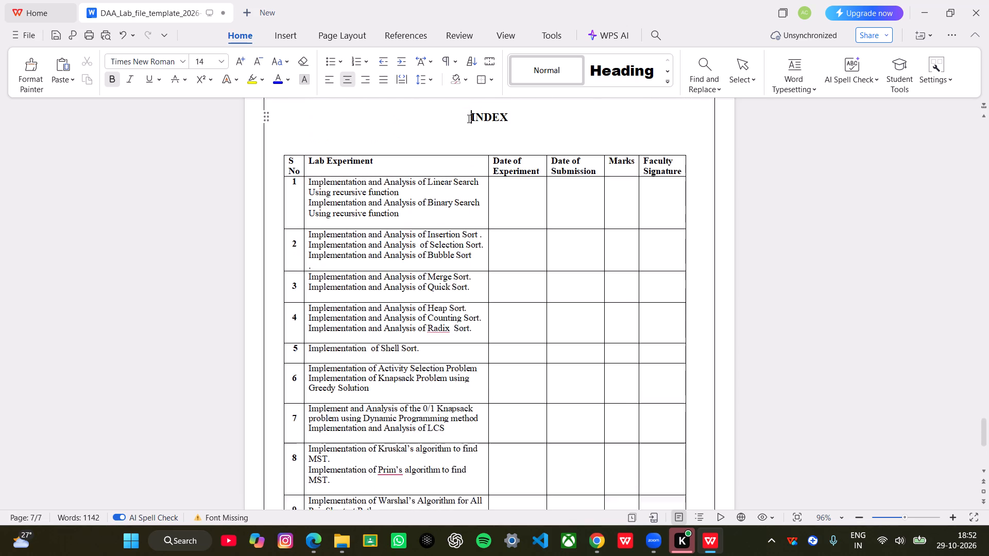
scroll(468, 118, "up", 1)
key("Return")
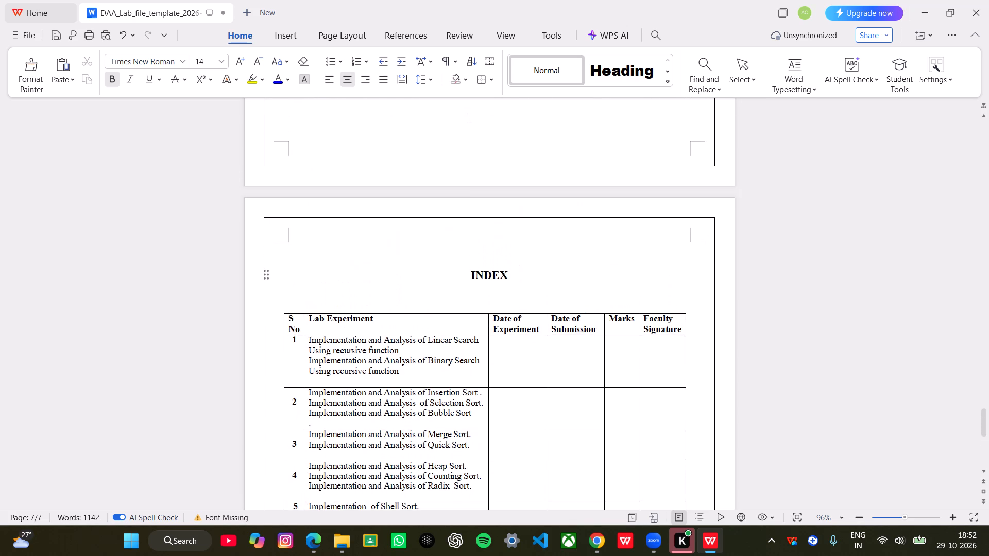
scroll(468, 118, "down", 6)
scroll(468, 118, "up", 1)
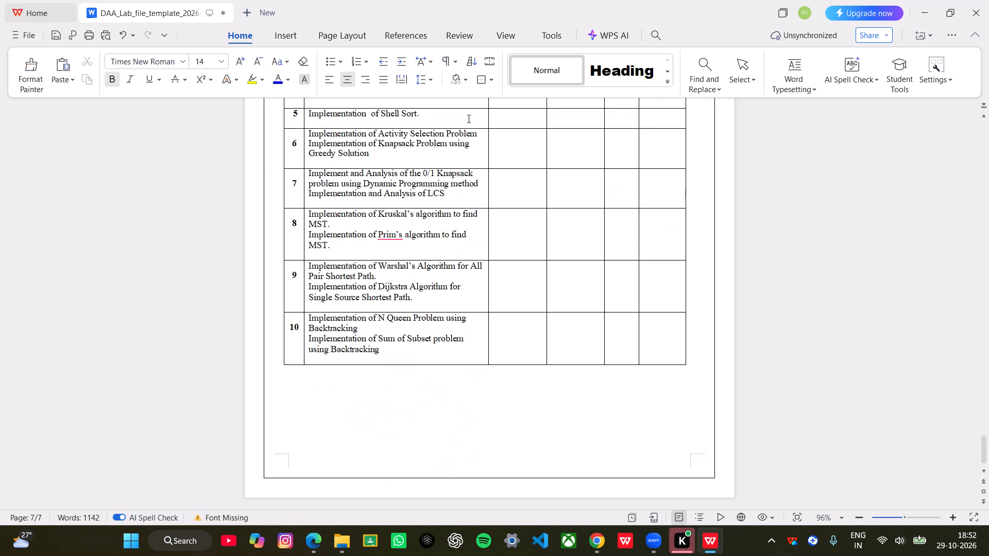
scroll(468, 118, "up", 2)
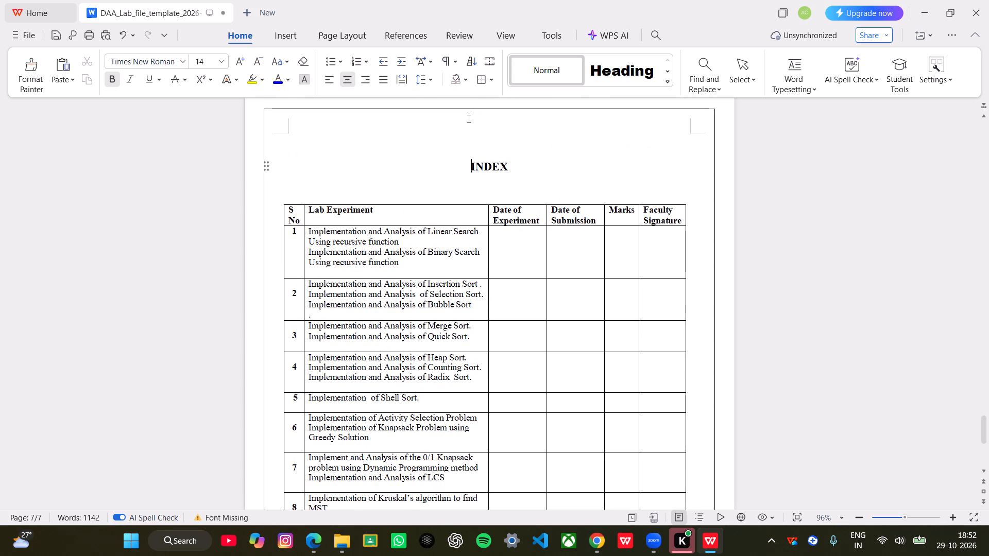
key("Return")
scroll(468, 118, "down", 2)
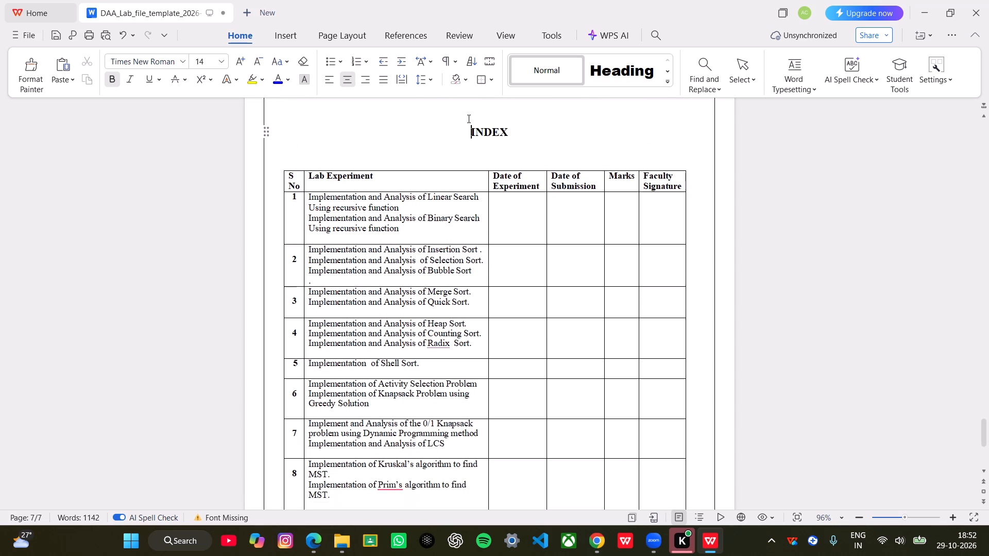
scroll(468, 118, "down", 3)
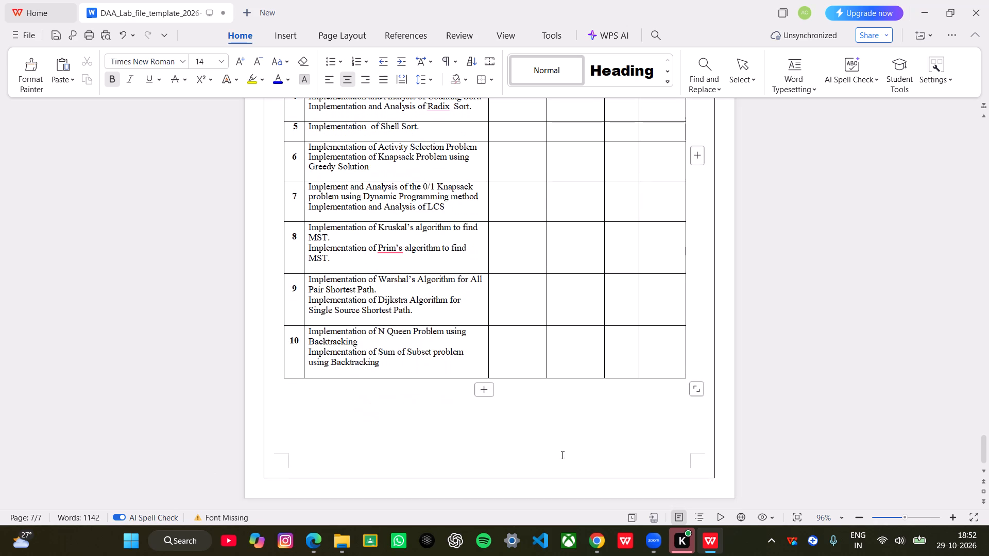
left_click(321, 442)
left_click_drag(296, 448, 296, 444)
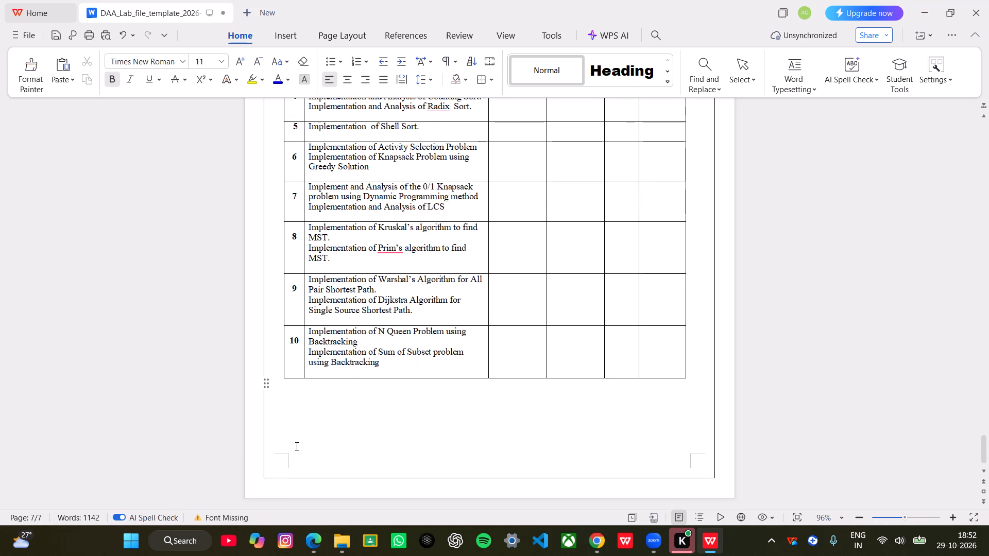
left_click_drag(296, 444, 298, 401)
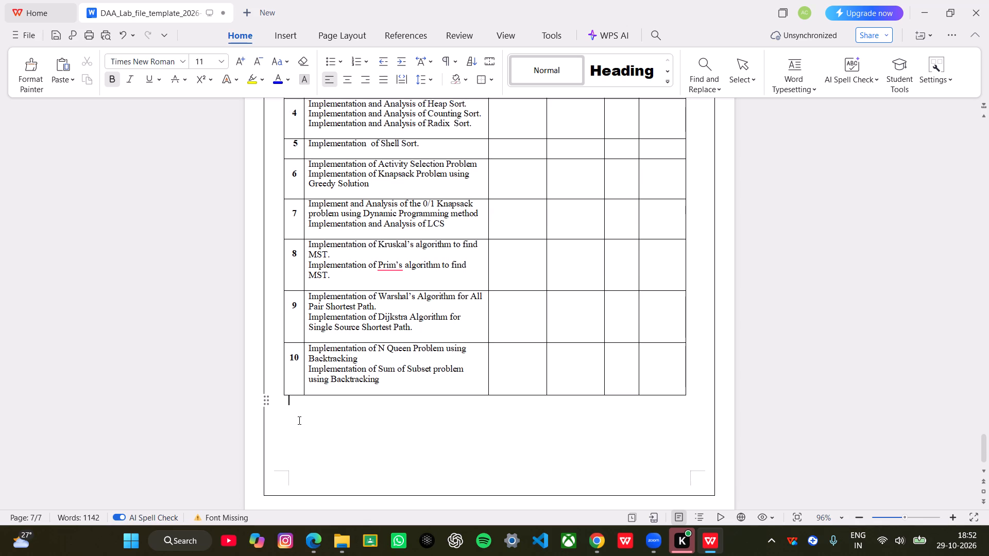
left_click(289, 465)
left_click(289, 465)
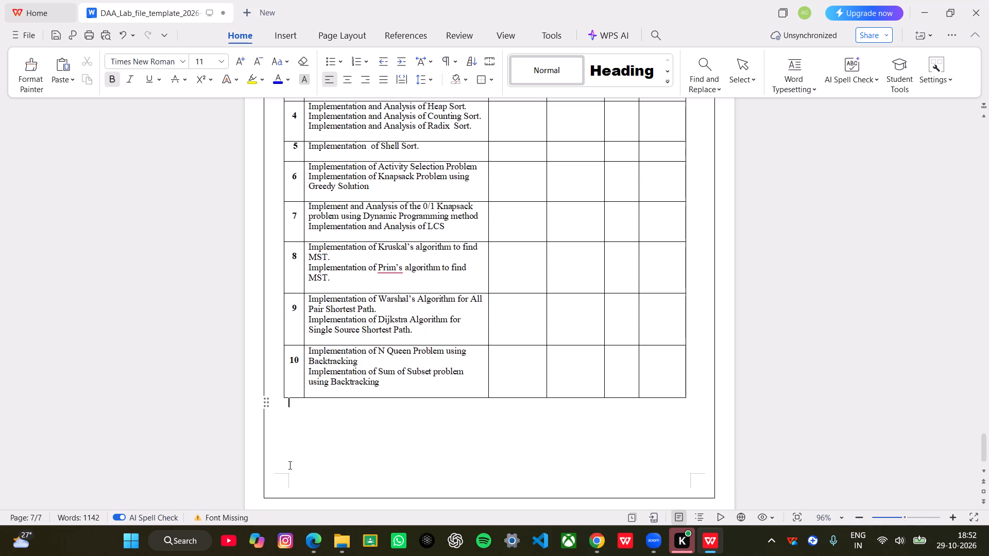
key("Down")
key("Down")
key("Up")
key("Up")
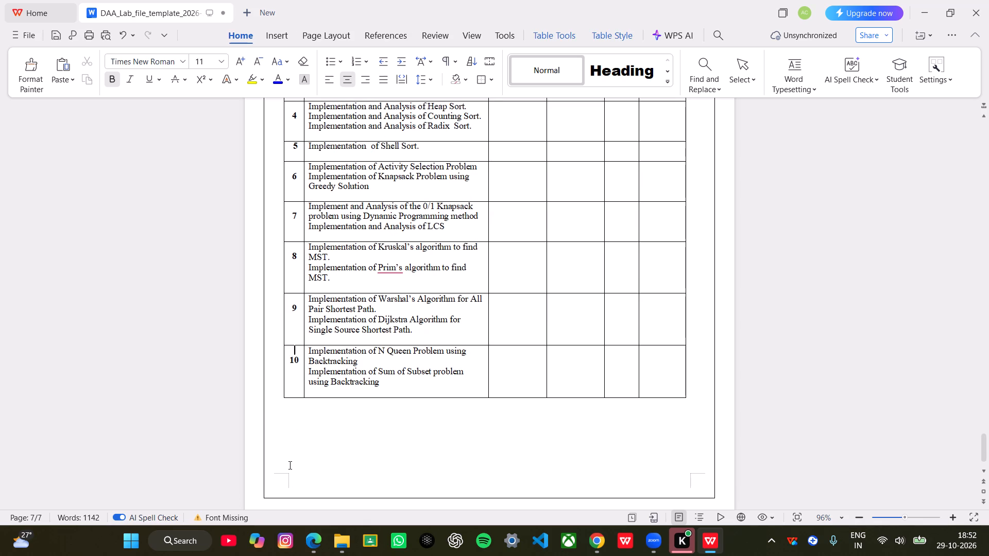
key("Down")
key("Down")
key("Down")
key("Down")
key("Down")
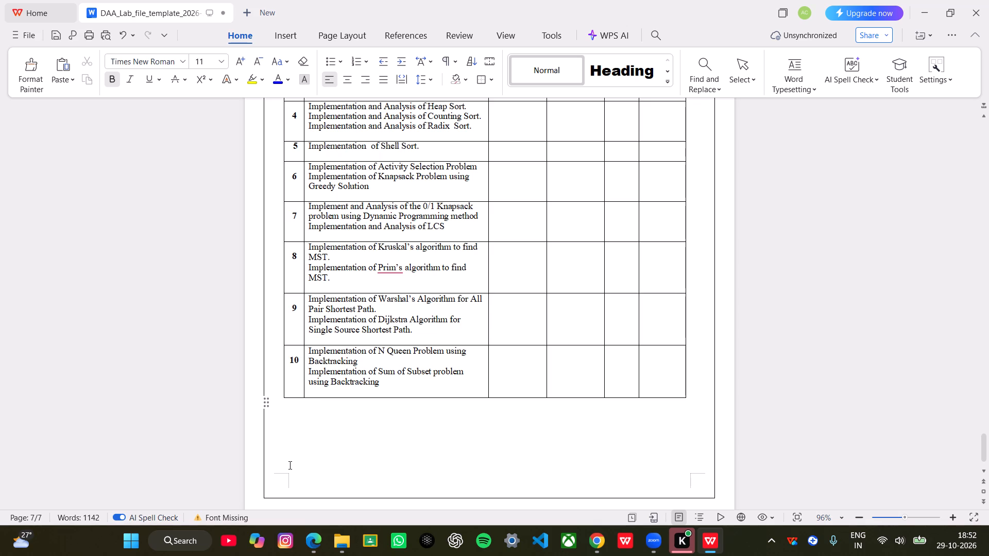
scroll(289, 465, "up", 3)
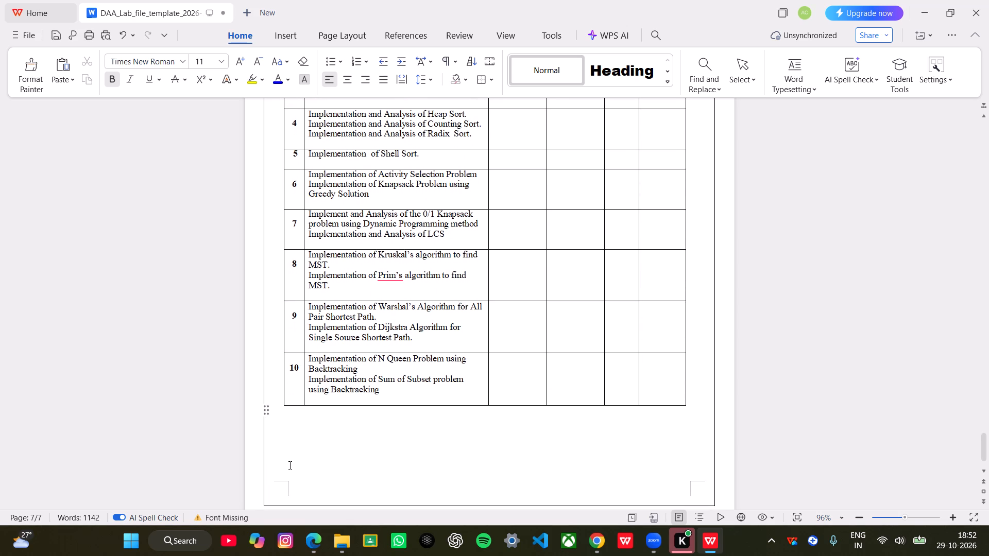
Delete one blank line between the INDEX heading and the experiment table.
scroll(289, 465, "up", 3)
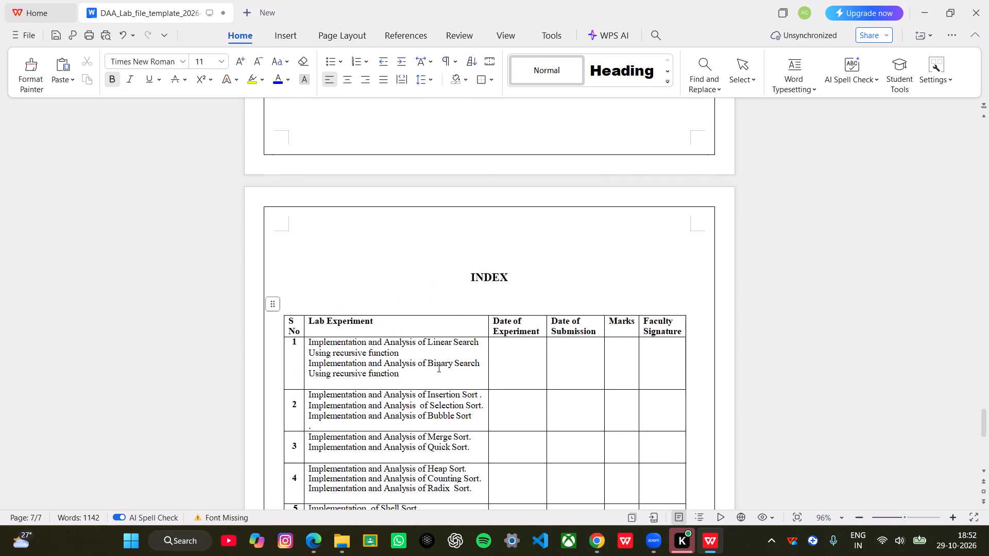
scroll(501, 366, "down", 2)
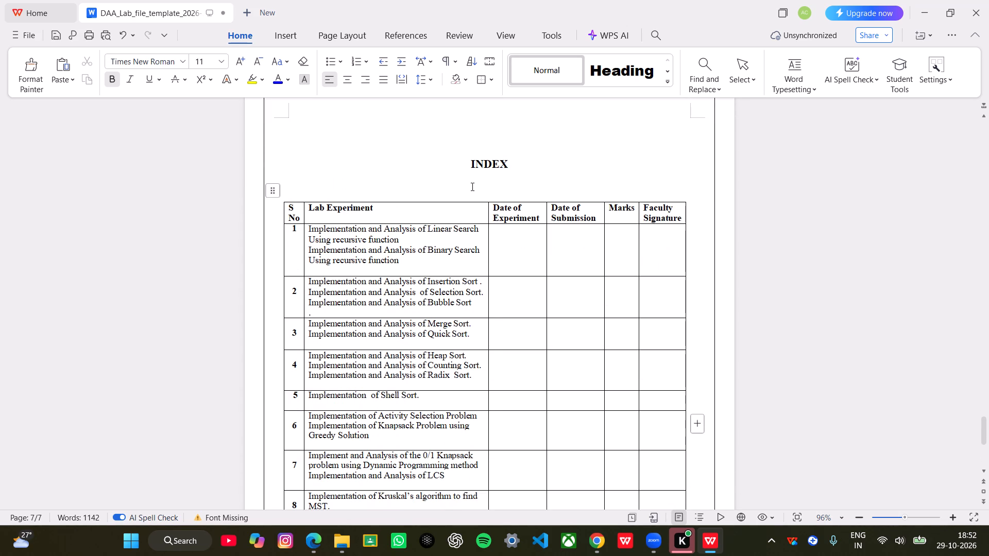
left_click(471, 187)
key("BackSpace")
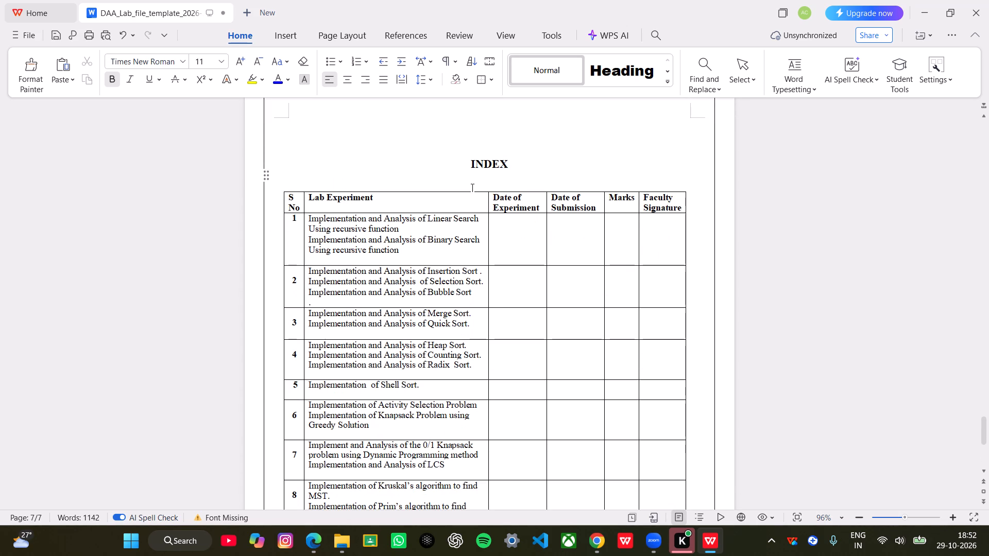
Review the spacing of the INDEX page and look back through the preceding pages to the cover page.
scroll(471, 187, "down", 5)
scroll(471, 187, "up", 1)
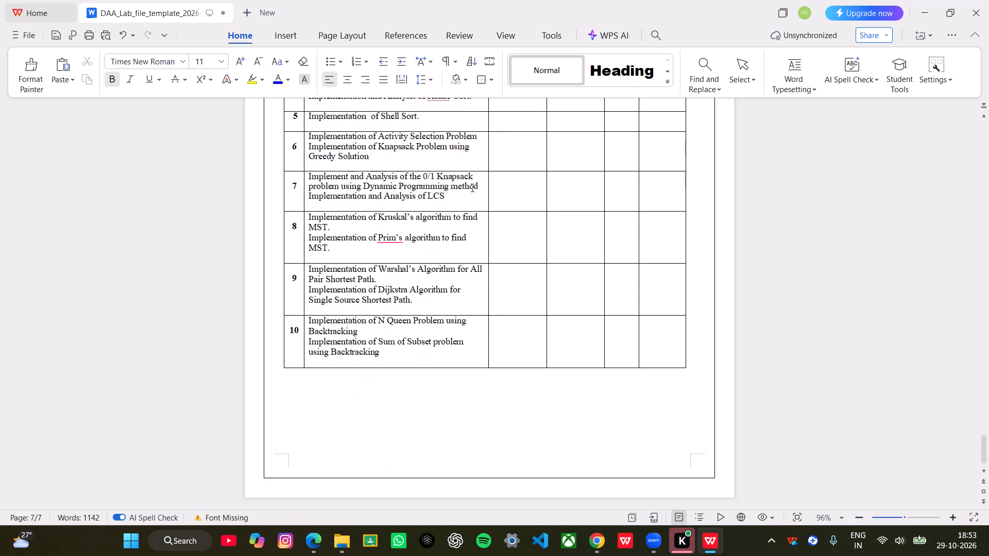
scroll(471, 187, "up", 8)
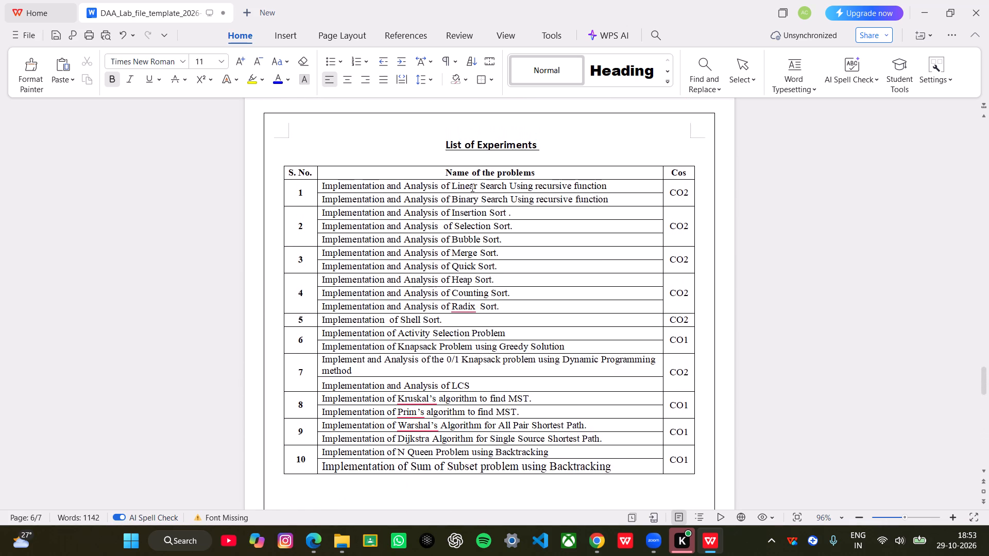
scroll(471, 187, "up", 8)
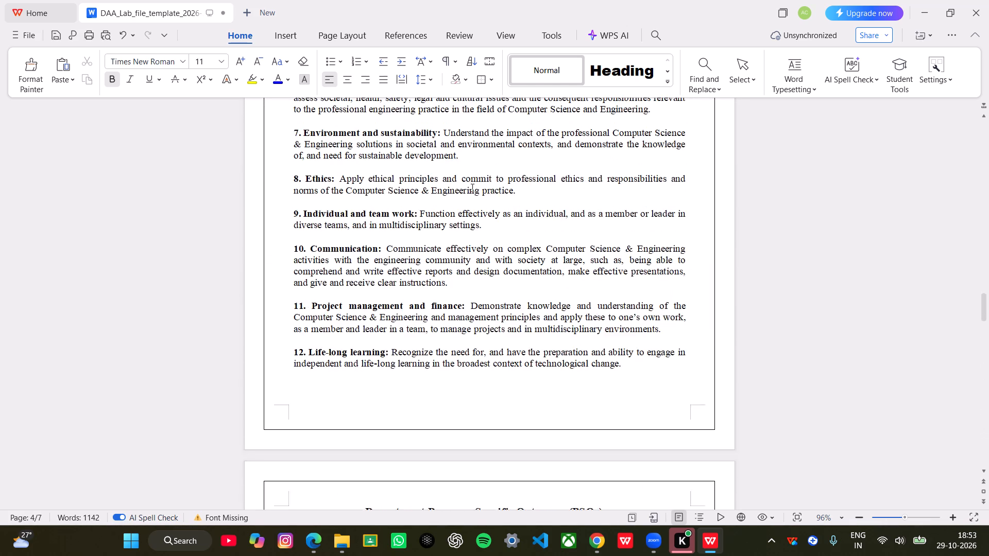
scroll(471, 187, "up", 9)
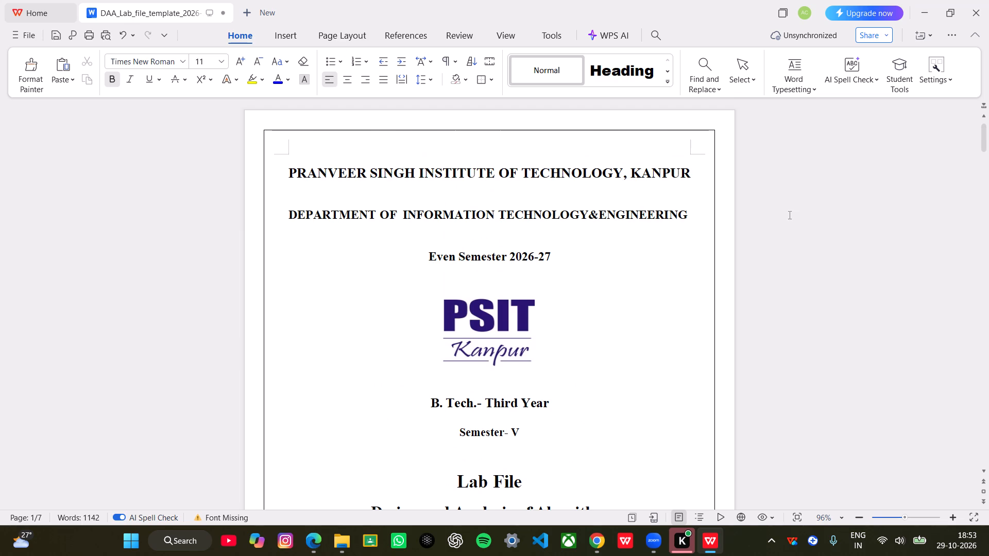
Print the lab file with Microsoft Print to PDF, saving the output on the Desktop as a PDF named first.
left_click(91, 34)
left_click(575, 435)
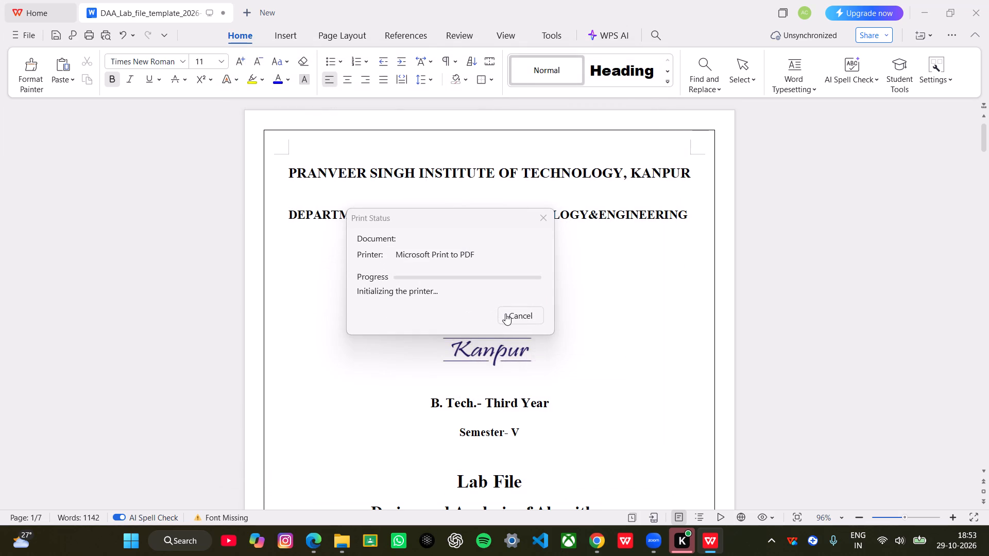
left_click(160, 214)
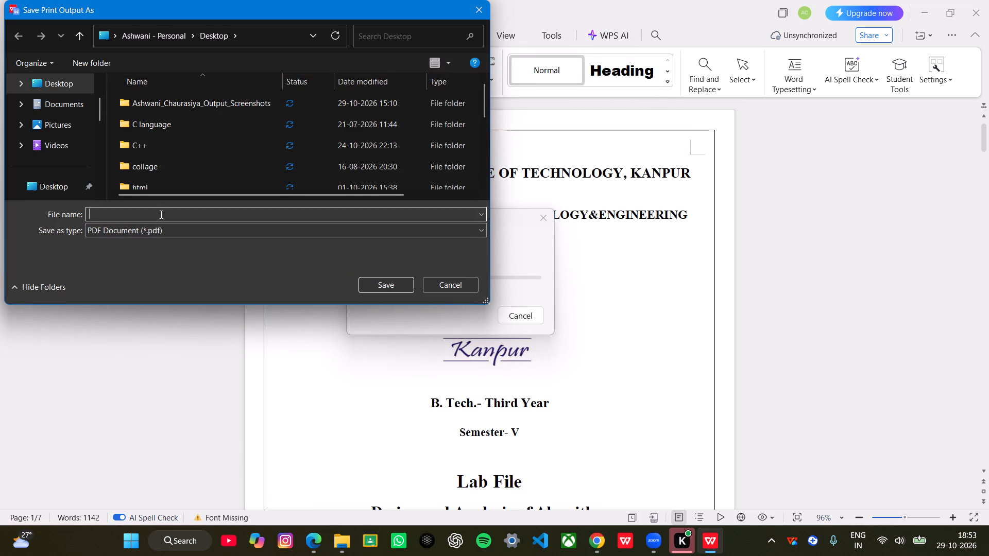
key("f")
key("i")
type("rst")
left_click(376, 289)
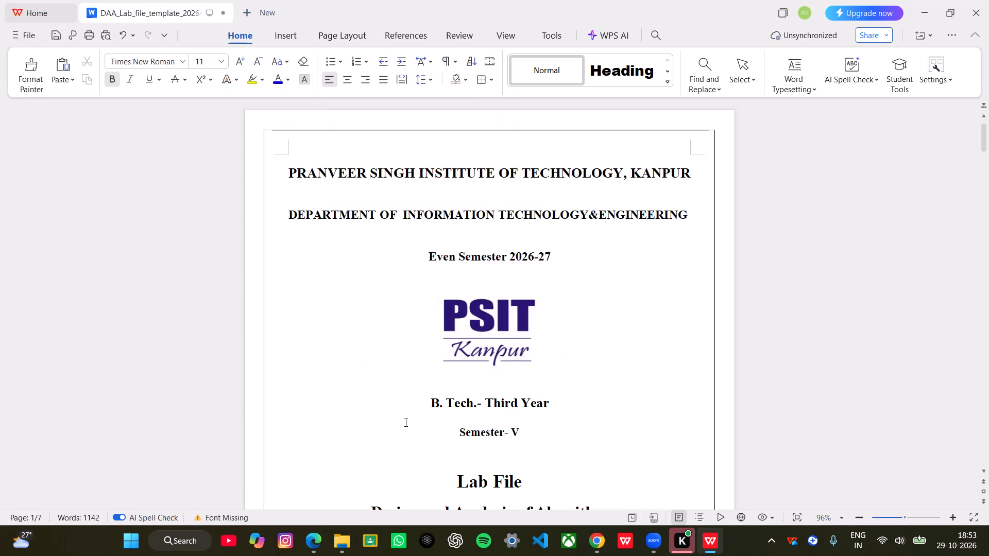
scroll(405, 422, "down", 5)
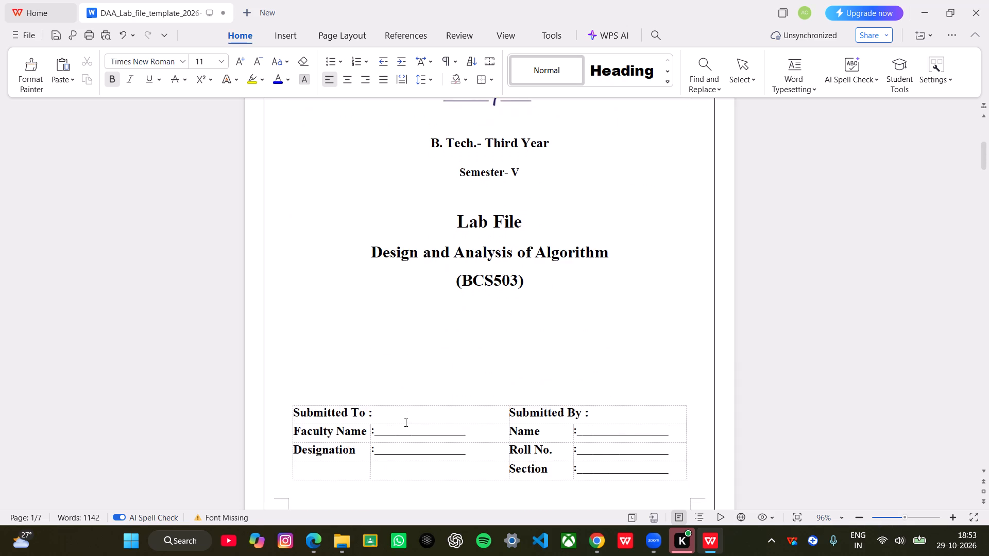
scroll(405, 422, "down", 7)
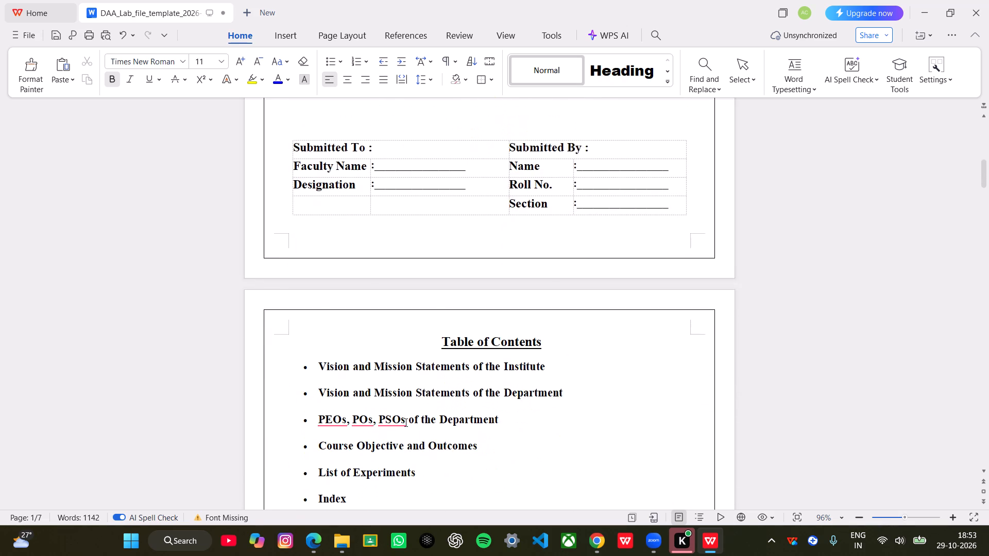
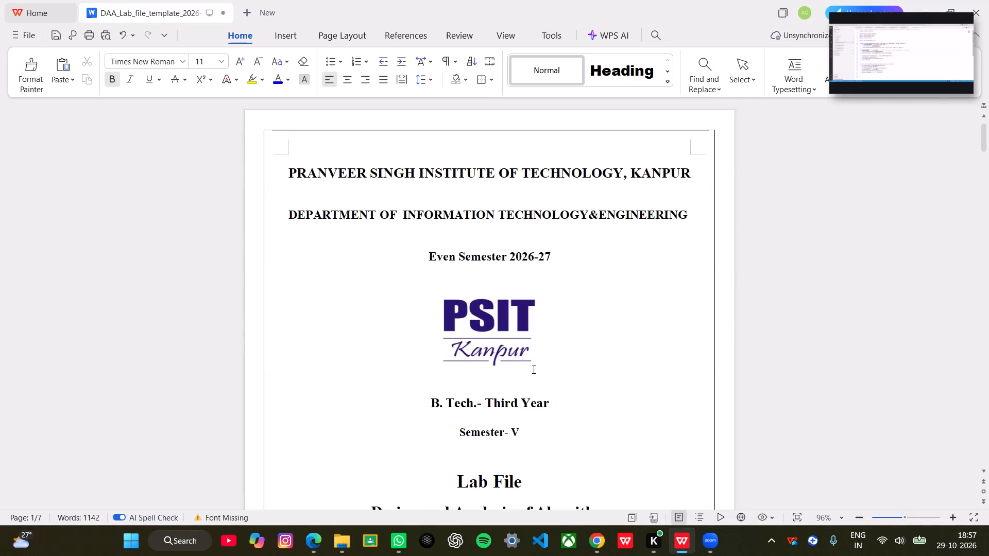
Review all pages of the lab file from the cover page to the INDEX table and back to the cover.
scroll(533, 369, "right", 1)
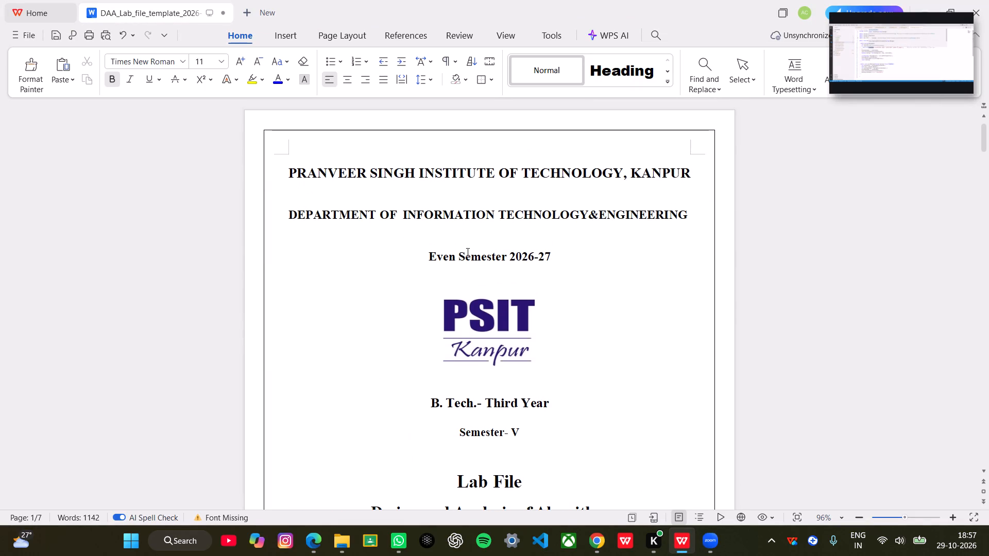
scroll(485, 256, "up", 1)
scroll(485, 256, "down", 1)
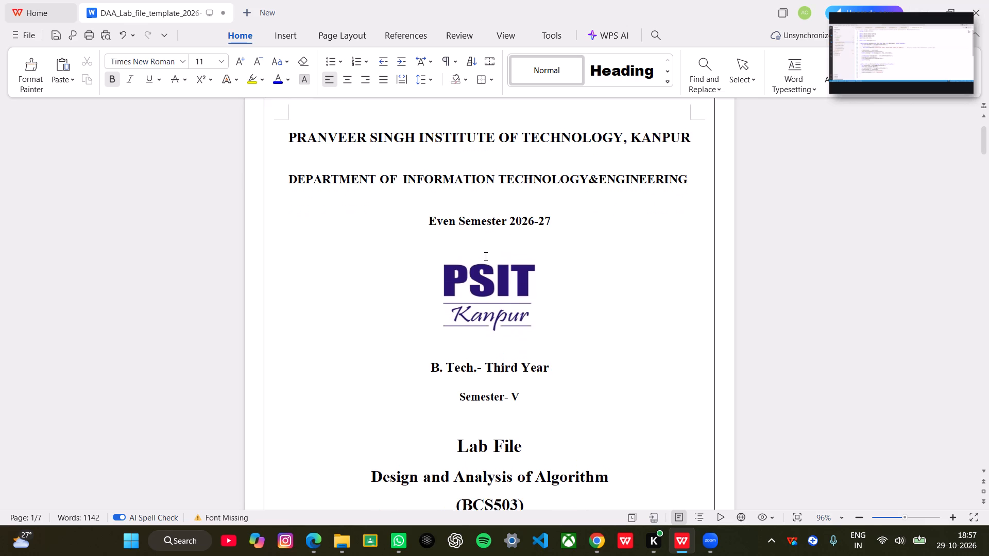
scroll(485, 256, "down", 3)
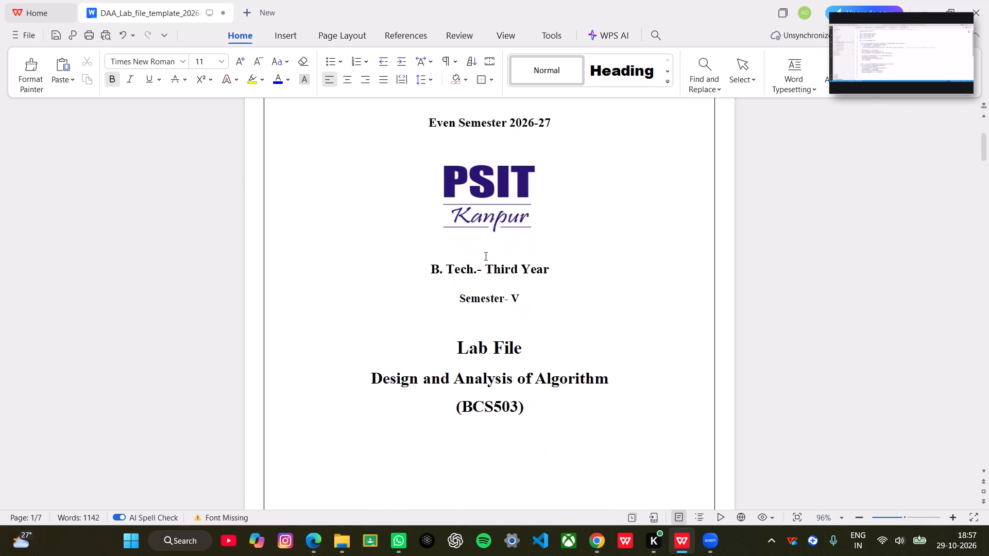
scroll(485, 256, "down", 5)
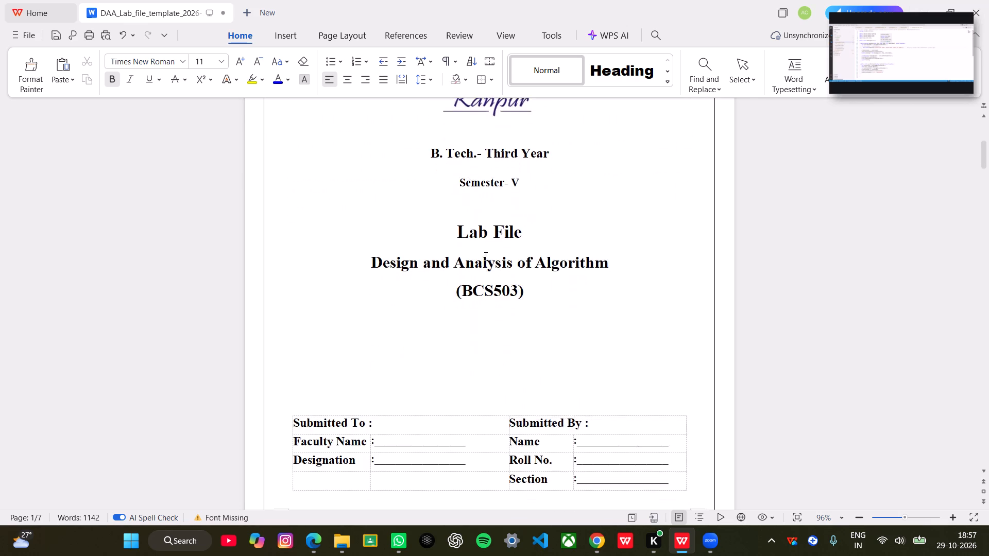
scroll(485, 256, "down", 11)
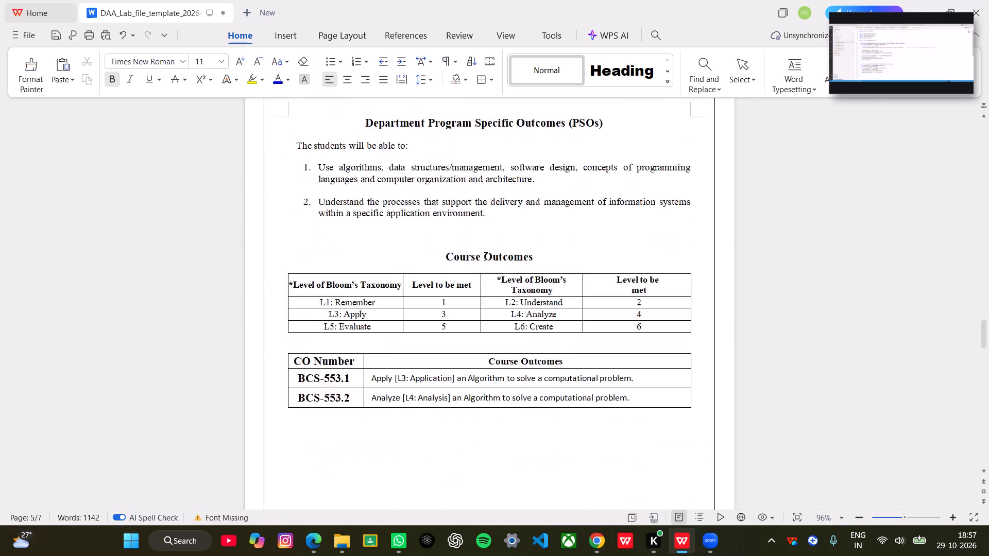
scroll(485, 256, "down", 5)
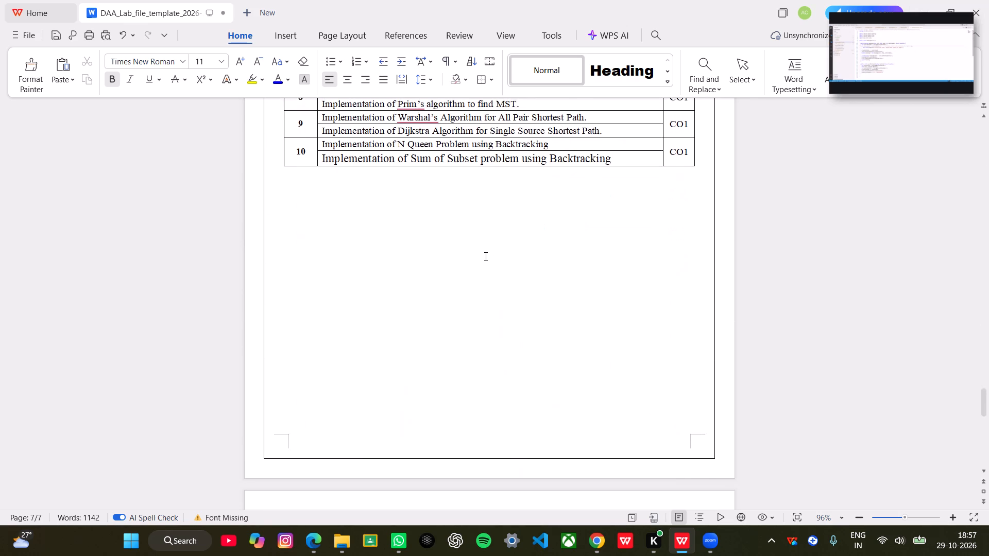
scroll(485, 256, "down", 1)
scroll(485, 256, "up", 1)
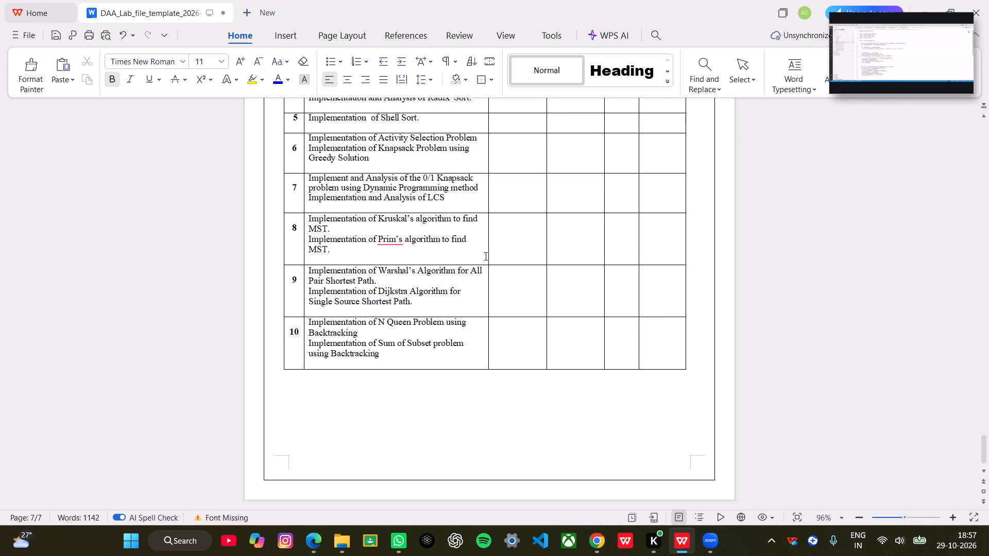
scroll(485, 256, "up", 14)
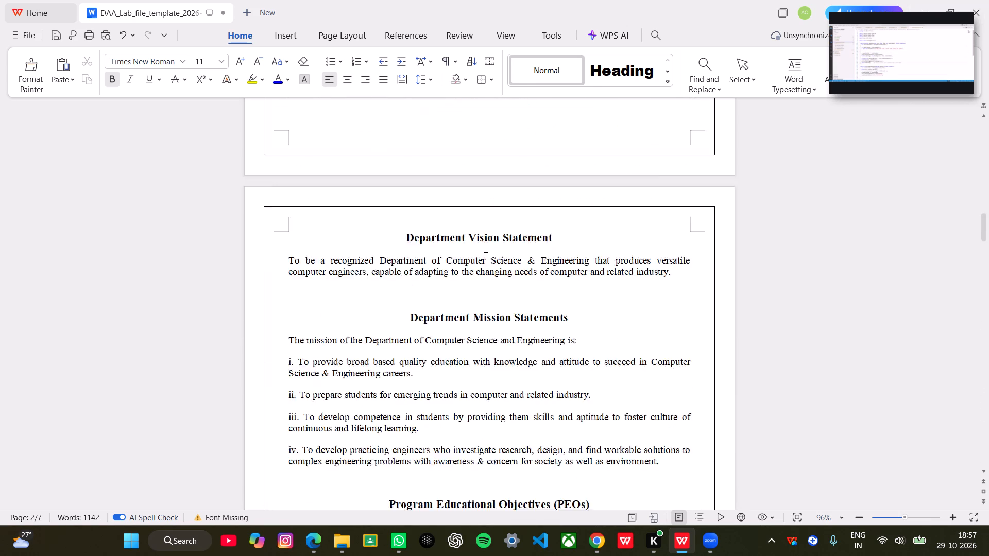
scroll(485, 256, "up", 4)
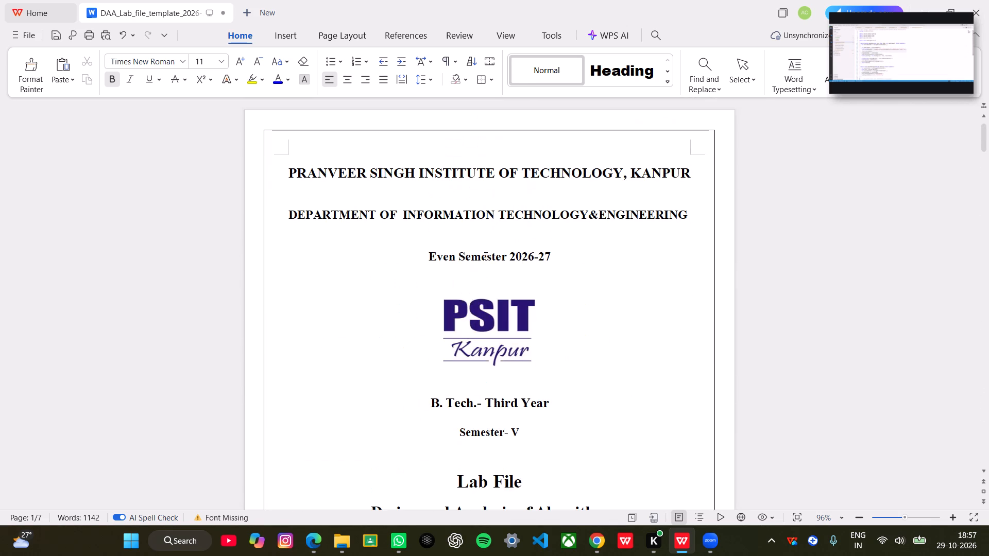
left_click(499, 217)
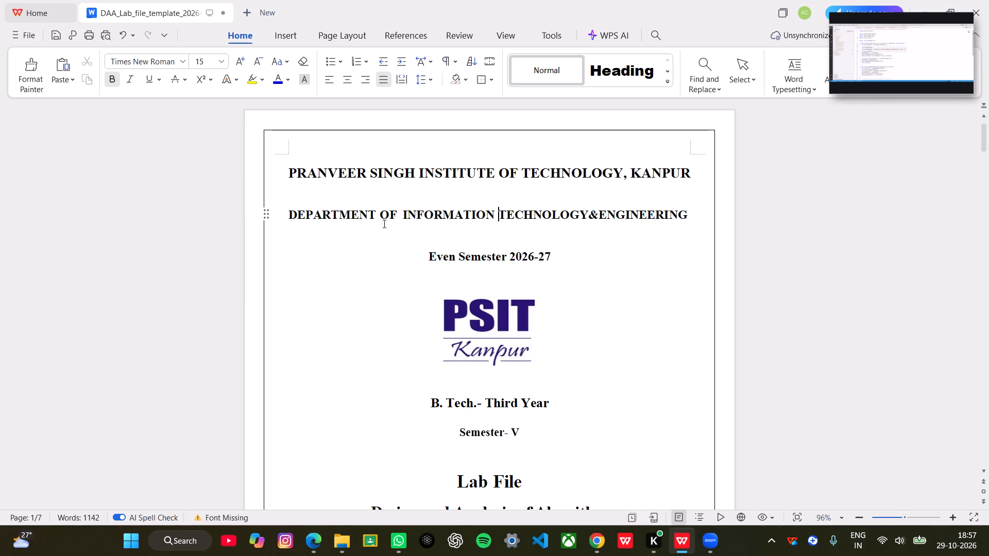
scroll(385, 228, "down", 1)
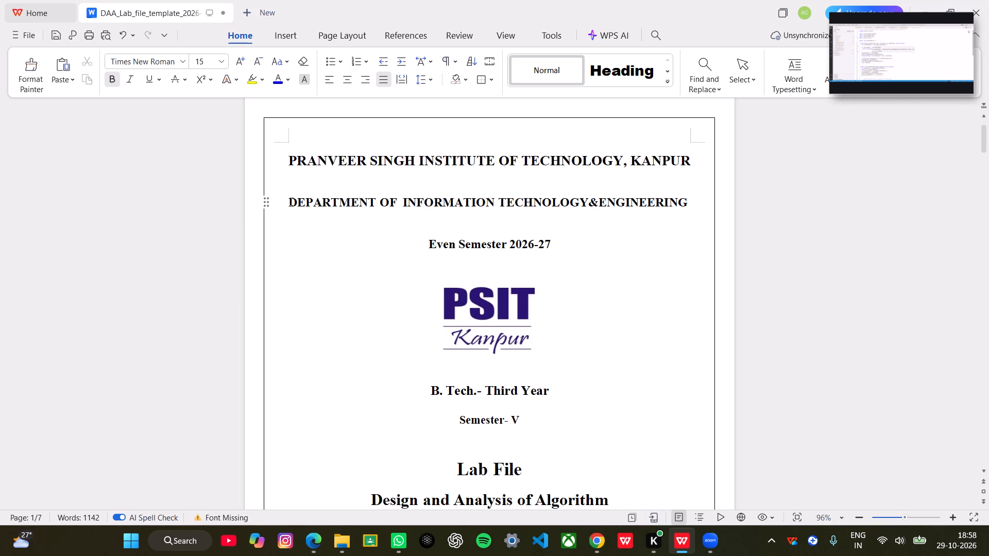
scroll(293, 202, "right", 1)
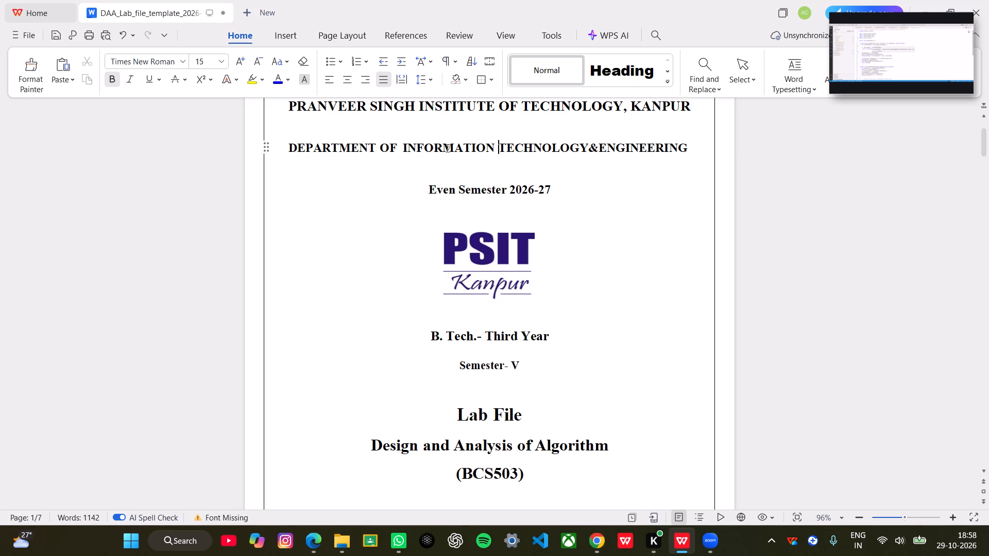
Print all pages of the lab file with Microsoft Print to PDF, replacing the Desktop PDF named first.
left_click(89, 41)
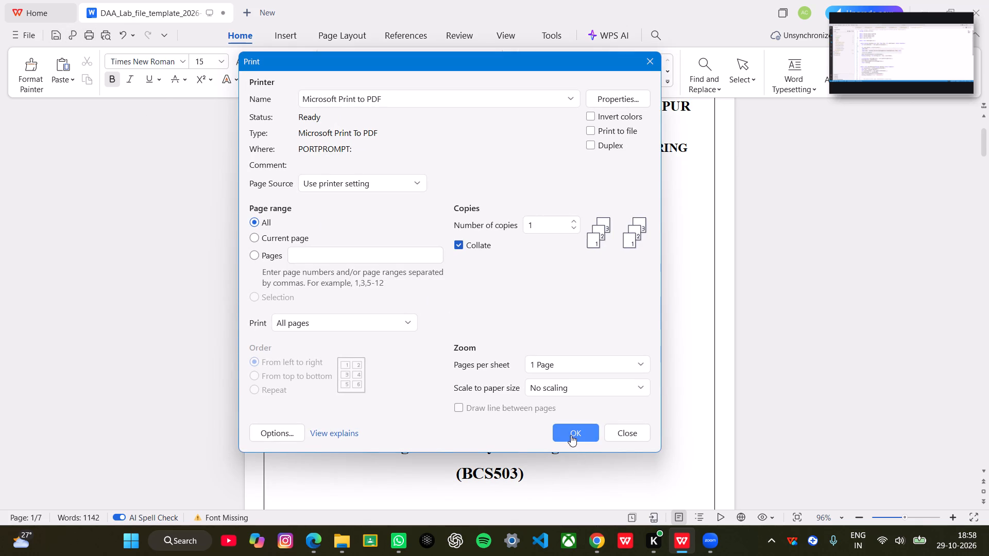
left_click(571, 435)
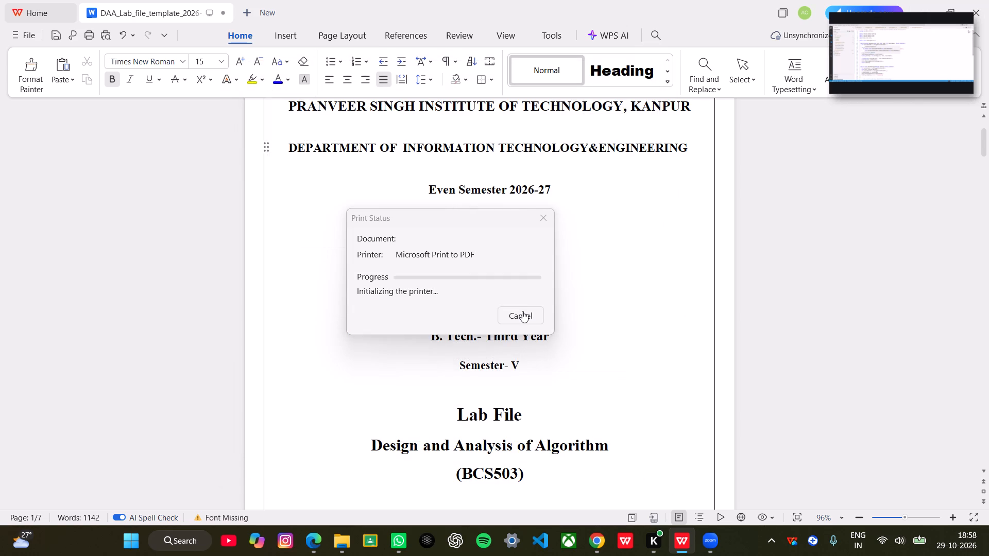
scroll(234, 149, "down", 1)
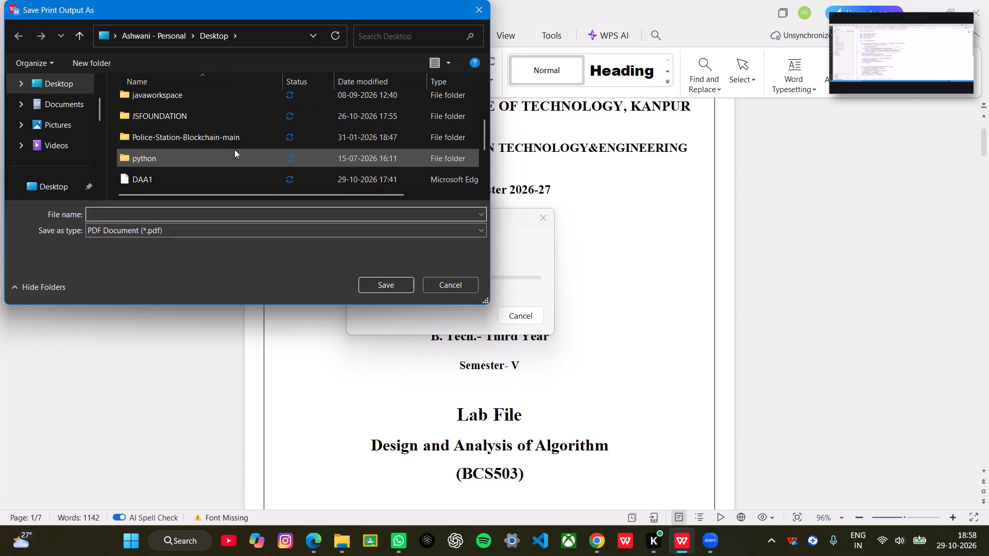
scroll(234, 149, "down", 2)
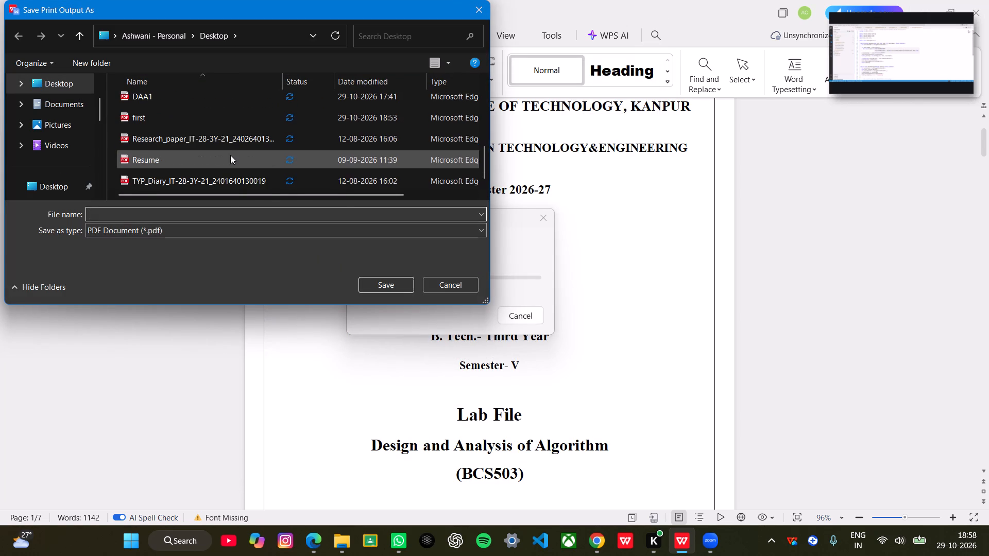
left_click(172, 119)
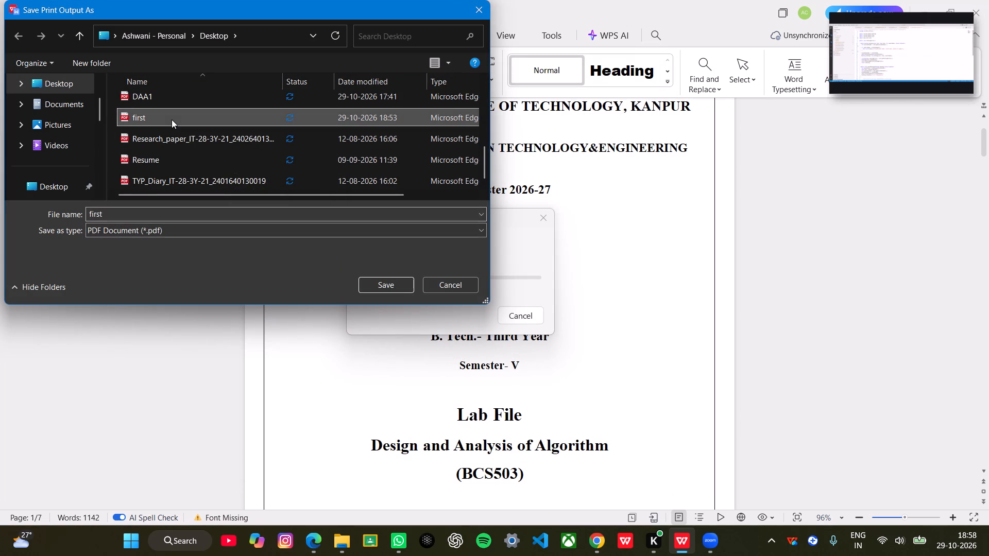
left_click(369, 289)
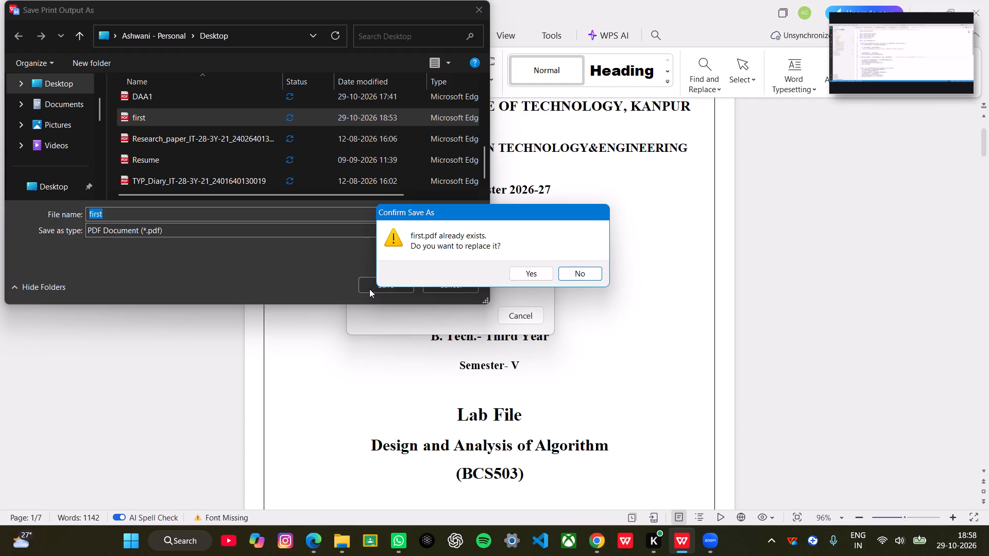
left_click(535, 276)
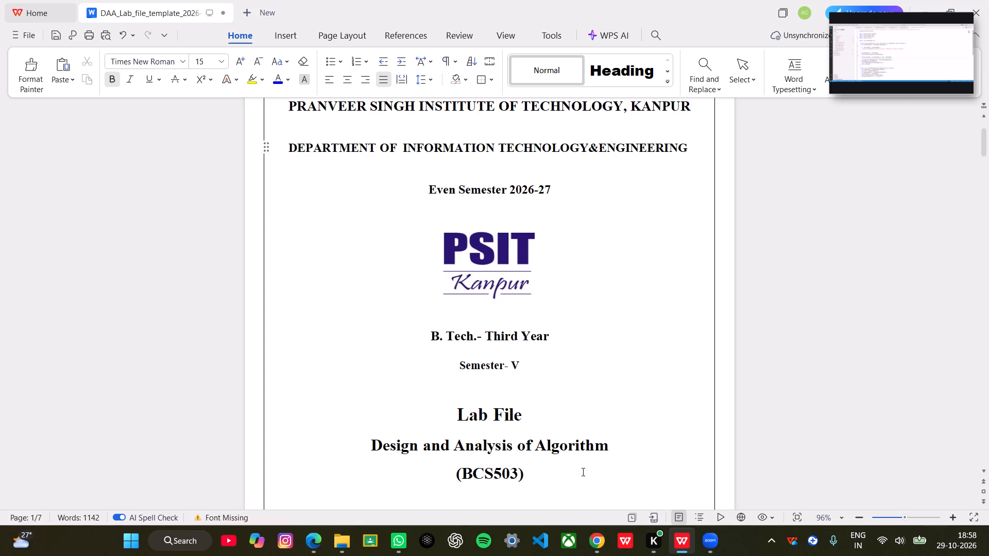
Examine the lab file again from the cover page and Table of Contents through to the INDEX table.
scroll(578, 468, "down", 6)
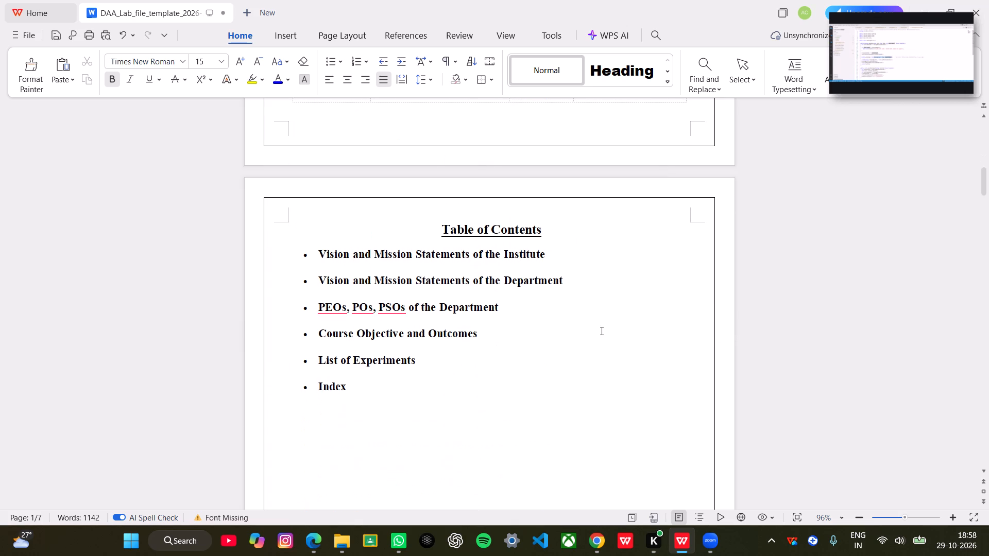
left_click(572, 335)
scroll(572, 335, "down", 1)
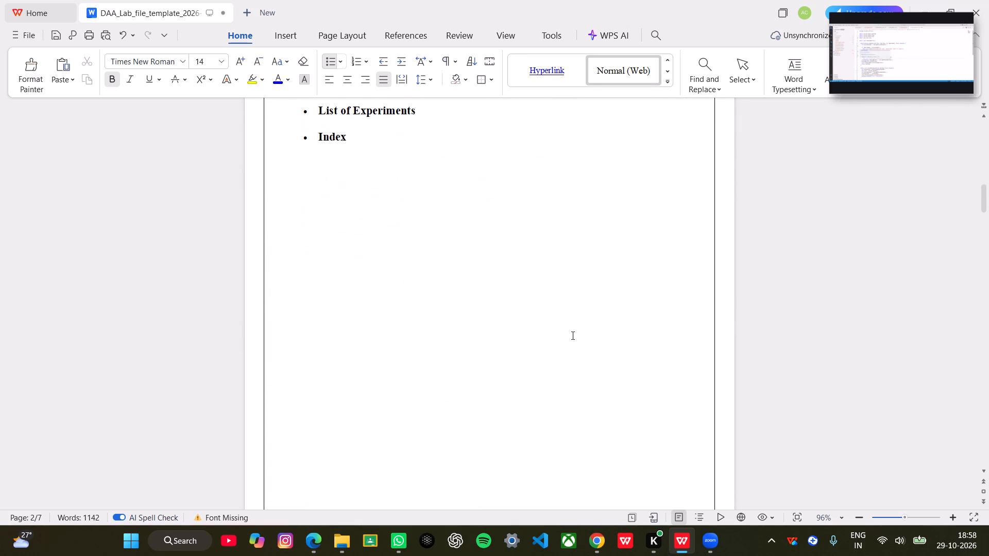
scroll(572, 335, "down", 1)
scroll(572, 335, "up", 4)
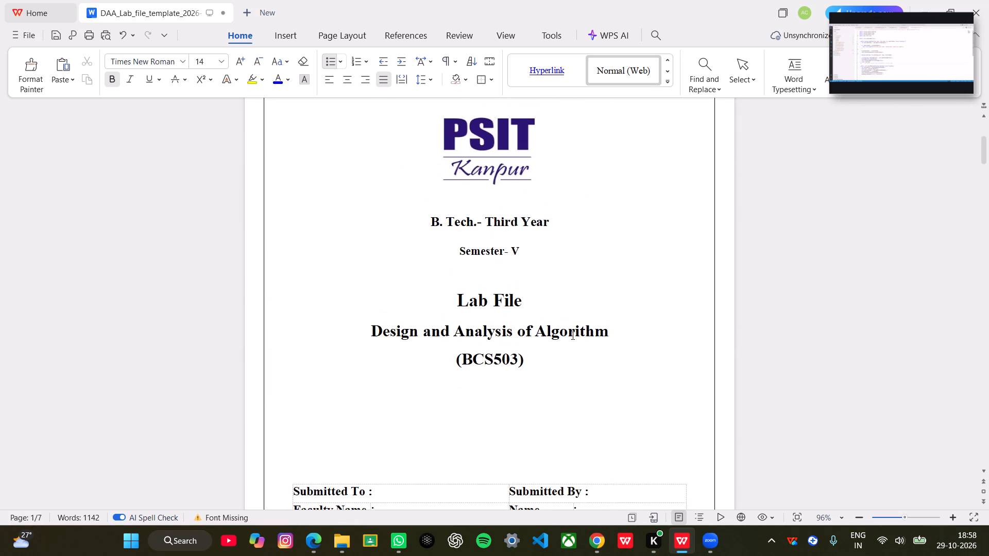
scroll(572, 335, "down", 5)
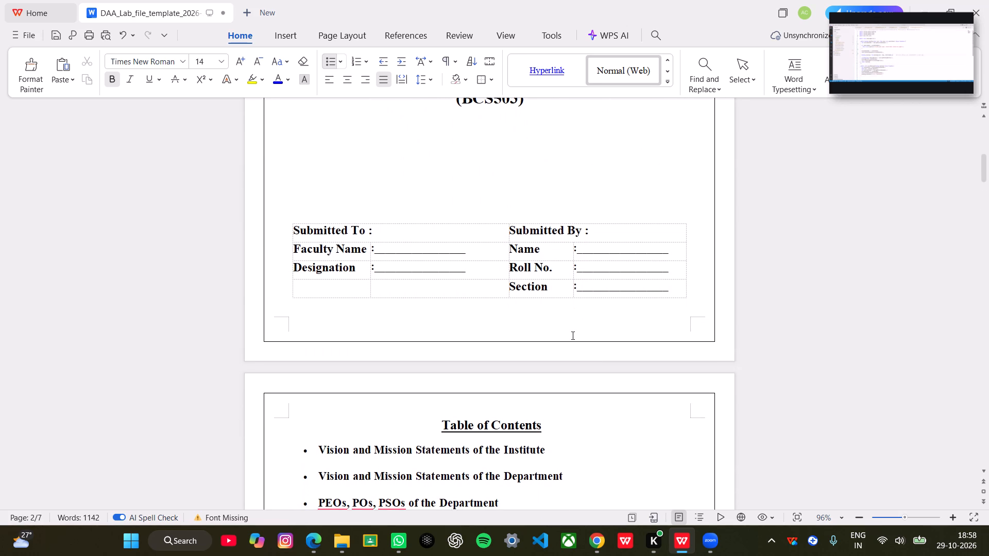
scroll(572, 335, "down", 8)
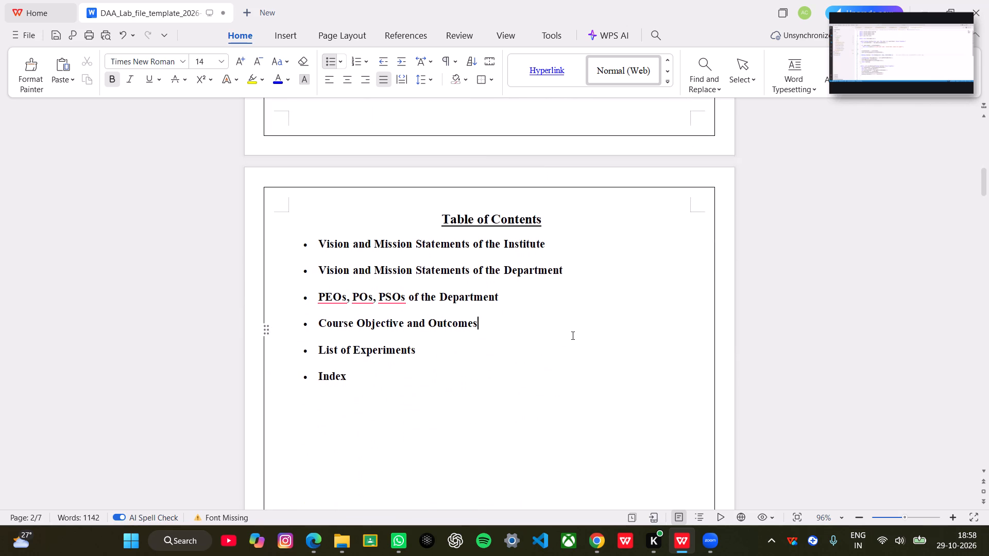
scroll(572, 335, "down", 8)
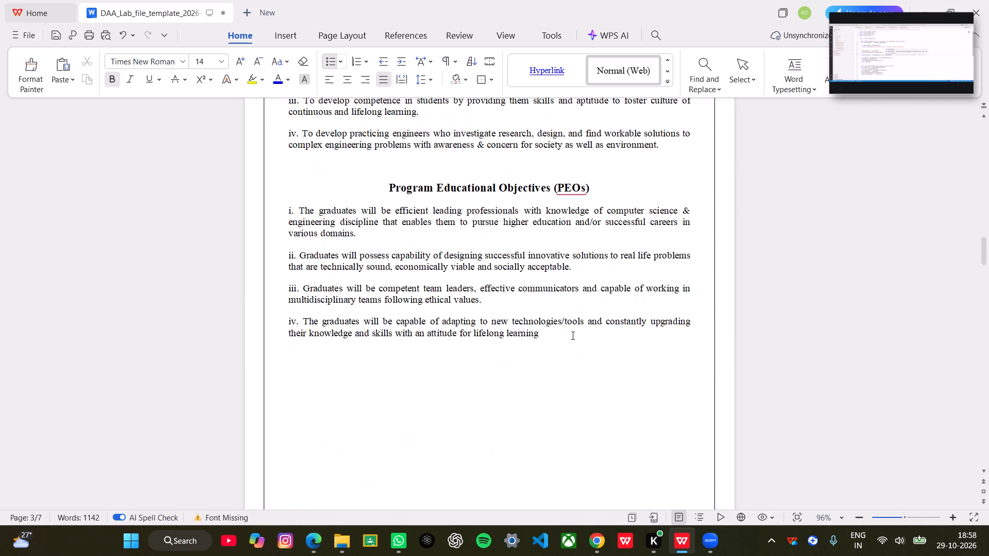
scroll(572, 335, "down", 8)
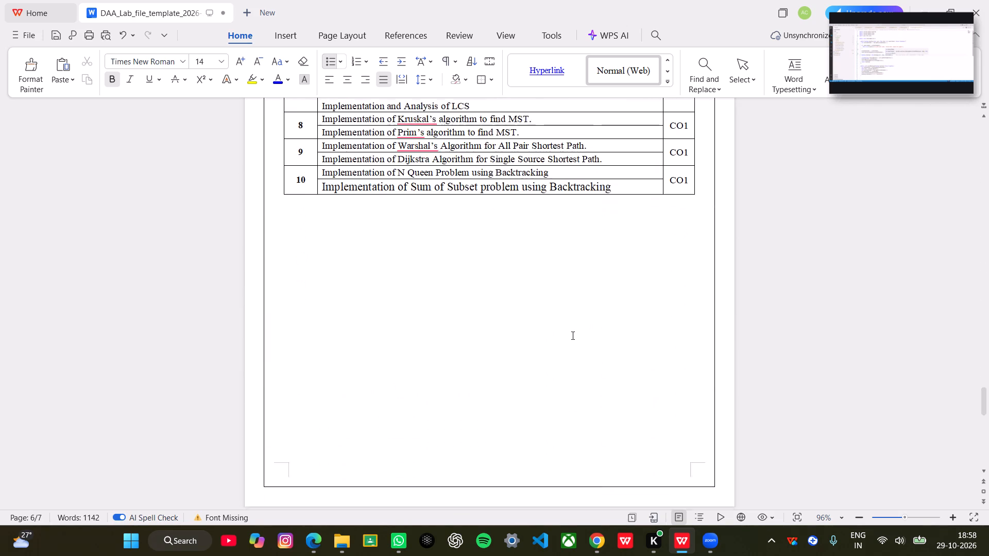
scroll(572, 335, "down", 7)
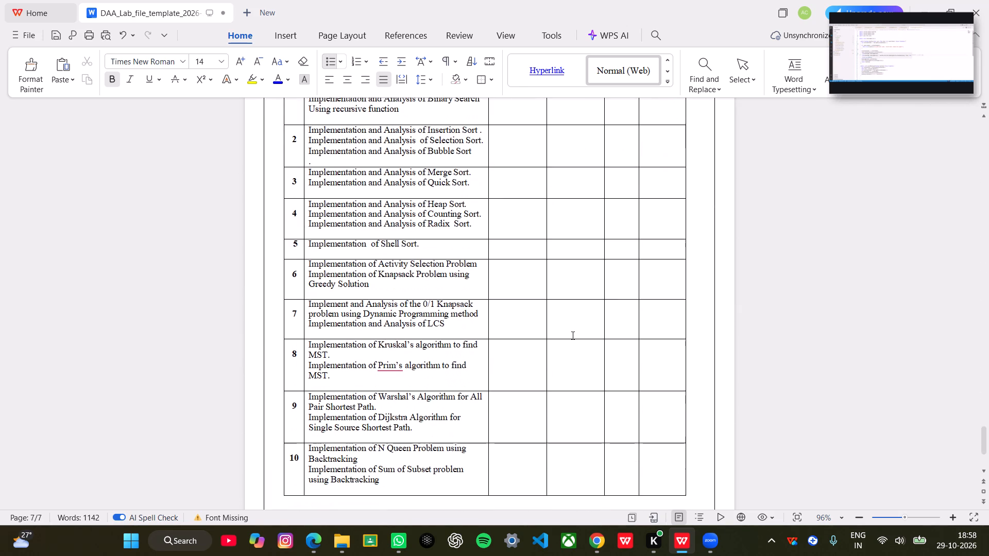
scroll(572, 335, "down", 3)
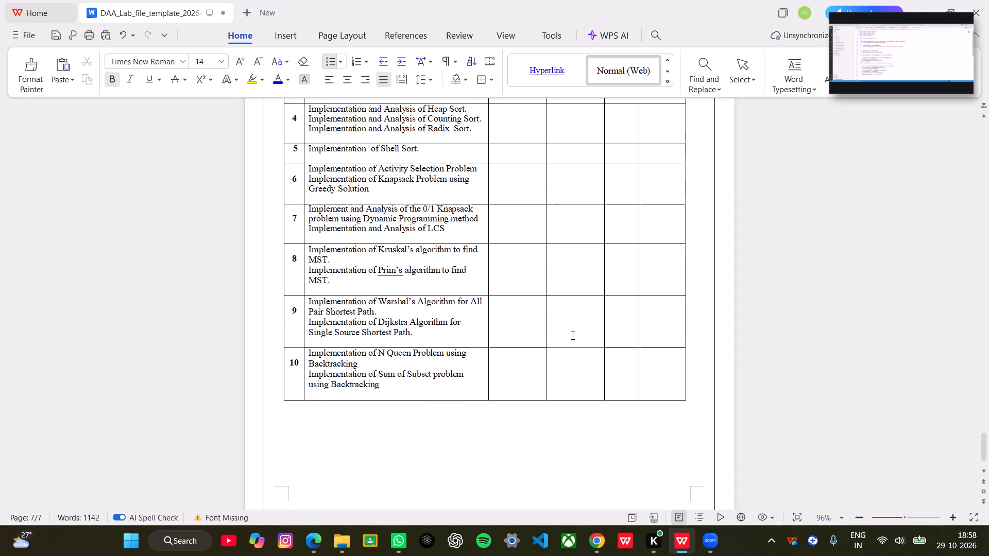
scroll(572, 335, "down", 2)
scroll(572, 335, "up", 3)
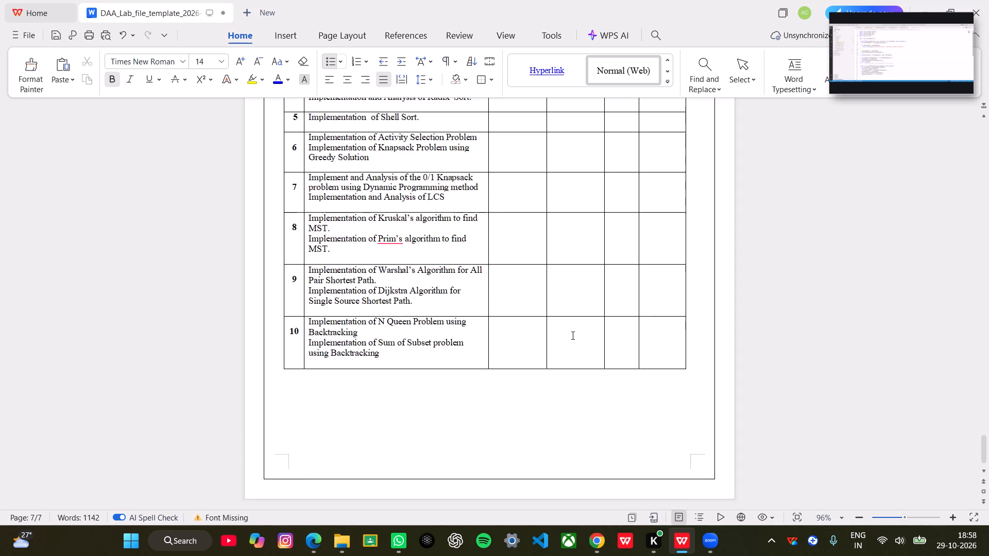
scroll(572, 335, "up", 1)
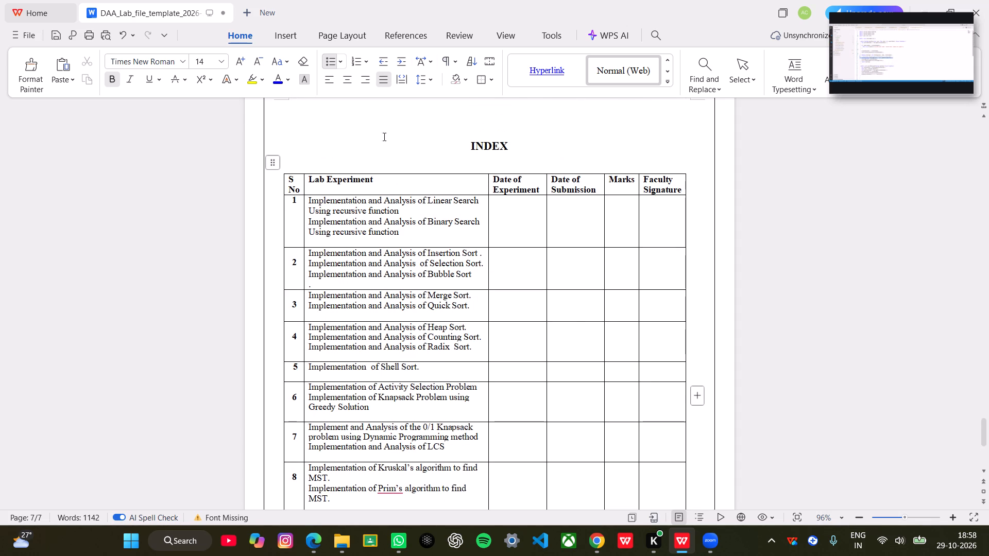
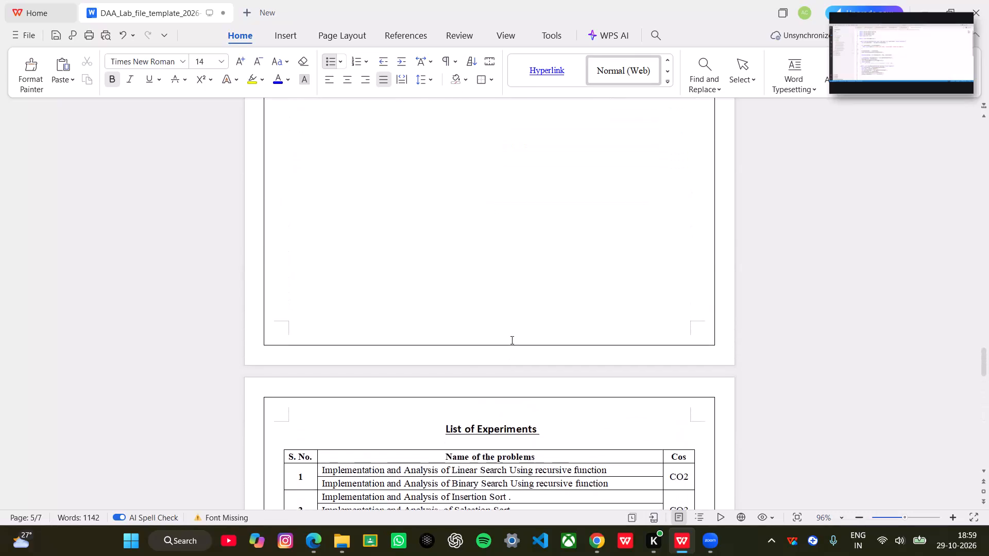
Set the DEPARTMENT OF INFORMATION TECHNOLOGY&ENGINEERING line on the cover page to font size 14.
scroll(511, 340, "up", 5)
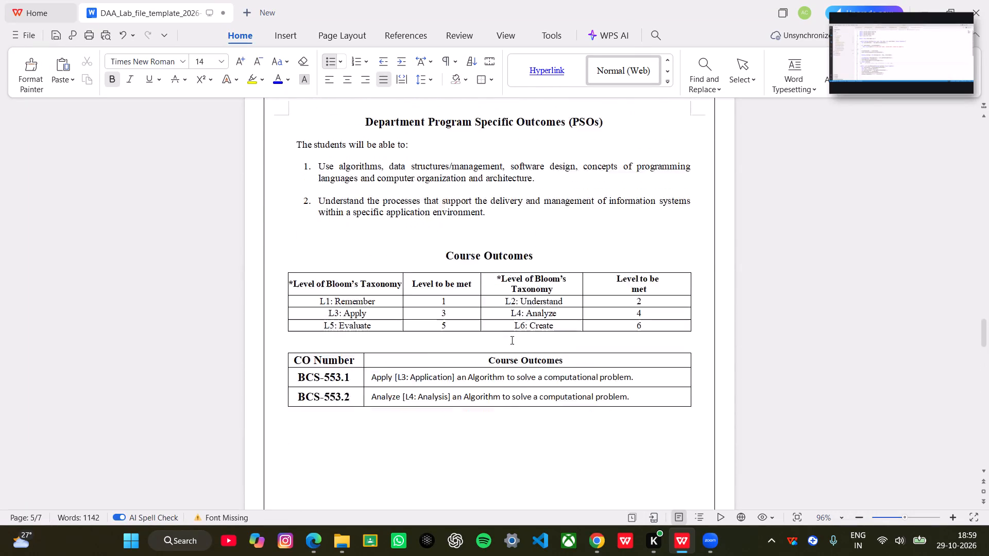
scroll(511, 340, "up", 7)
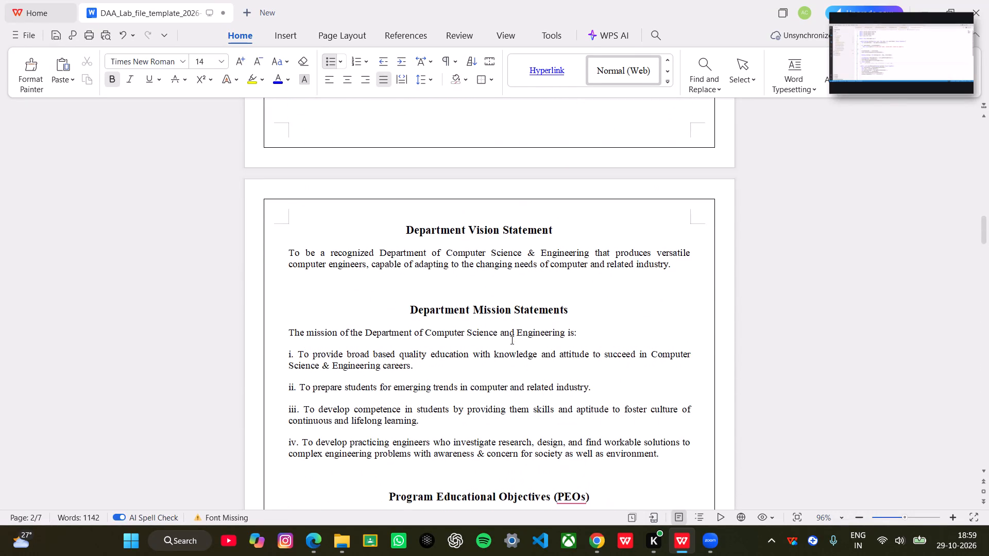
scroll(511, 340, "up", 2)
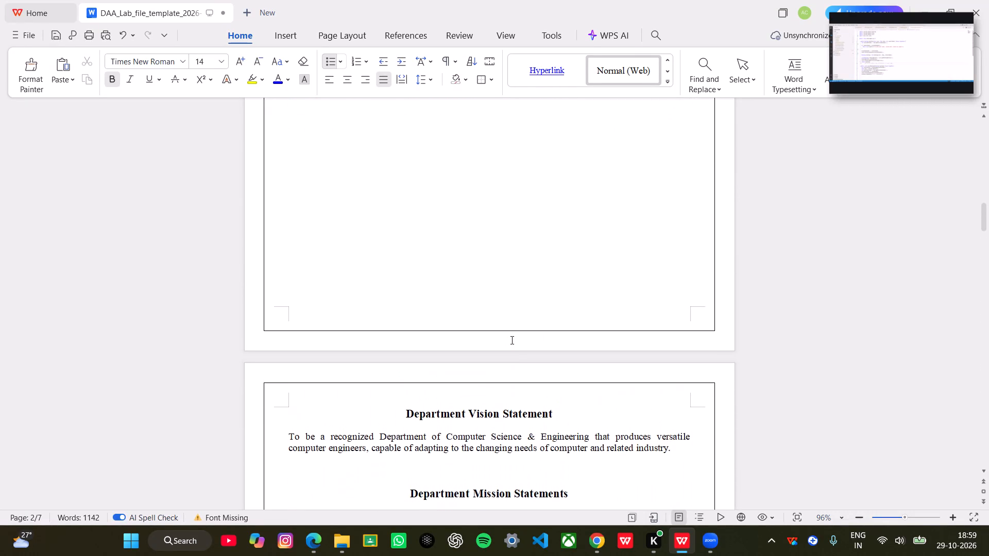
scroll(511, 340, "up", 8)
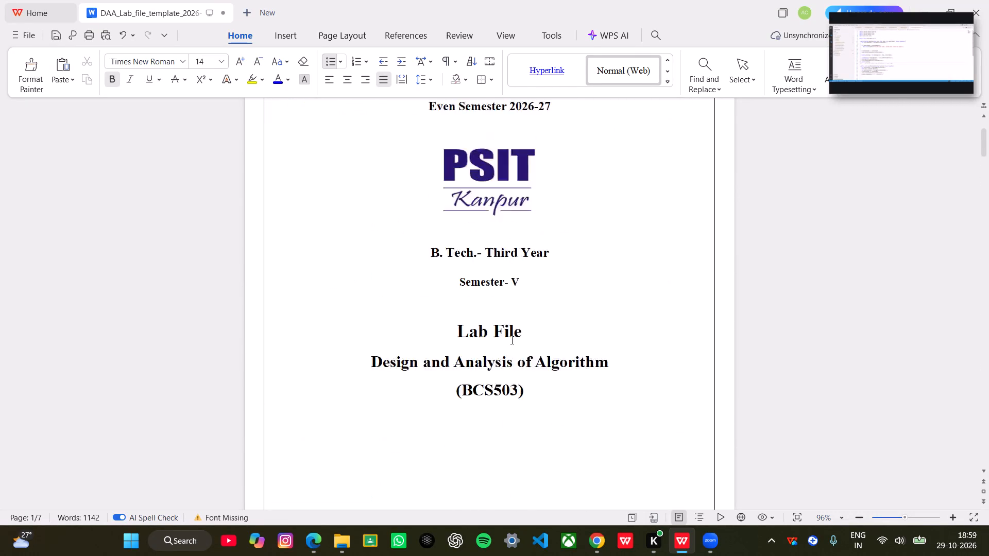
scroll(511, 340, "up", 2)
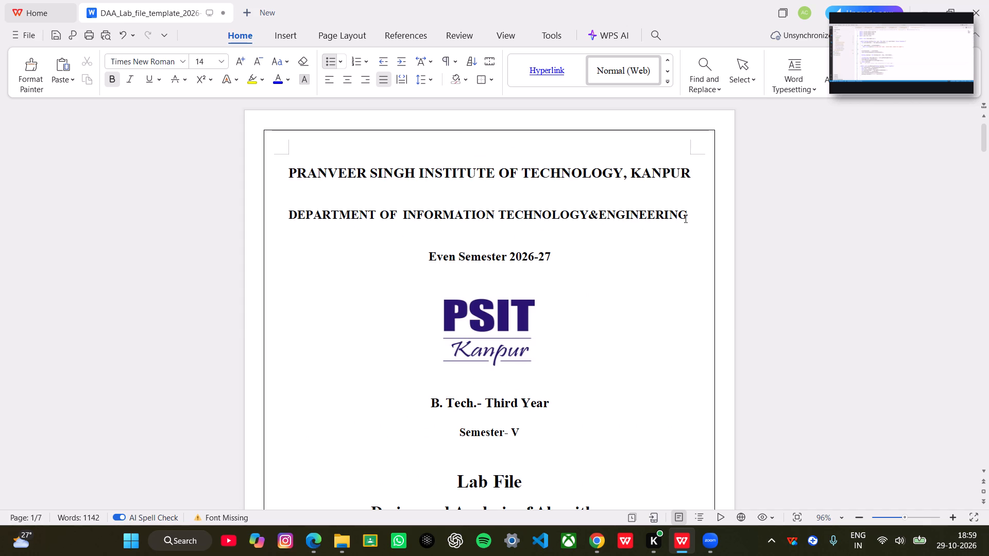
left_click_drag(687, 215, 467, 232)
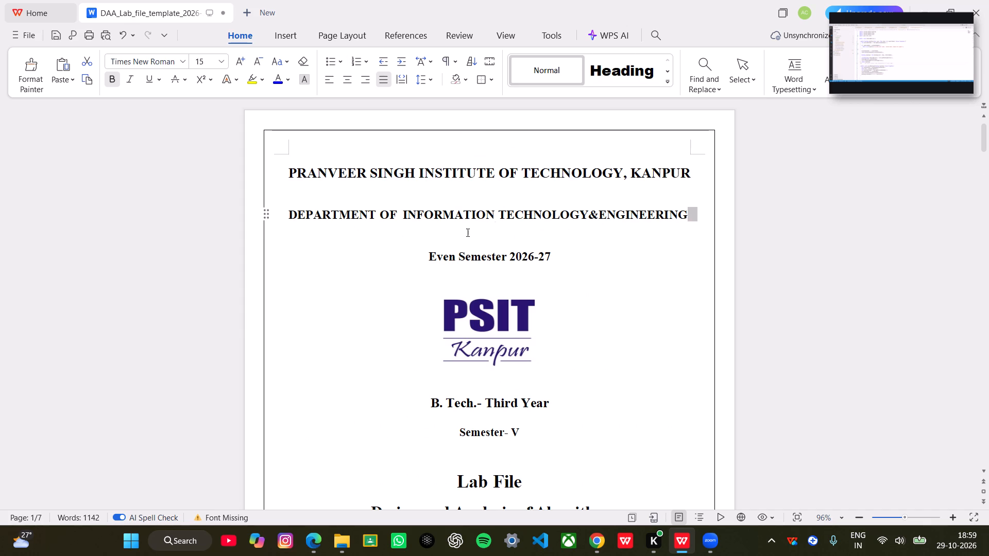
left_click_drag(467, 232, 282, 216)
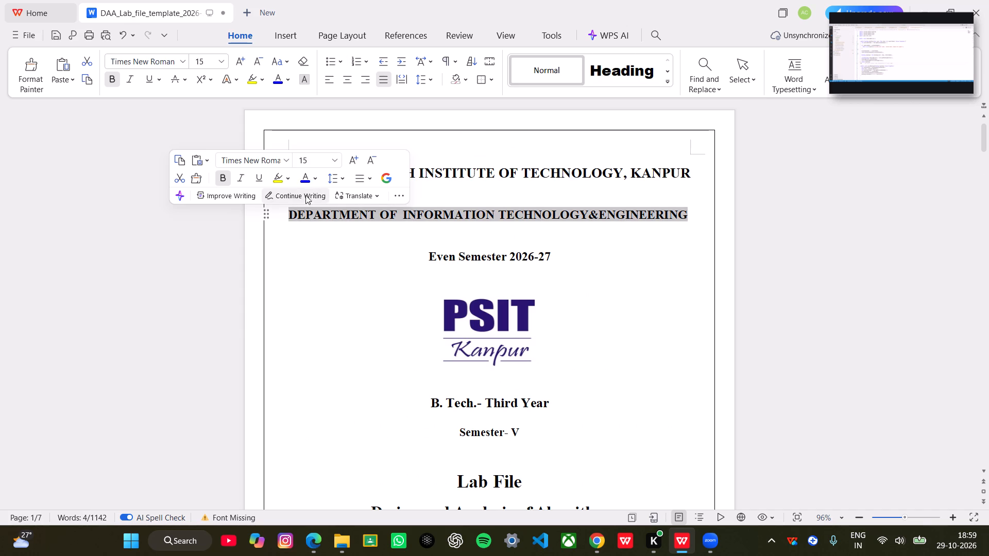
left_click(330, 157)
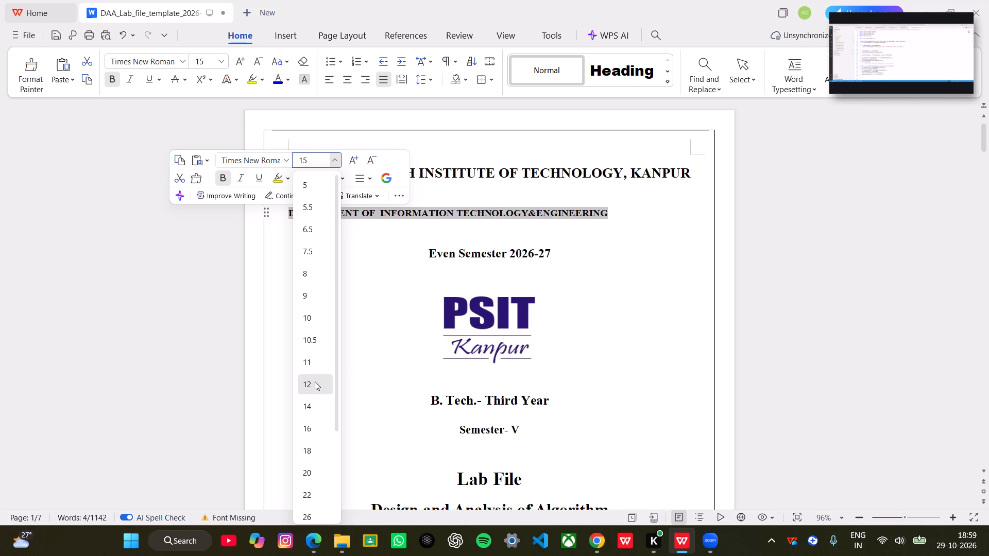
left_click(310, 407)
left_click(335, 321)
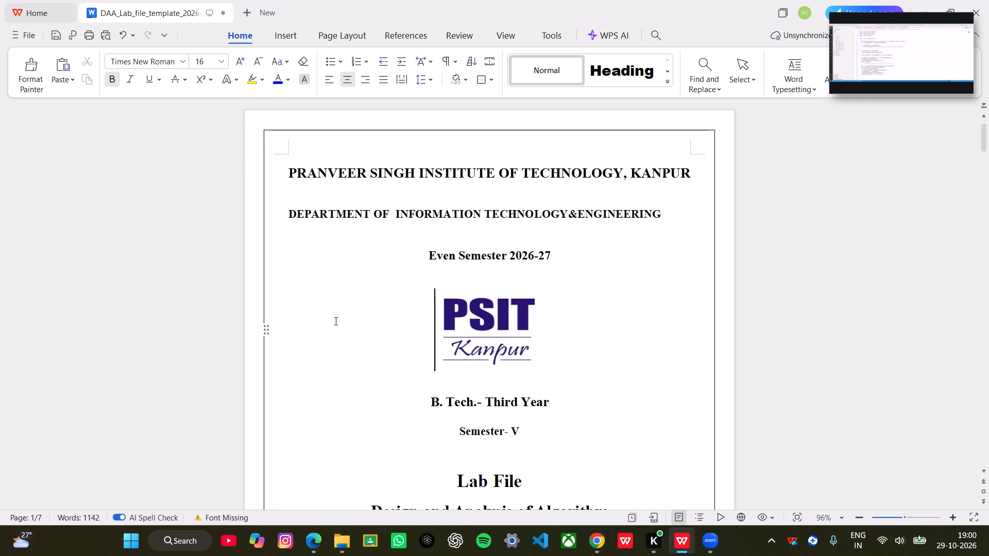
Correct the department line's spacing so it reads "DEPARTMENT OF INFORMATION TECHNOLOGY & ENGINEERING".
left_click(397, 215)
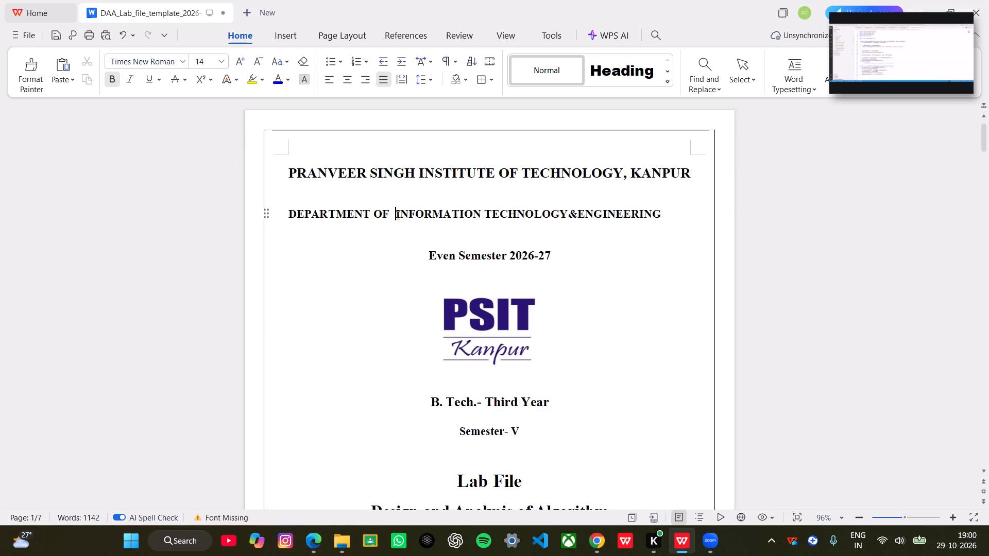
key("BackSpace")
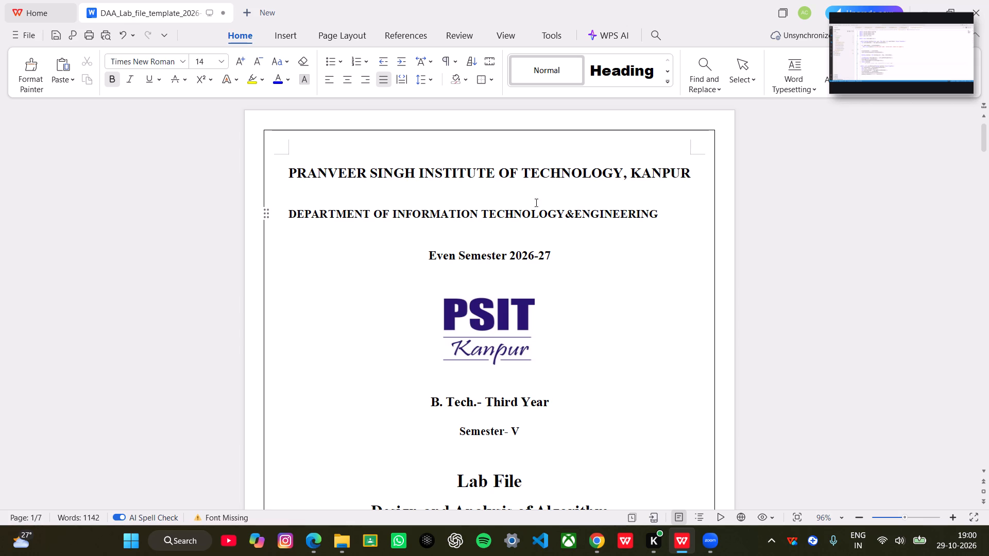
left_click(562, 213)
key("space")
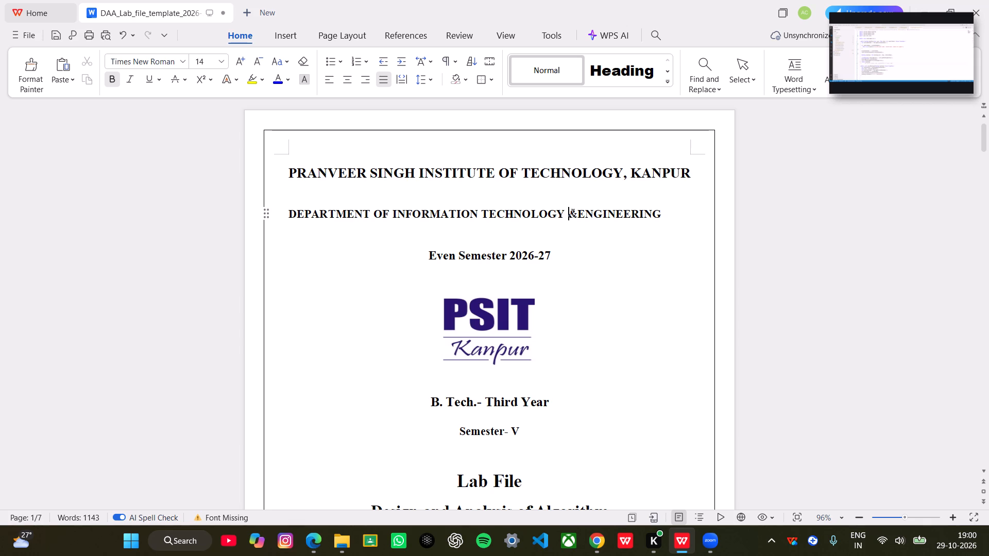
left_click(574, 214)
key("space")
left_click(663, 262)
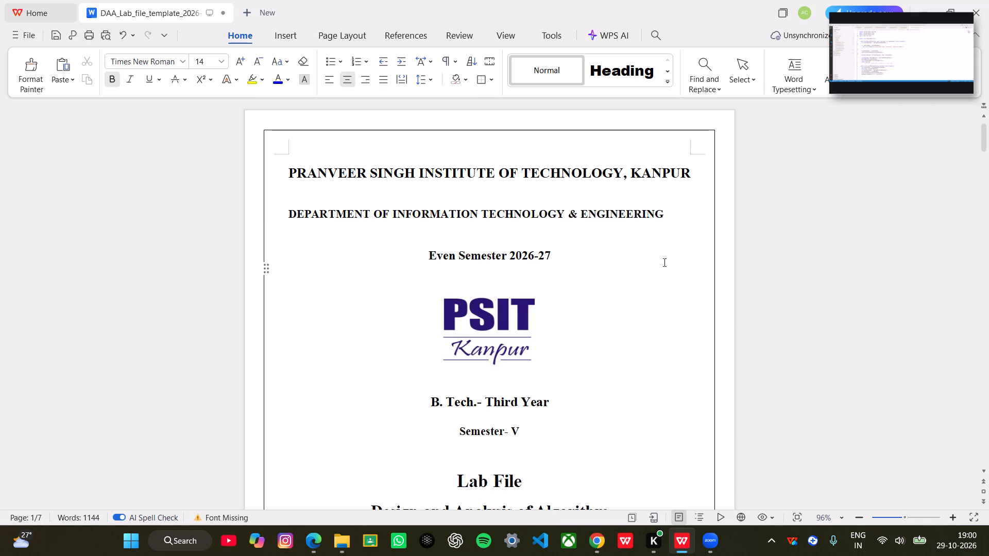
Print all pages of the lab file with Microsoft Print to PDF, replacing the Desktop PDF named first.
scroll(663, 262, "down", 2)
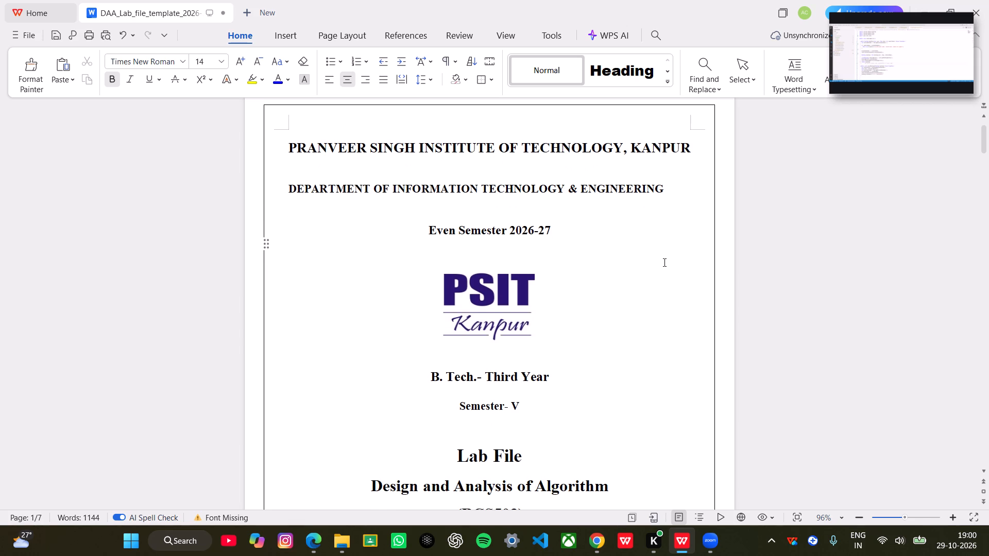
scroll(663, 262, "down", 1)
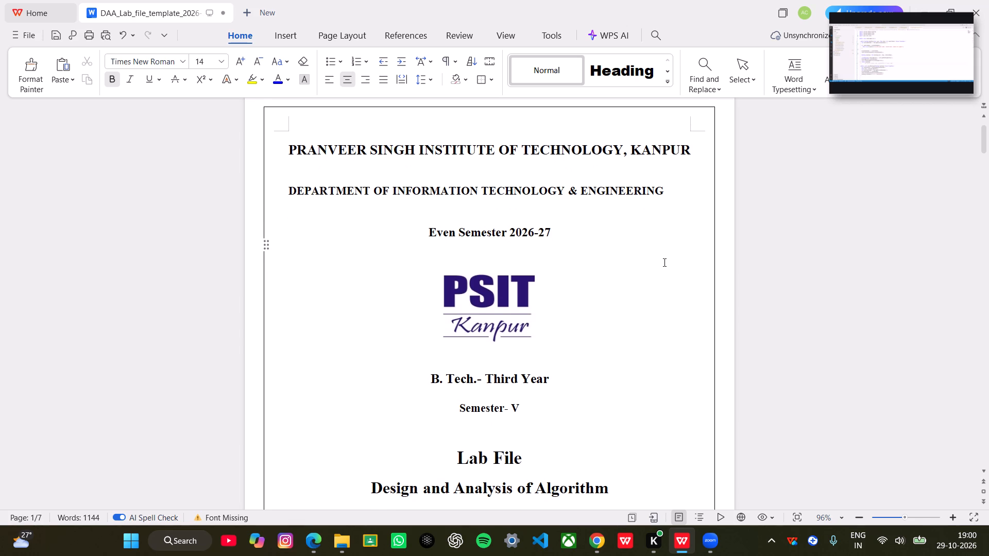
scroll(663, 262, "down", 1)
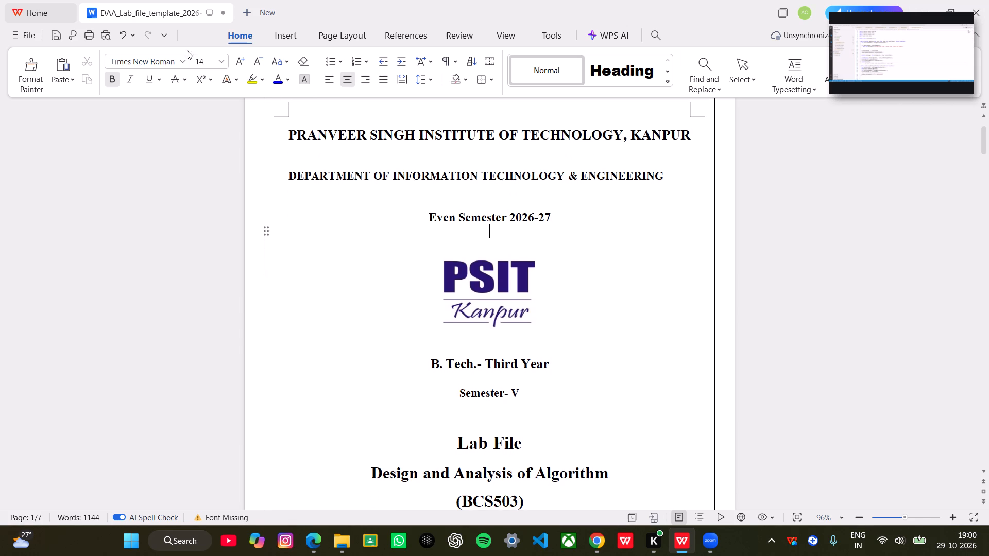
left_click(92, 36)
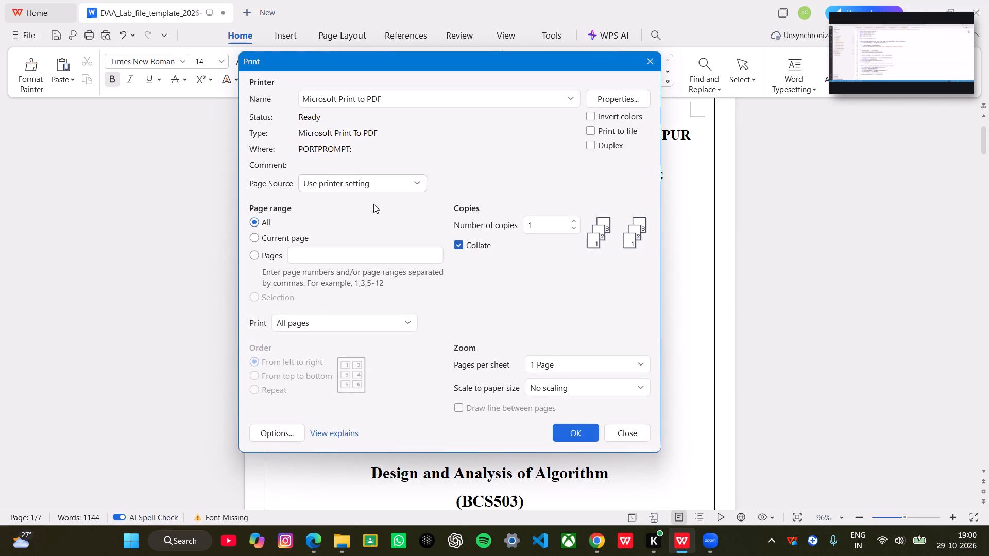
scroll(510, 327, "down", 1)
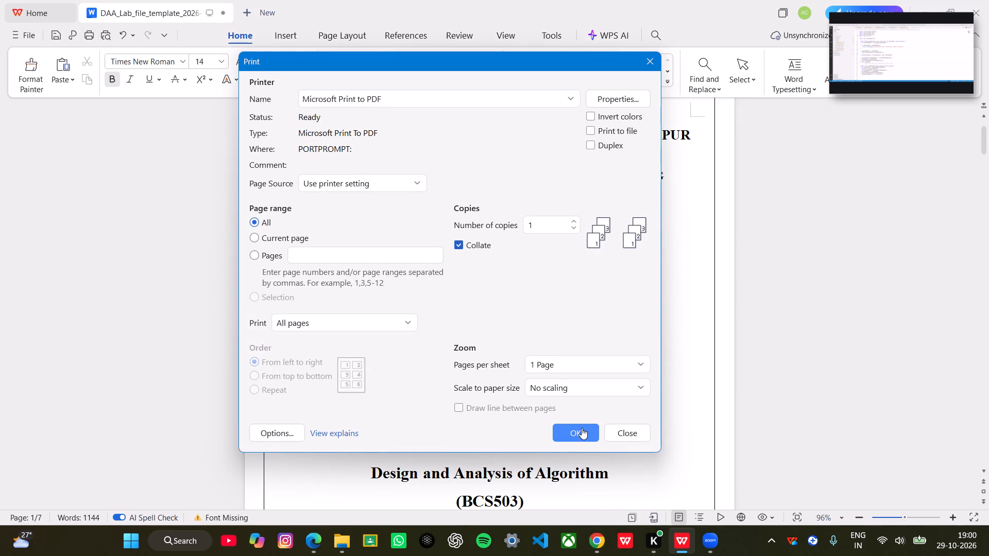
left_click(582, 428)
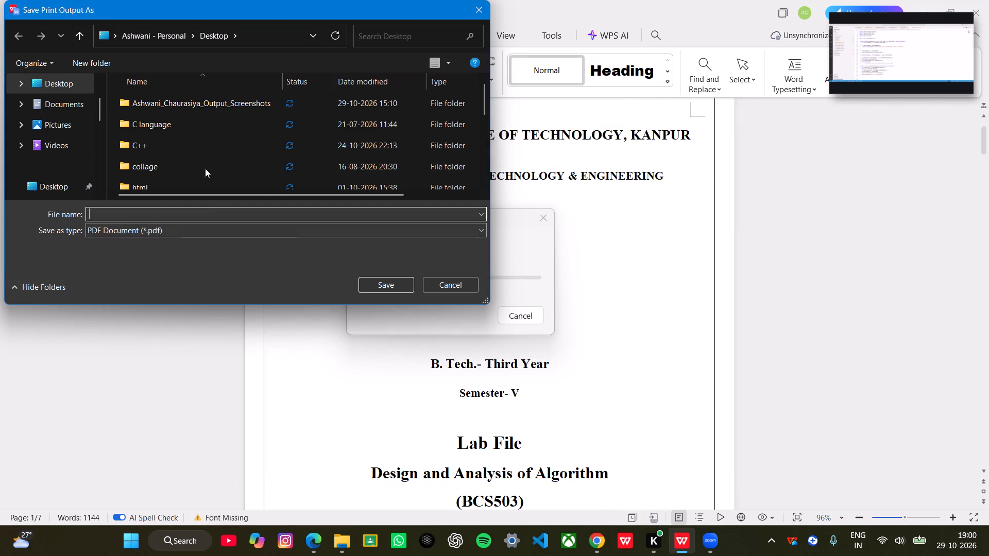
scroll(201, 159, "down", 2)
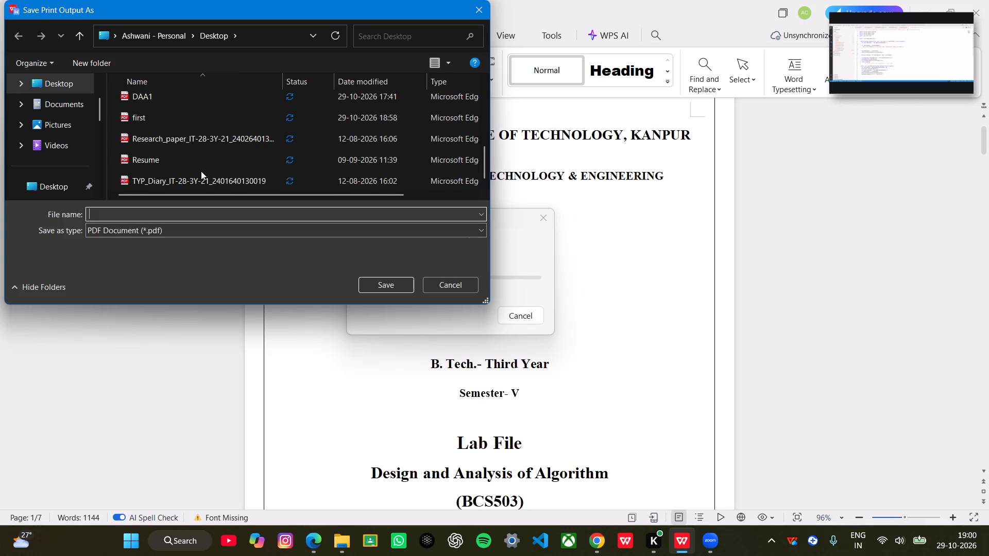
scroll(201, 171, "down", 1)
left_click(149, 114)
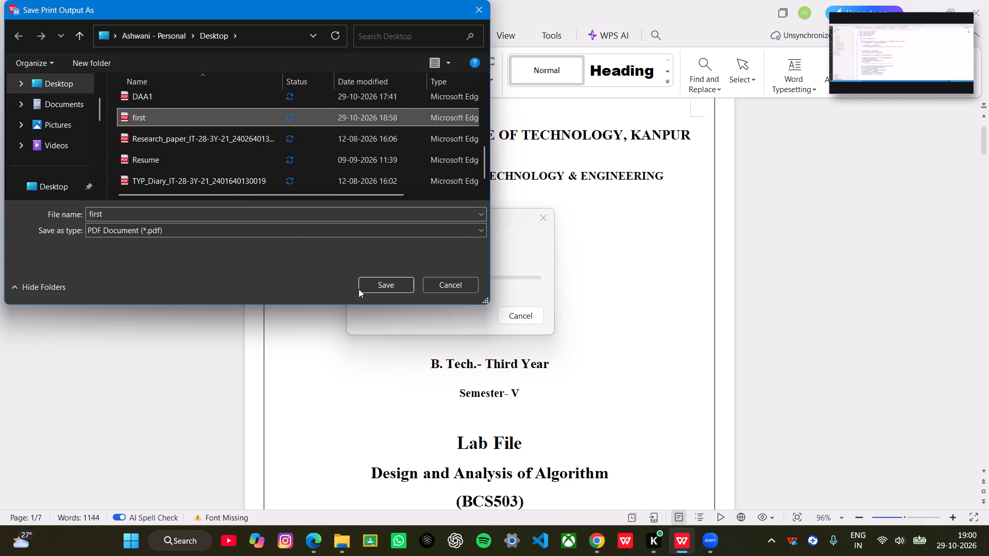
left_click(368, 289)
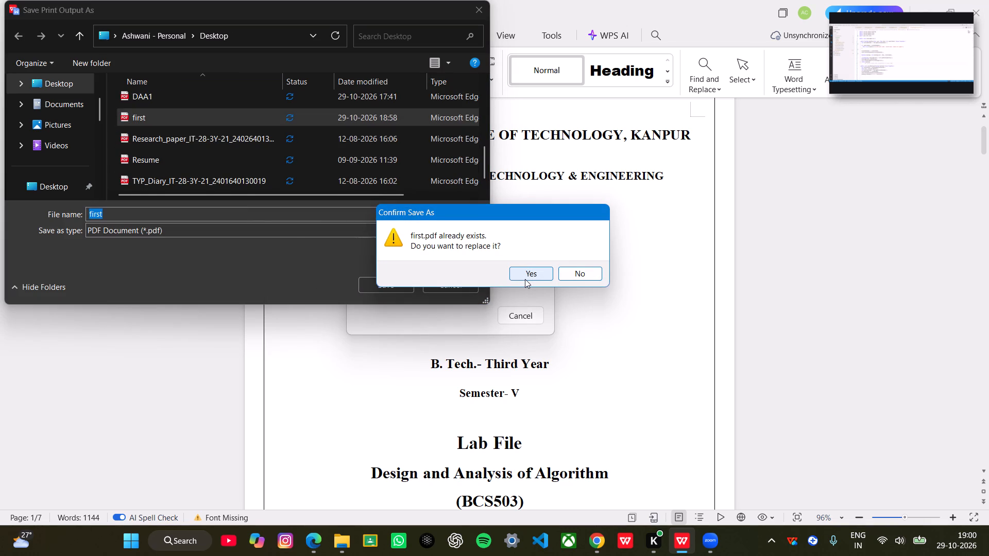
left_click(525, 279)
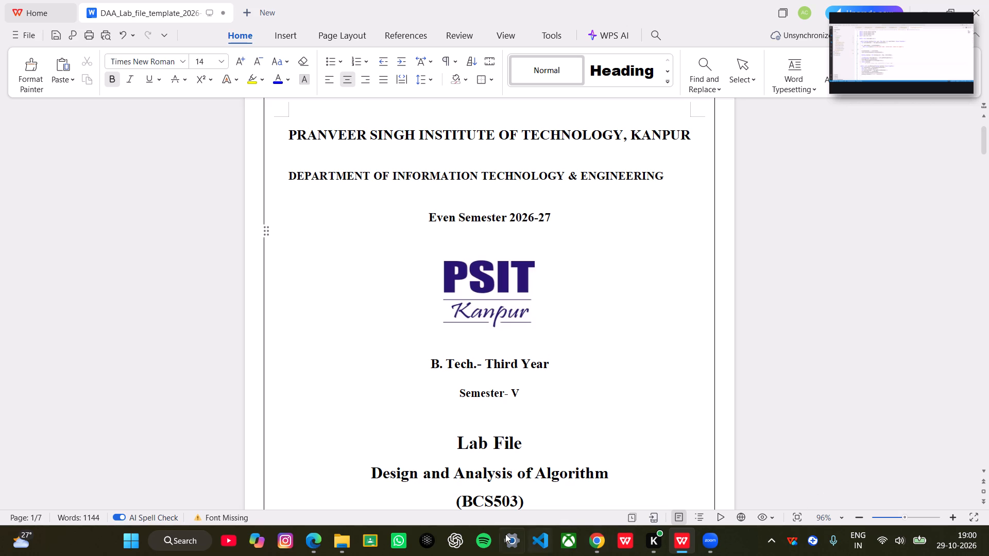
Look through the Desktop folder in File Explorer for the PDF named first, reopening the folder to refresh its listing.
left_click(336, 546)
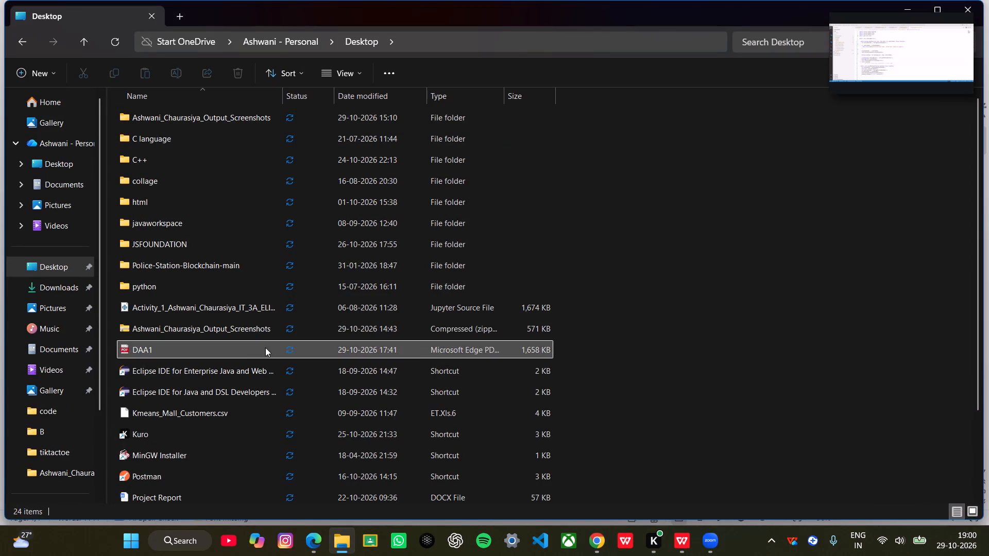
scroll(238, 275, "down", 2)
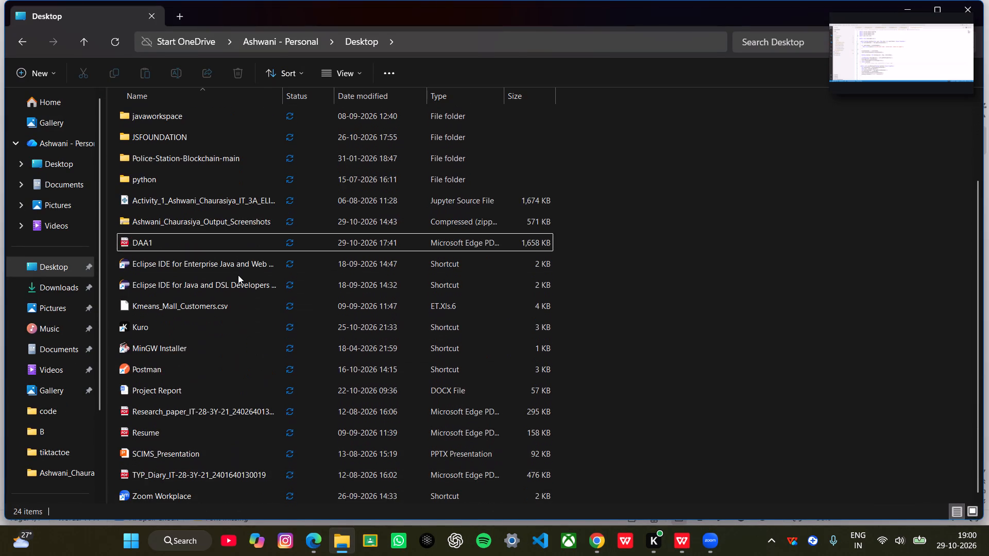
scroll(238, 275, "down", 6)
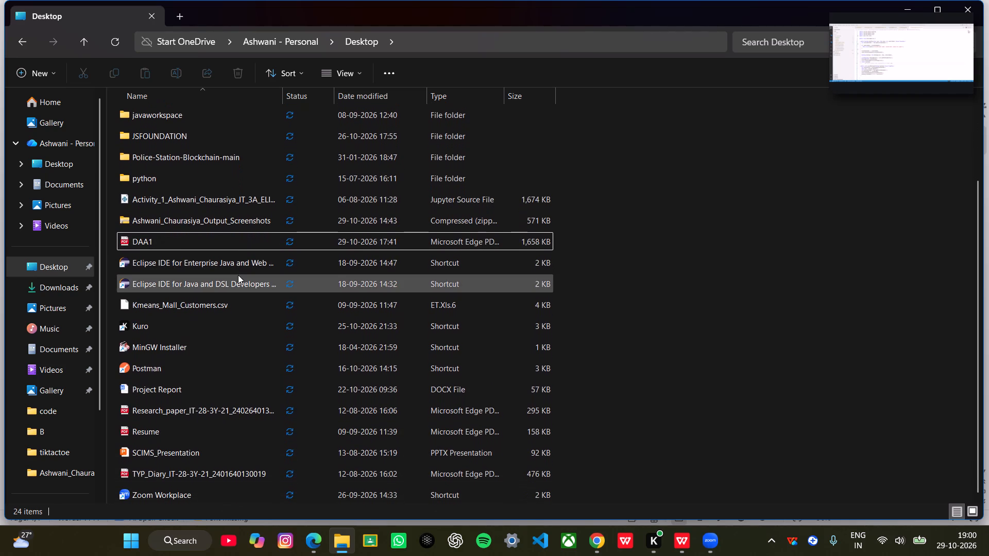
scroll(238, 275, "right", 1)
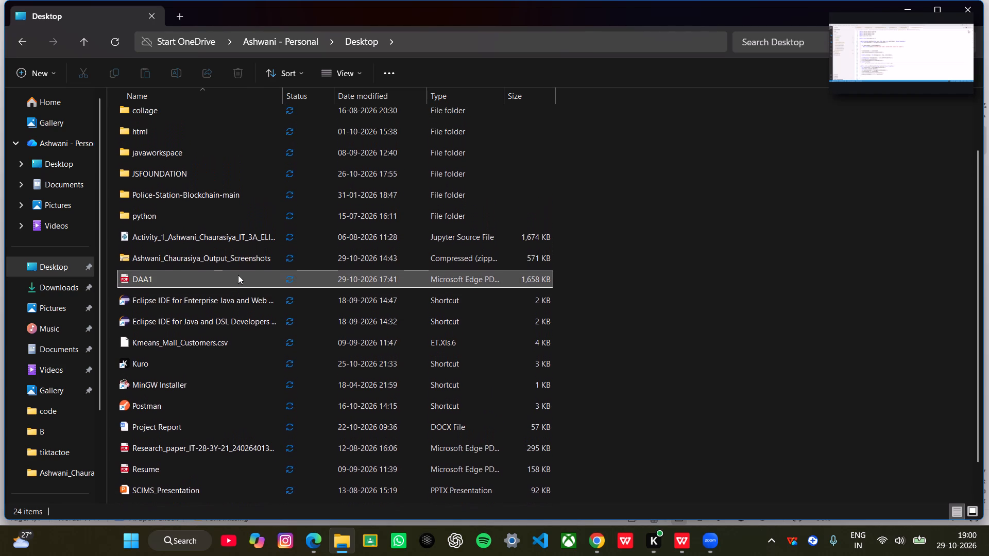
scroll(238, 275, "right", 1)
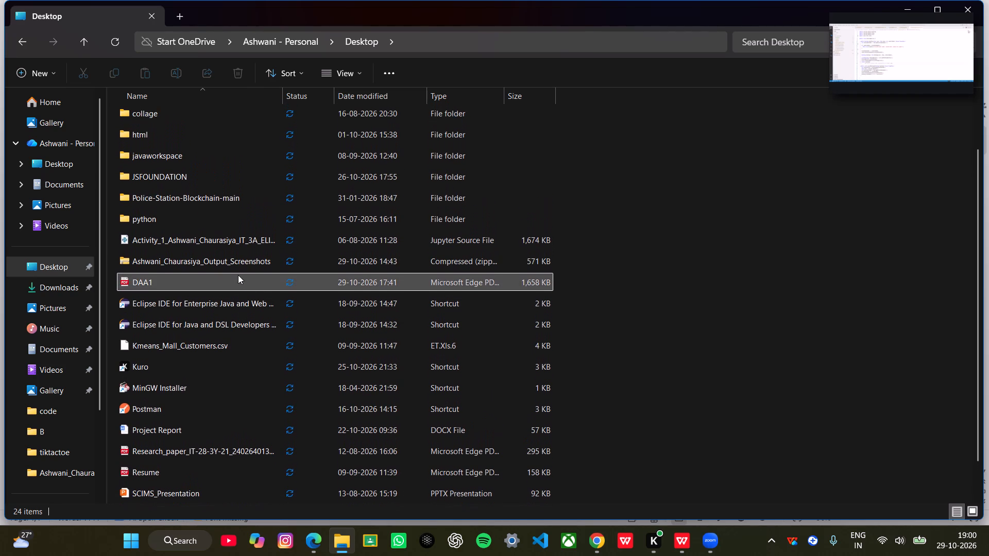
scroll(238, 275, "up", 5)
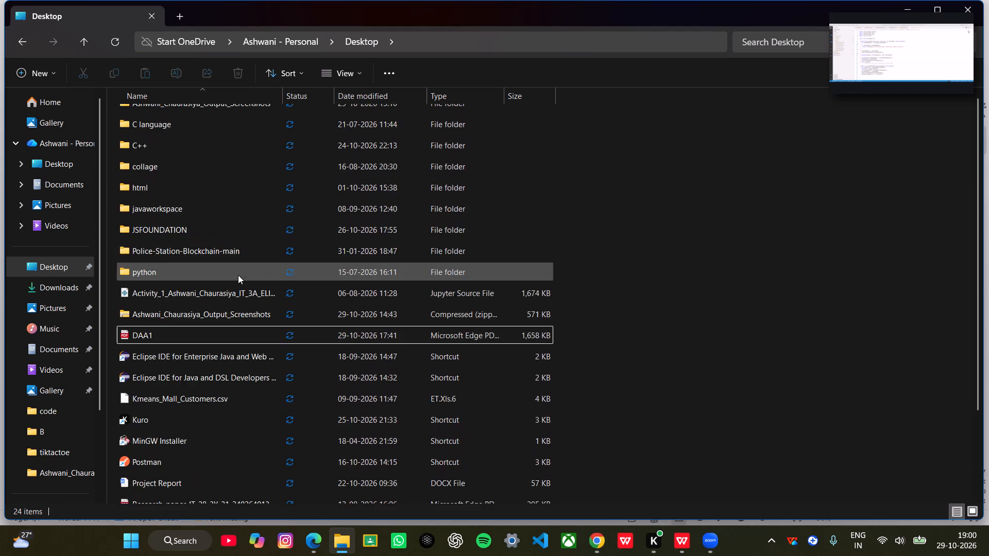
scroll(219, 183, "up", 3)
scroll(219, 183, "right", 1)
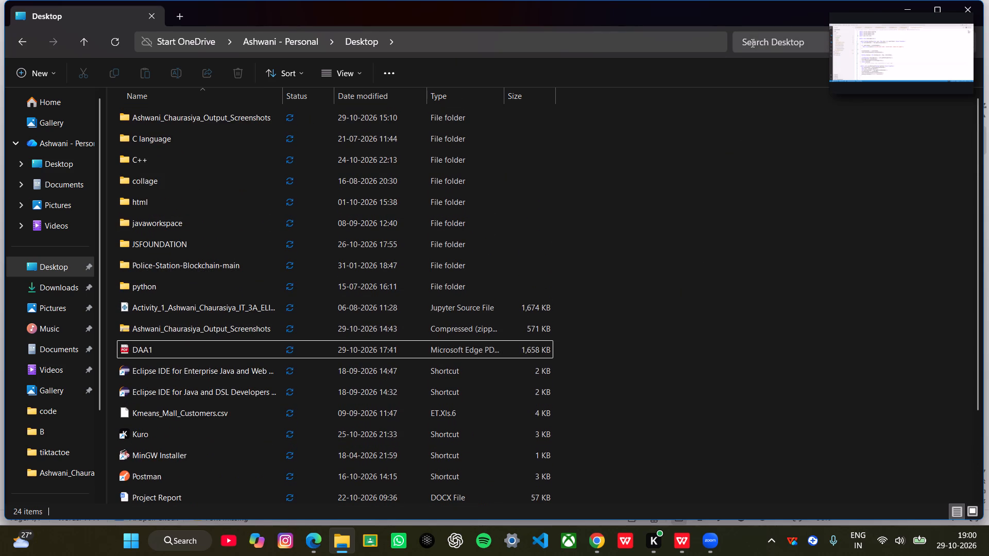
scroll(276, 406, "down", 2)
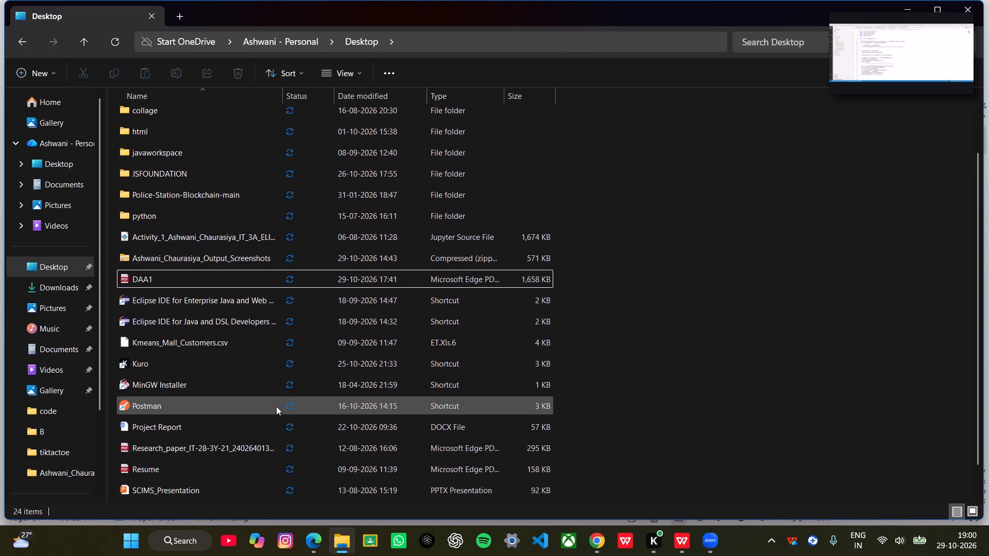
scroll(276, 406, "down", 2)
scroll(276, 406, "up", 2)
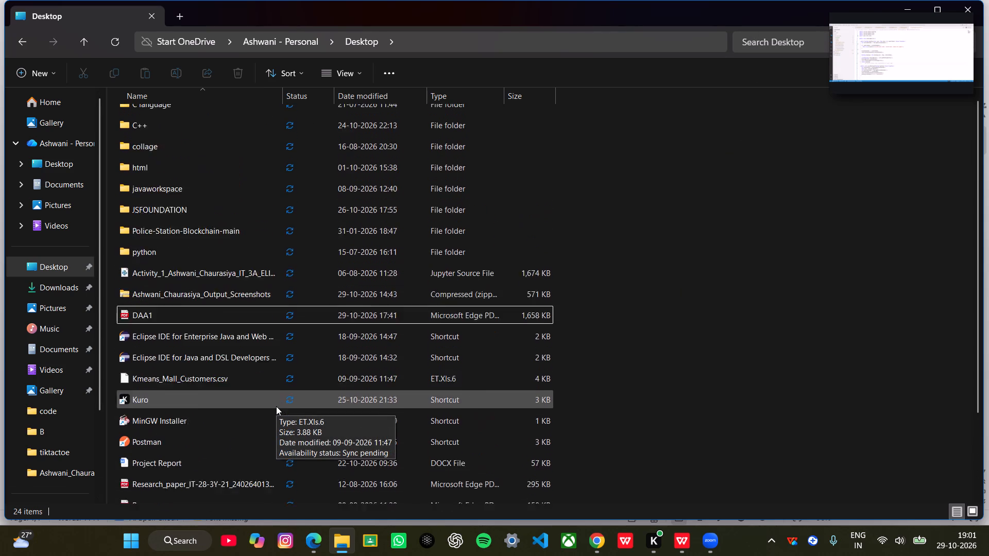
scroll(220, 280, "up", 2)
scroll(220, 280, "down", 1)
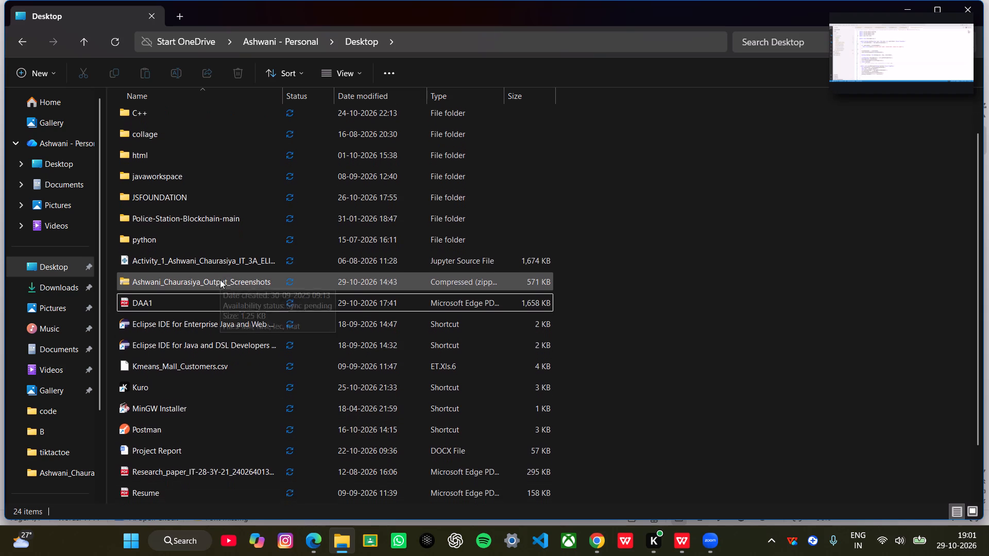
scroll(220, 280, "down", 1)
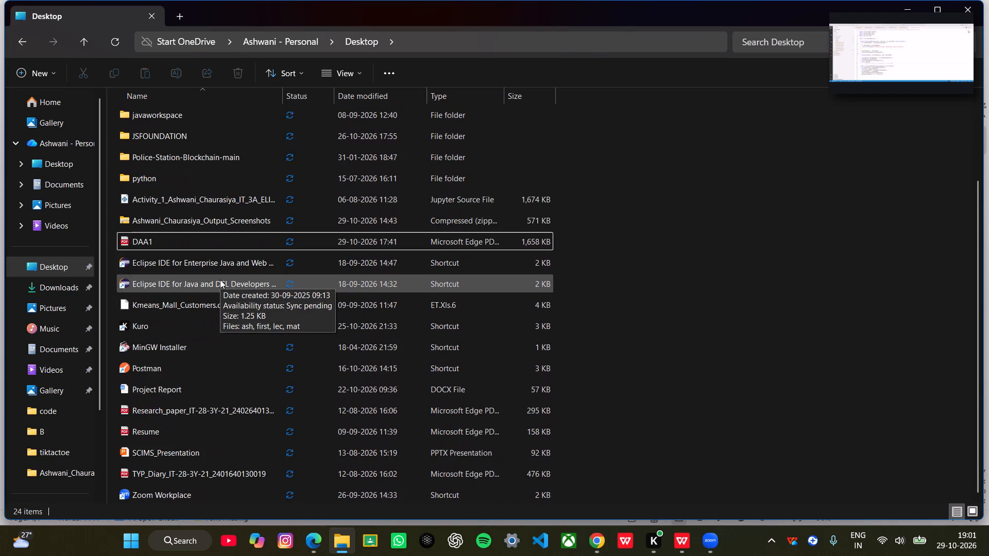
left_click(565, 174)
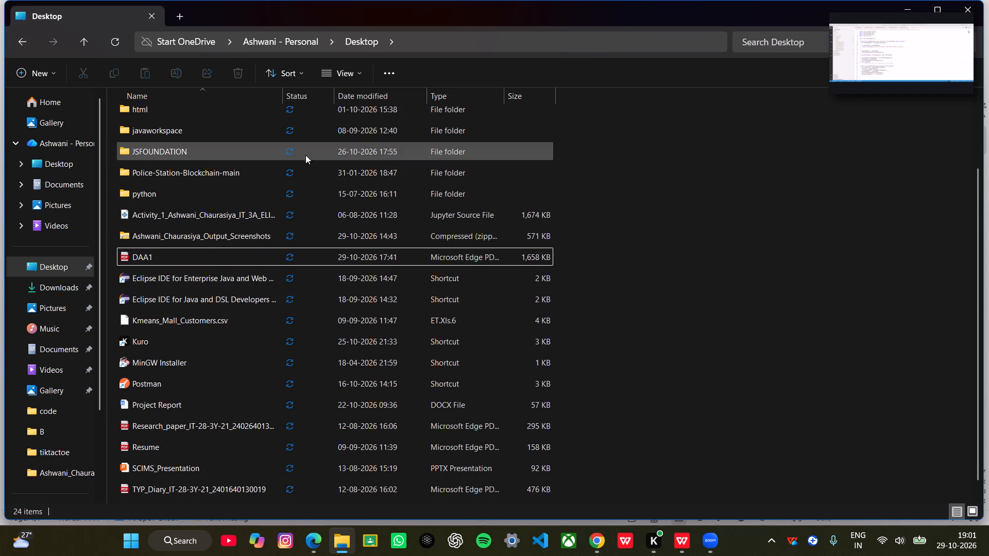
scroll(288, 161, "up", 4)
left_click(21, 39)
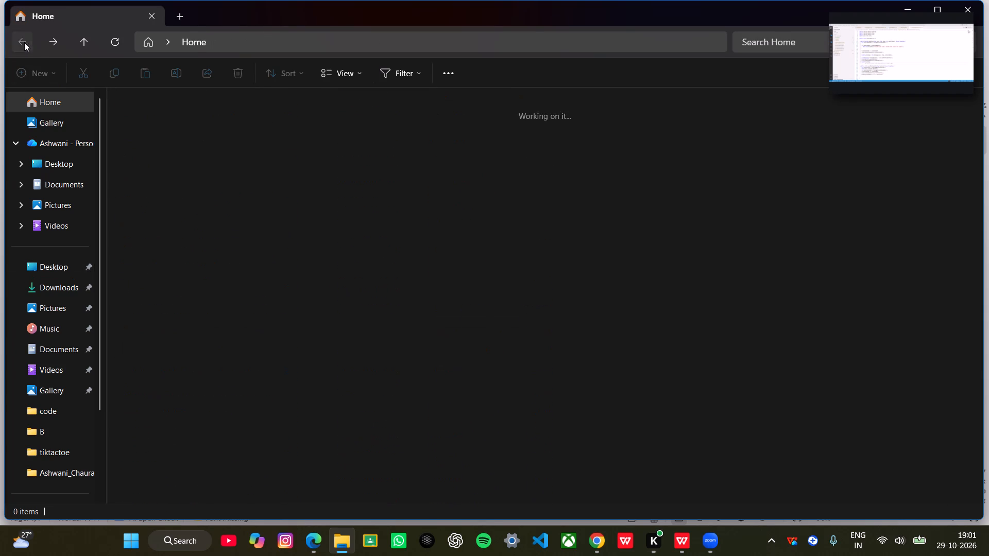
left_click(57, 266)
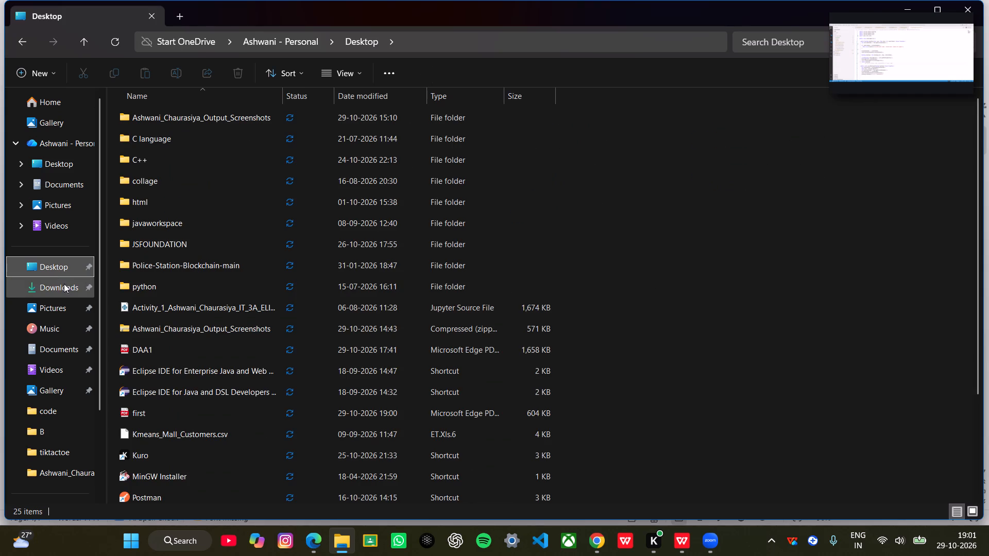
Open the PDF named first in Microsoft Edge just once, check its cover page and Table of Contents, and close it.
scroll(197, 360, "down", 1)
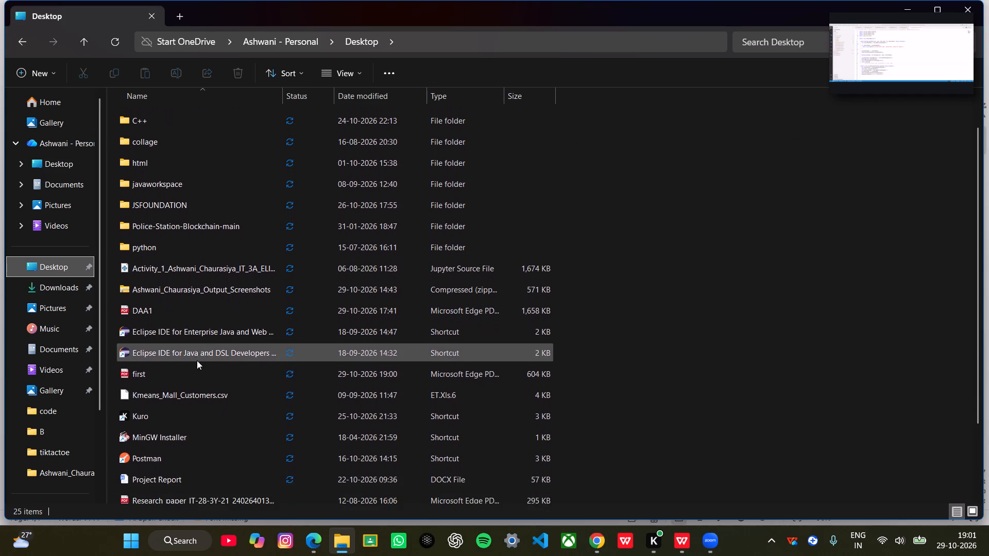
scroll(197, 360, "down", 1)
left_click(197, 360)
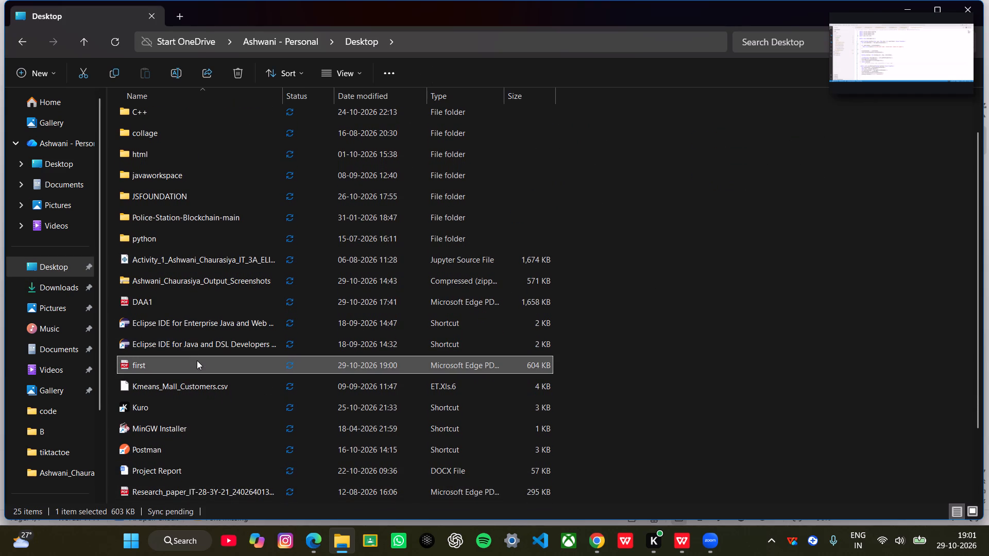
double_click(197, 360)
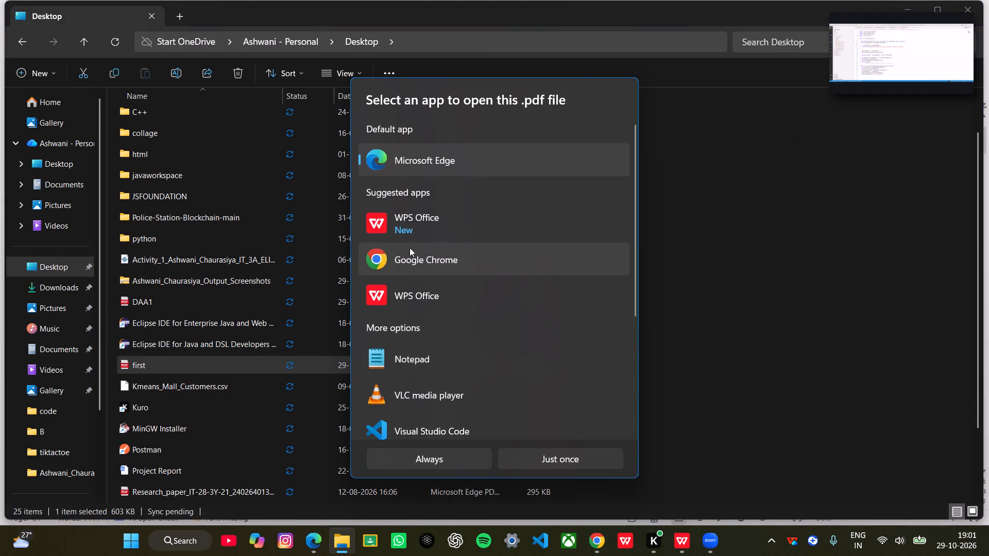
left_click(520, 457)
scroll(457, 360, "down", 1)
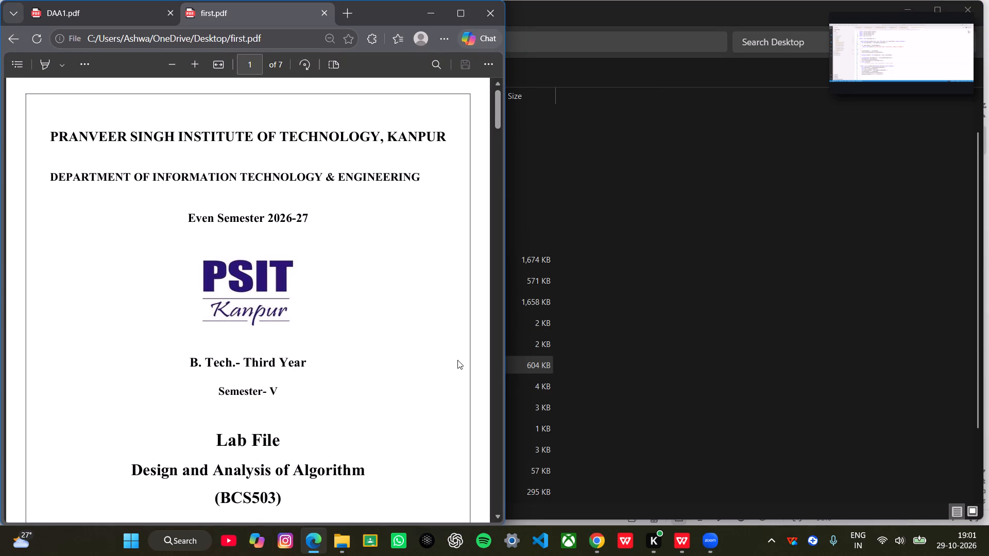
scroll(457, 360, "down", 5)
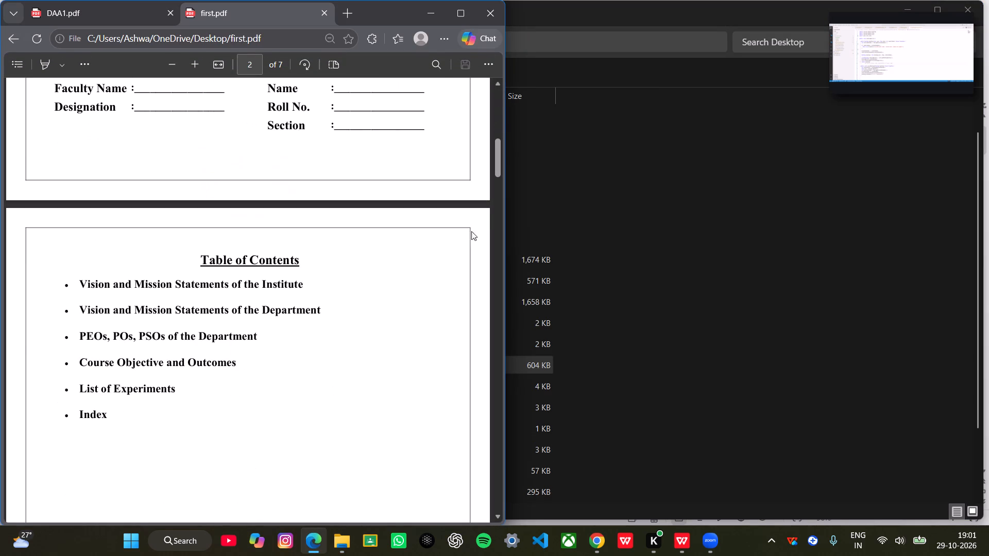
left_click(494, 20)
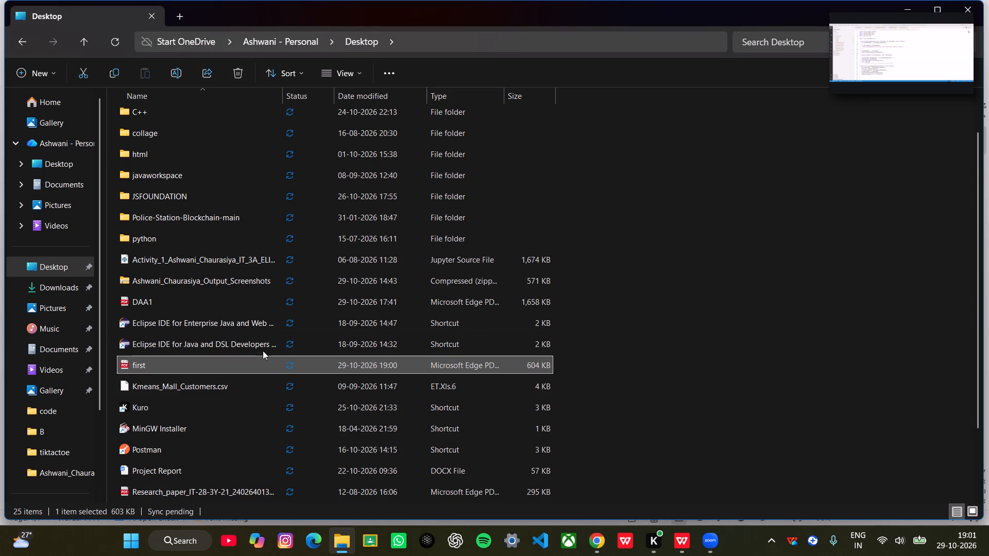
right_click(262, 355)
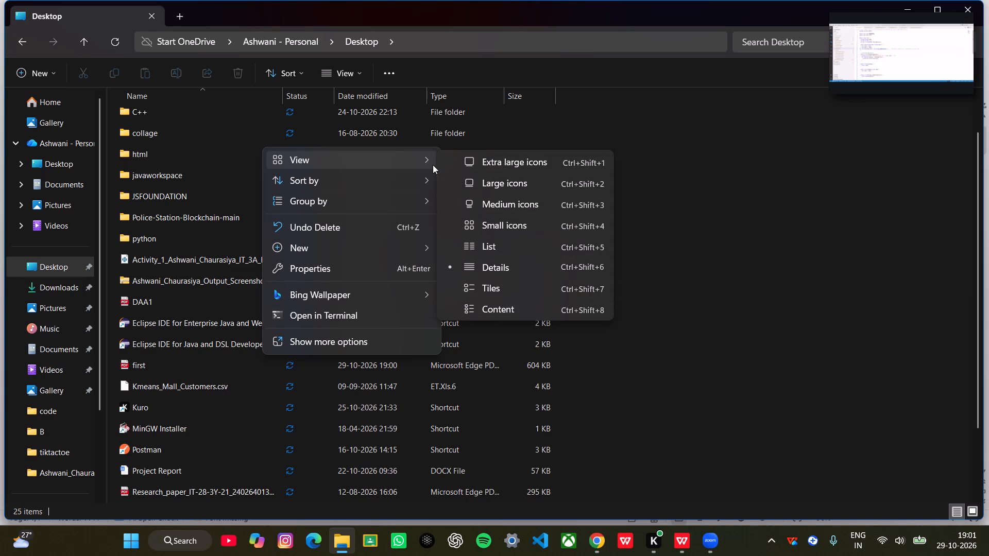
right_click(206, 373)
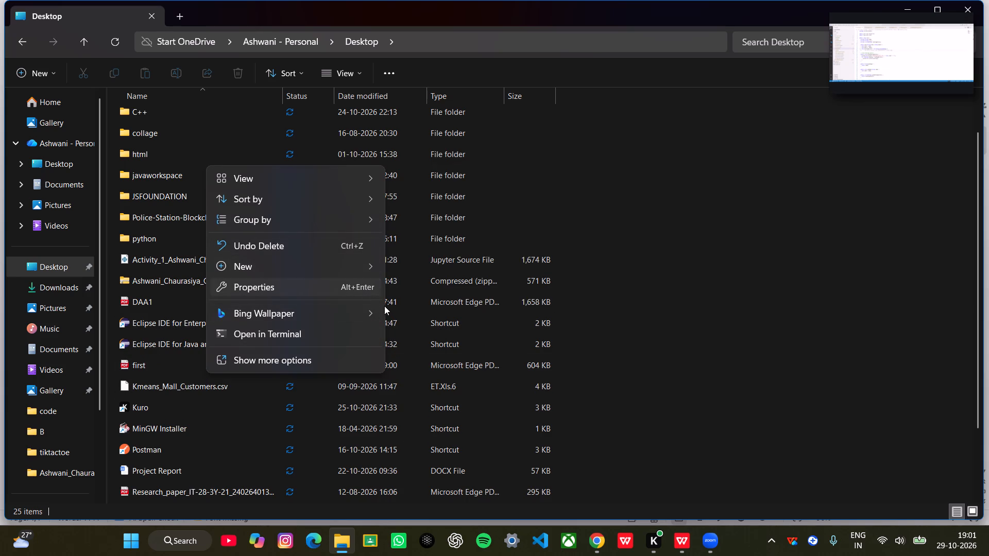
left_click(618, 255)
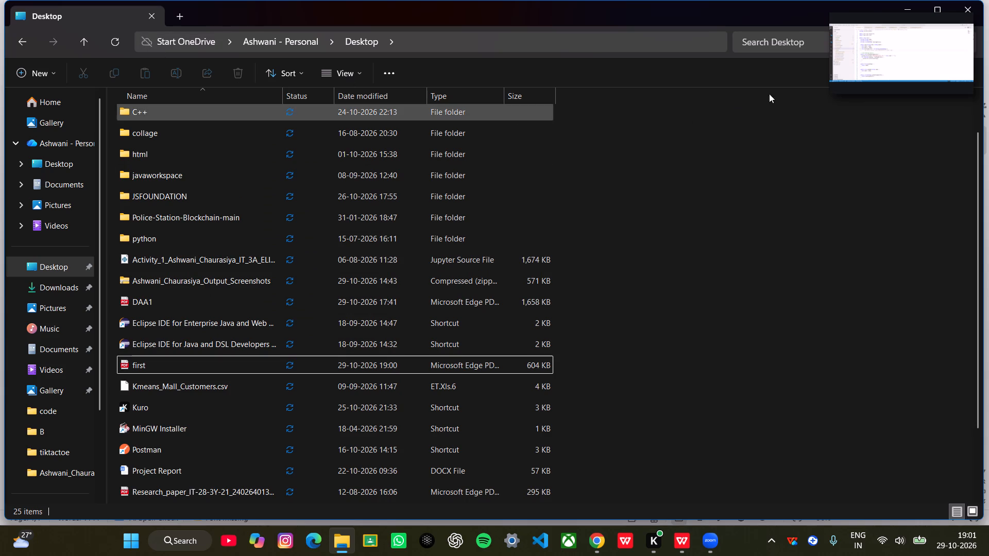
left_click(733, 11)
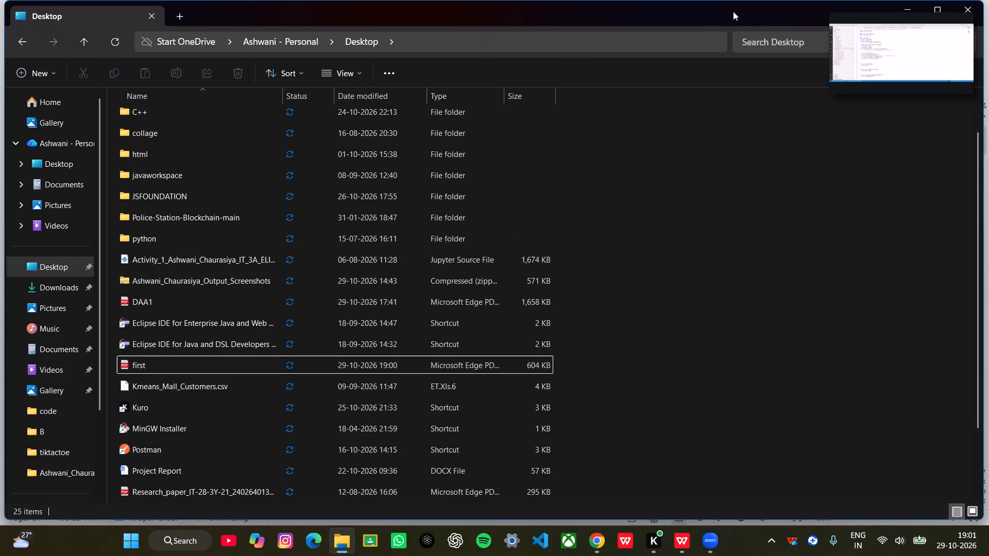
Put File Explorer away and return to the lab file's cover page in WPS Office.
left_click(911, 4)
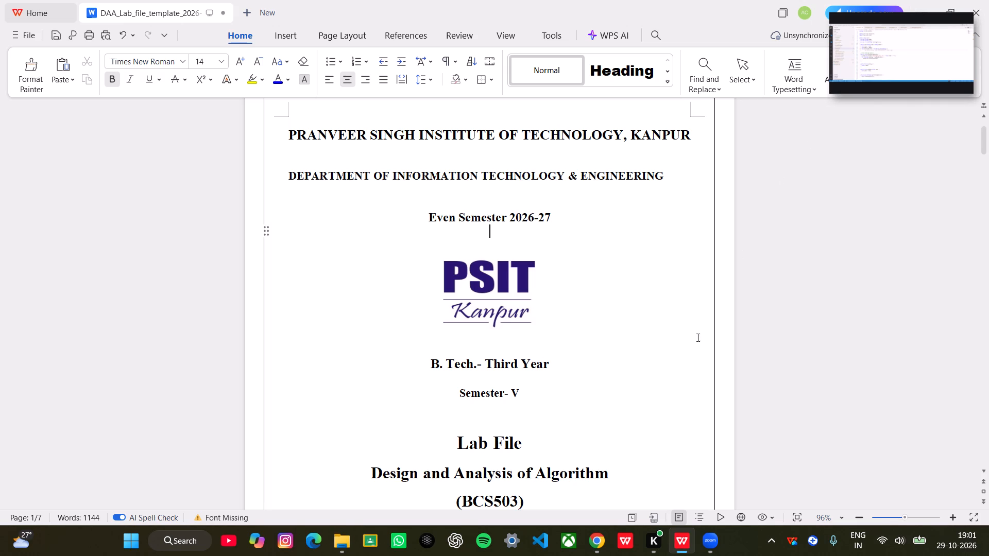
scroll(691, 344, "down", 1)
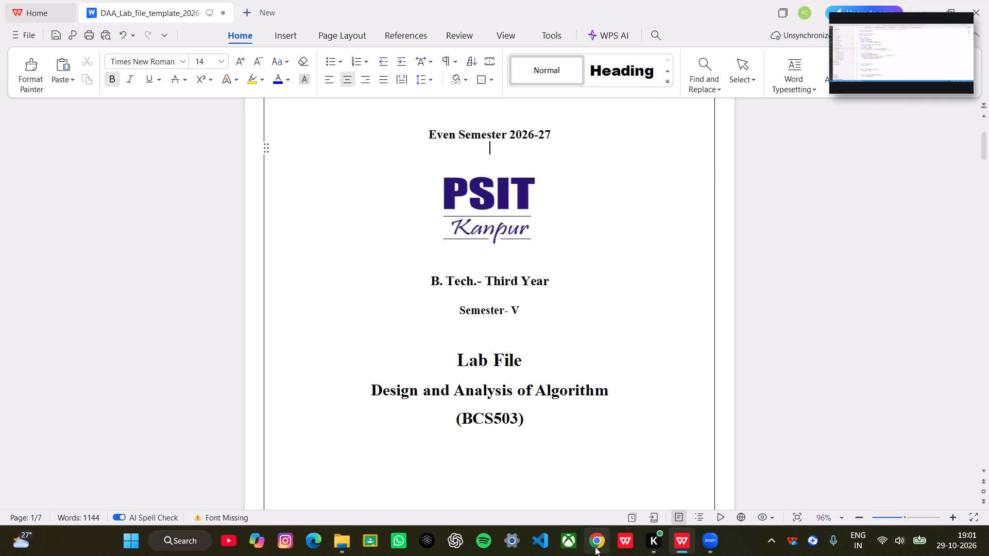
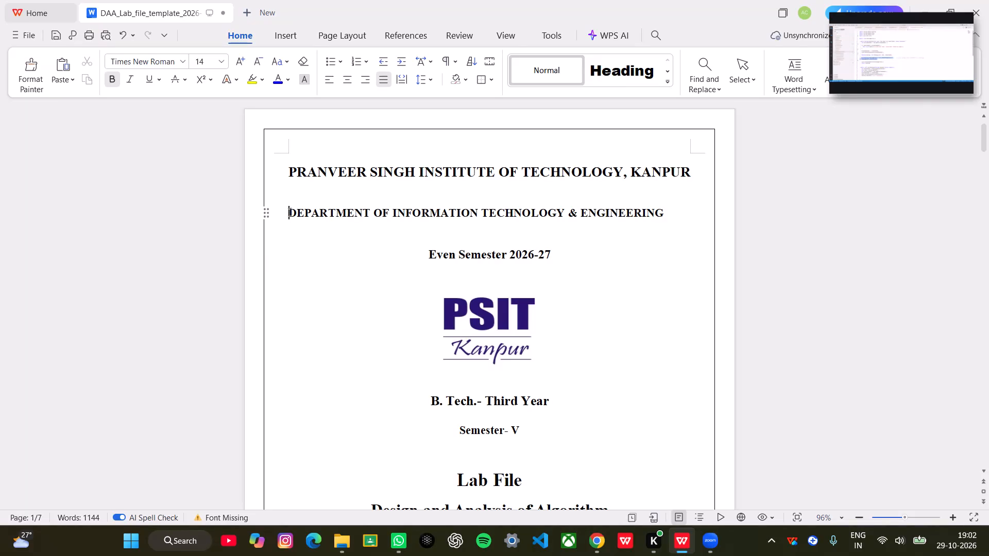
Insert one space at the start of the DEPARTMENT OF INFORMATION TECHNOLOGY & ENGINEERING line on the cover page.
key("space")
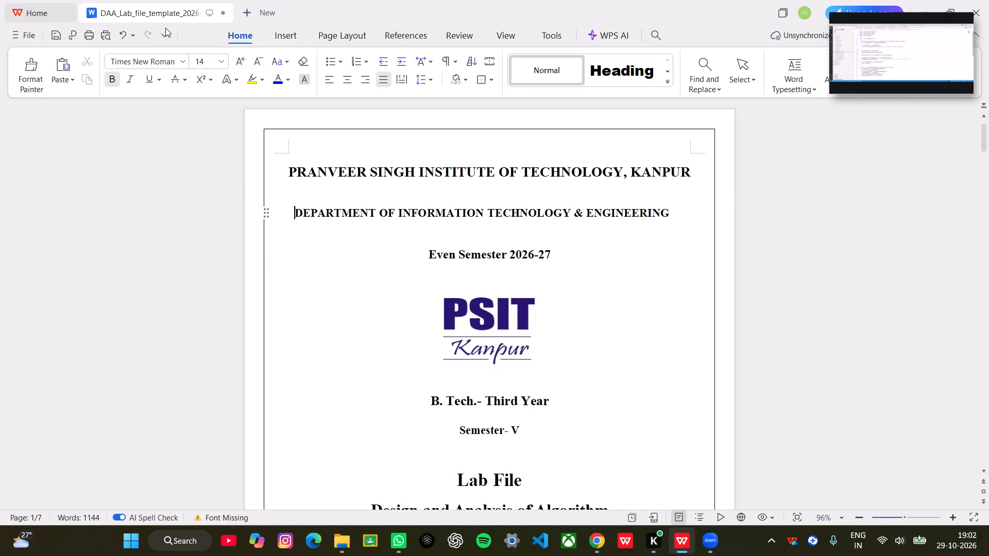
Print all pages of the lab file with Microsoft Print to PDF, replacing the Desktop PDF named first.
left_click(88, 31)
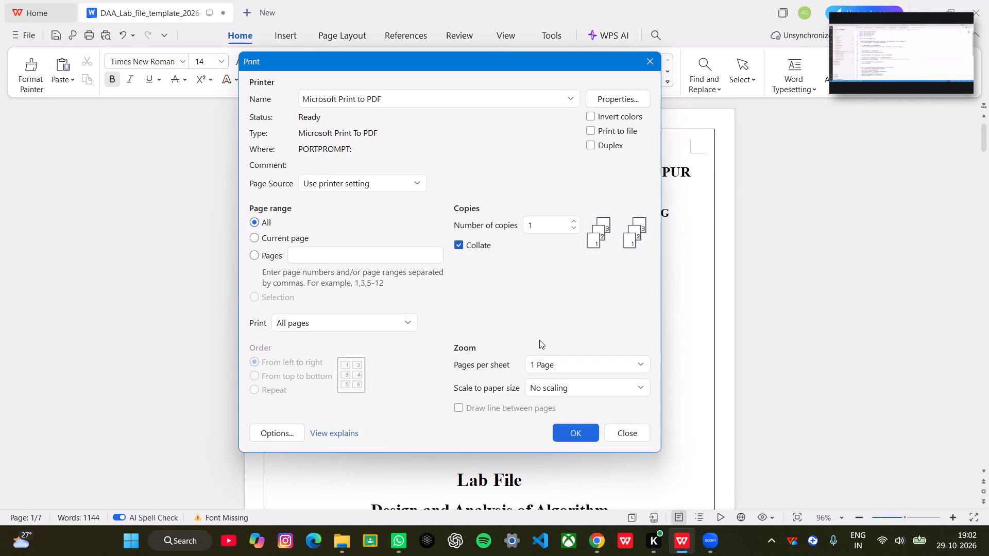
left_click(574, 427)
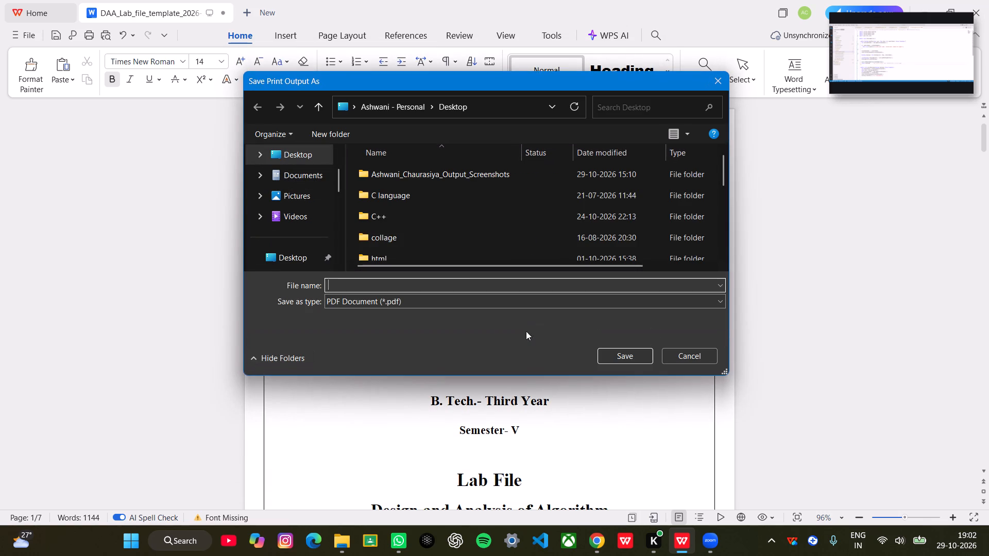
scroll(404, 206, "down", 1)
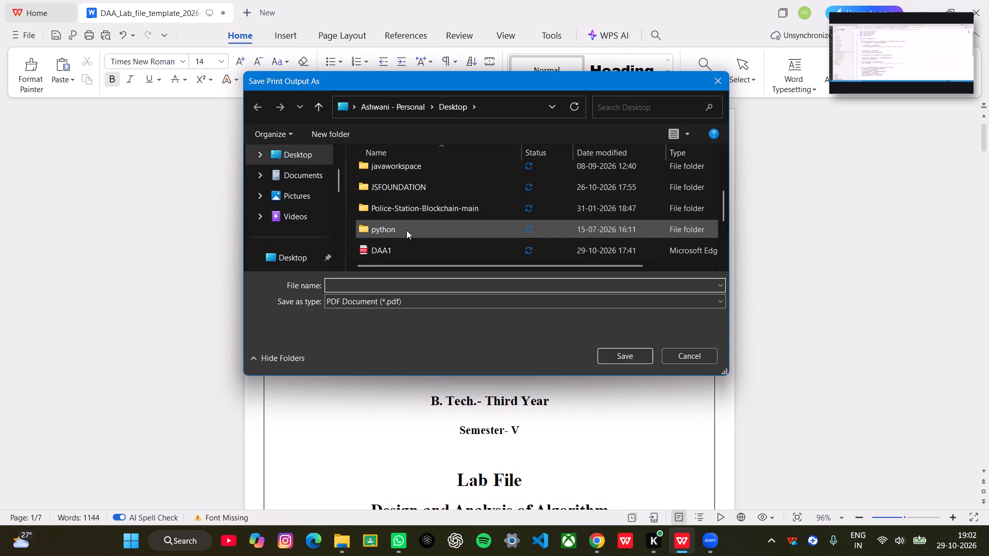
scroll(406, 230, "down", 2)
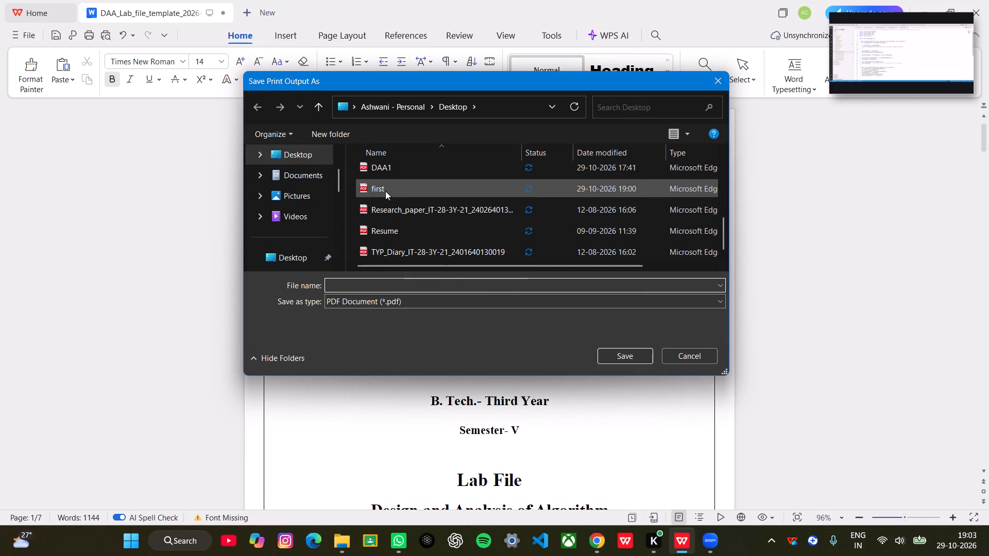
left_click(385, 191)
left_click(609, 364)
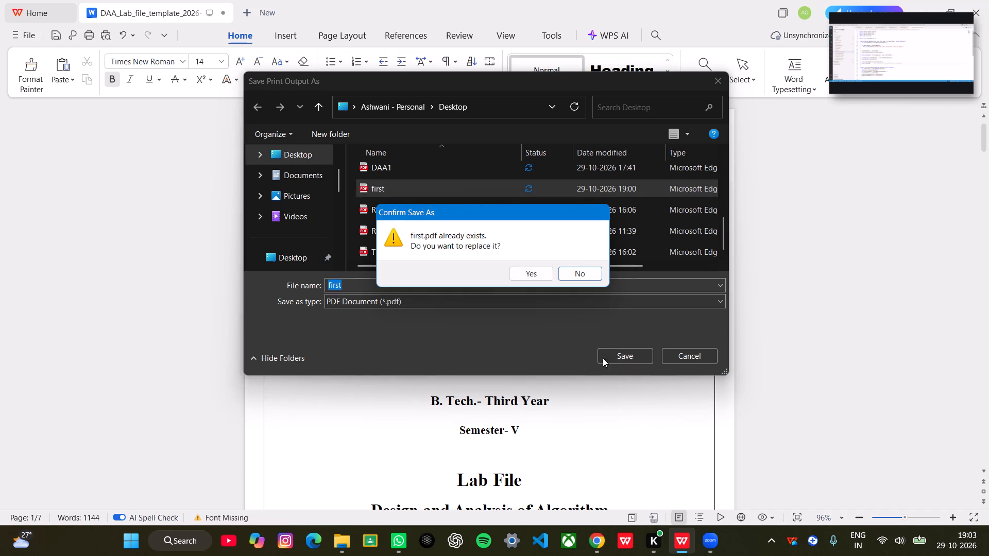
left_click(521, 275)
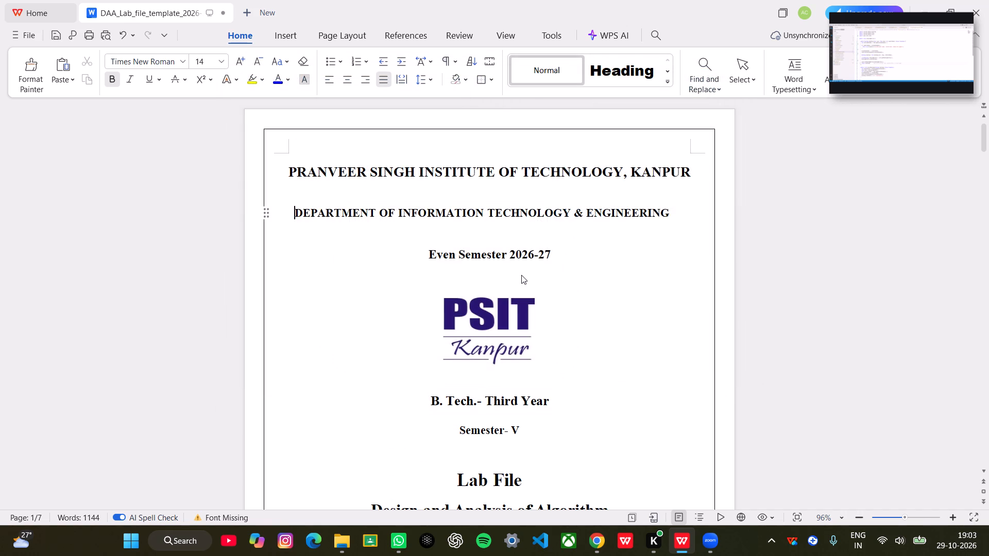
Review the lab file from the cover page through the Table of Contents and department statements to the end of the INDEX table.
scroll(521, 275, "down", 5)
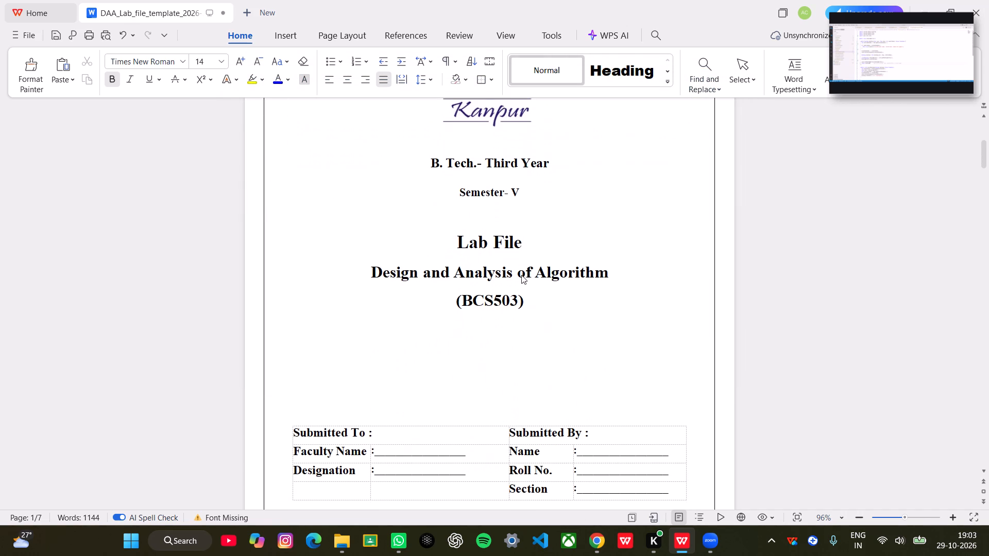
scroll(521, 275, "down", 4)
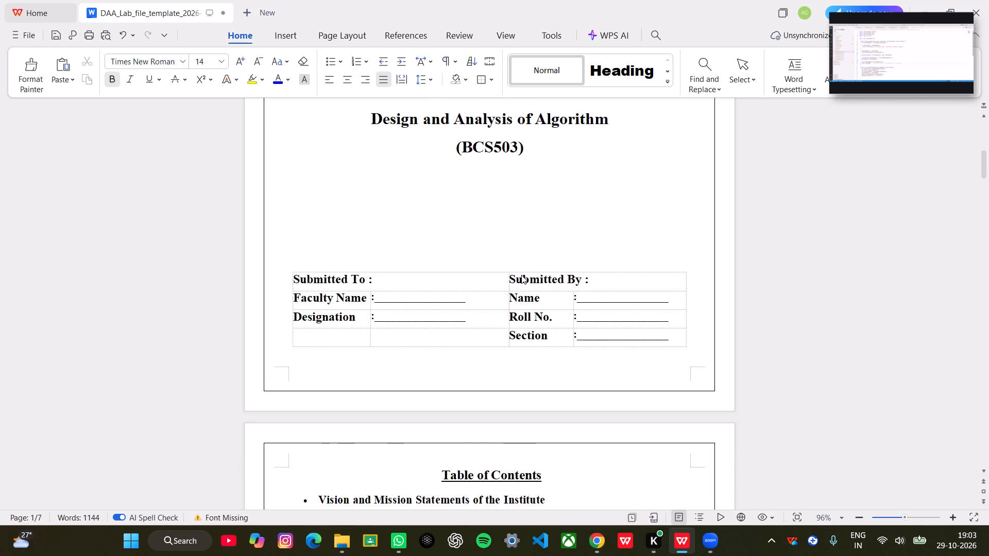
scroll(521, 275, "down", 3)
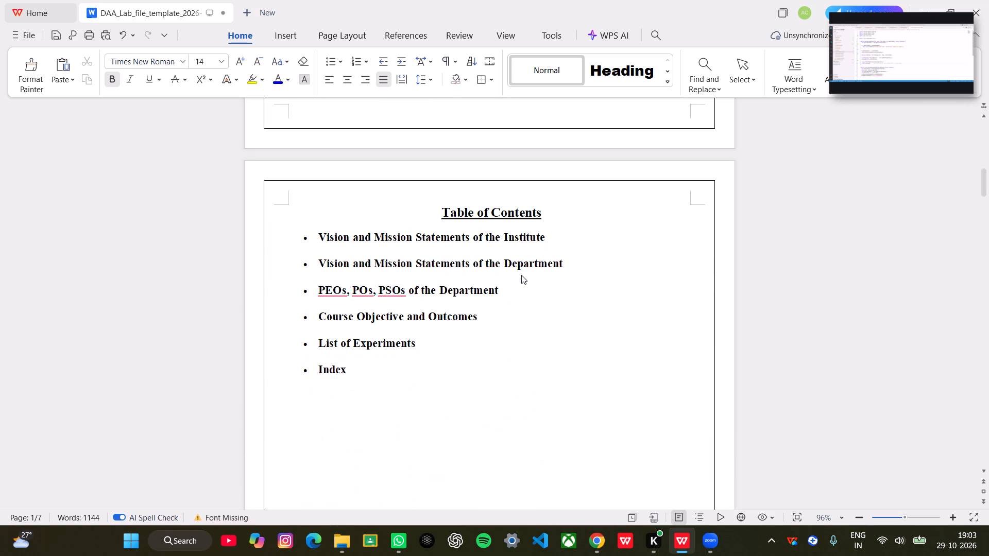
scroll(521, 275, "up", 3)
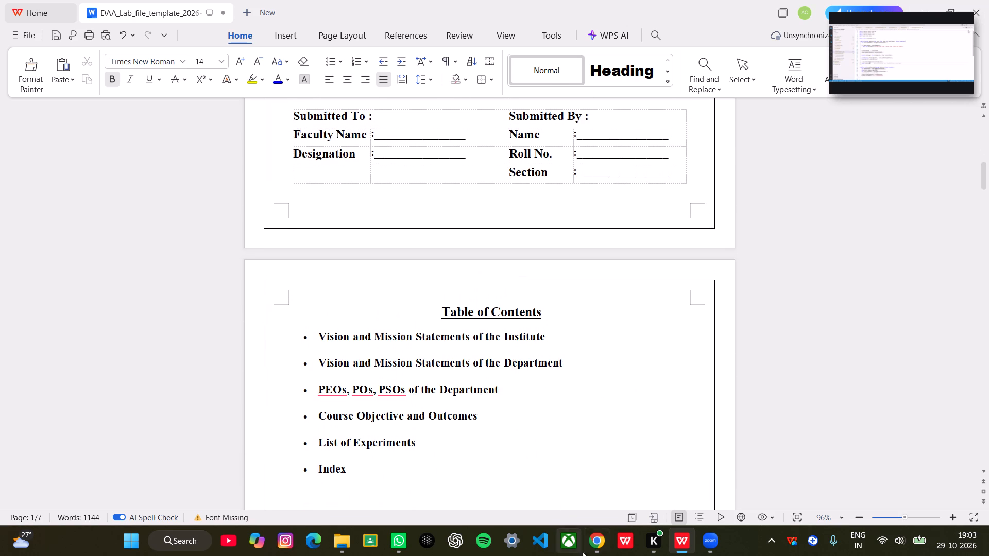
scroll(646, 480, "down", 3)
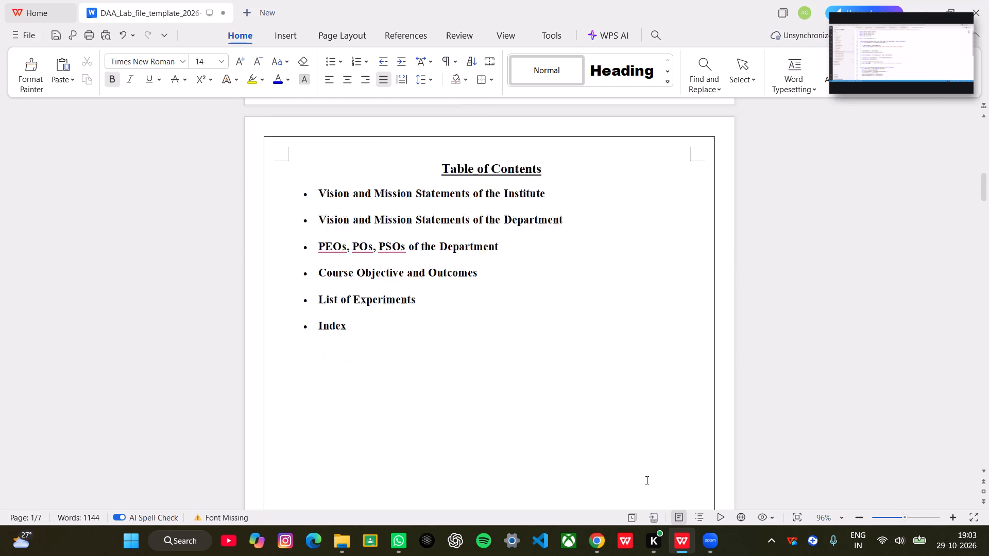
scroll(646, 480, "down", 5)
scroll(646, 480, "up", 5)
scroll(646, 480, "down", 8)
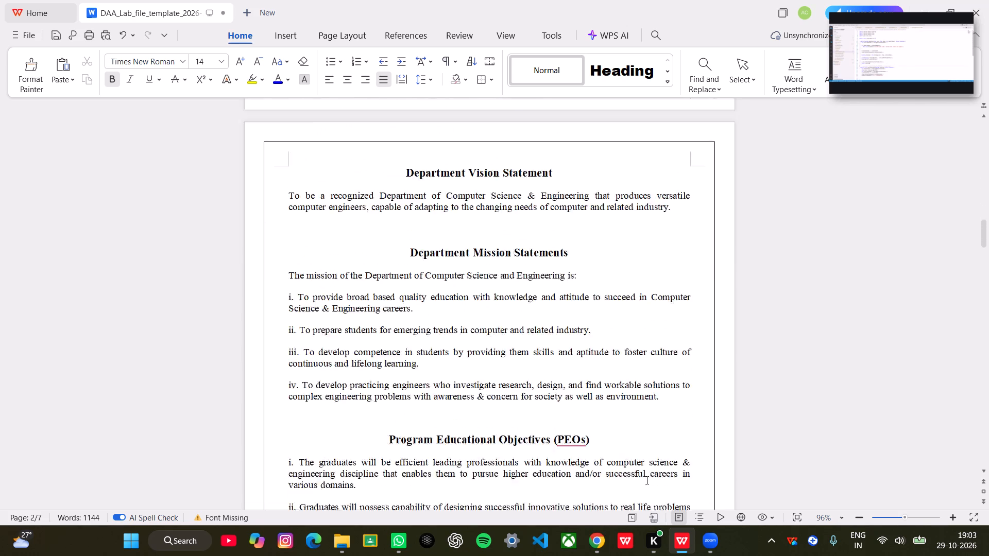
scroll(646, 480, "down", 8)
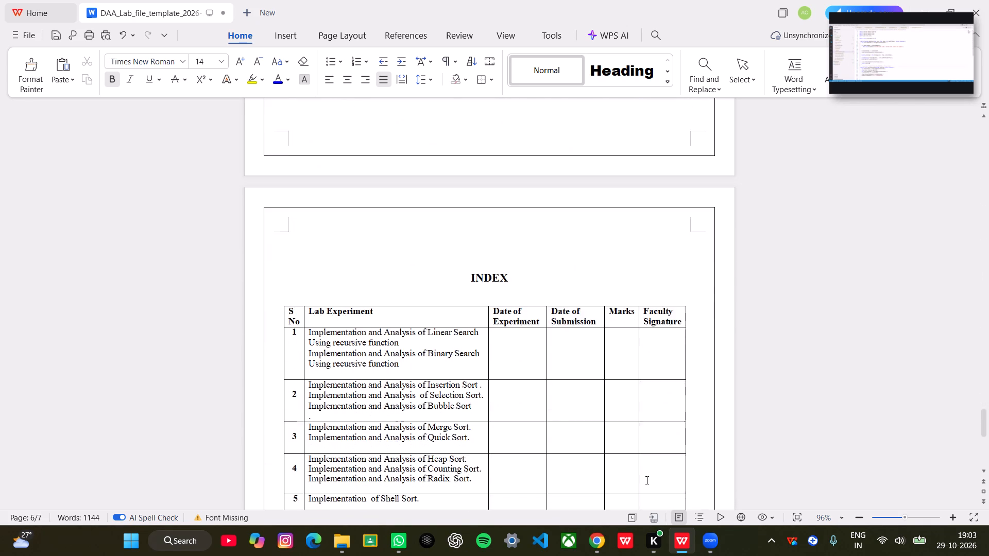
scroll(646, 480, "down", 6)
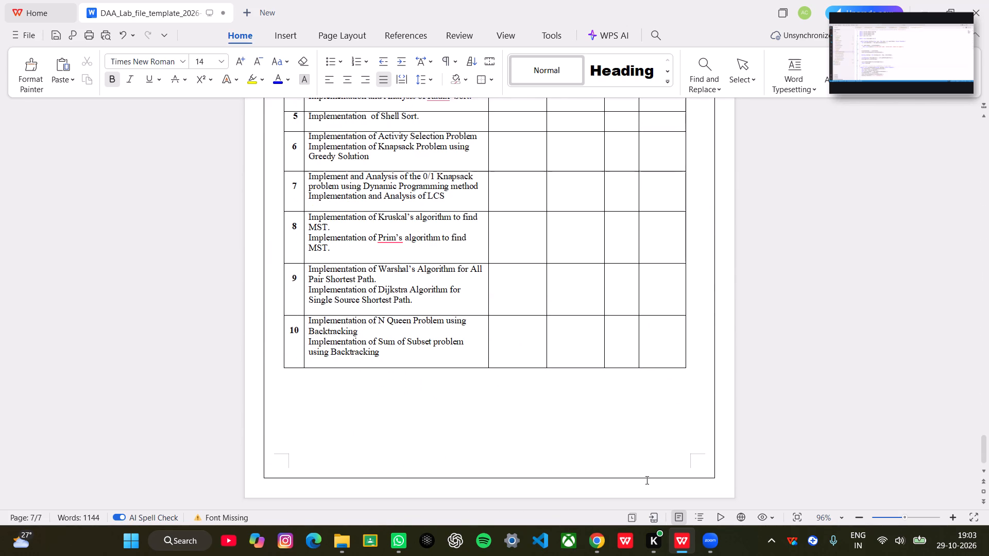
scroll(646, 480, "down", 2)
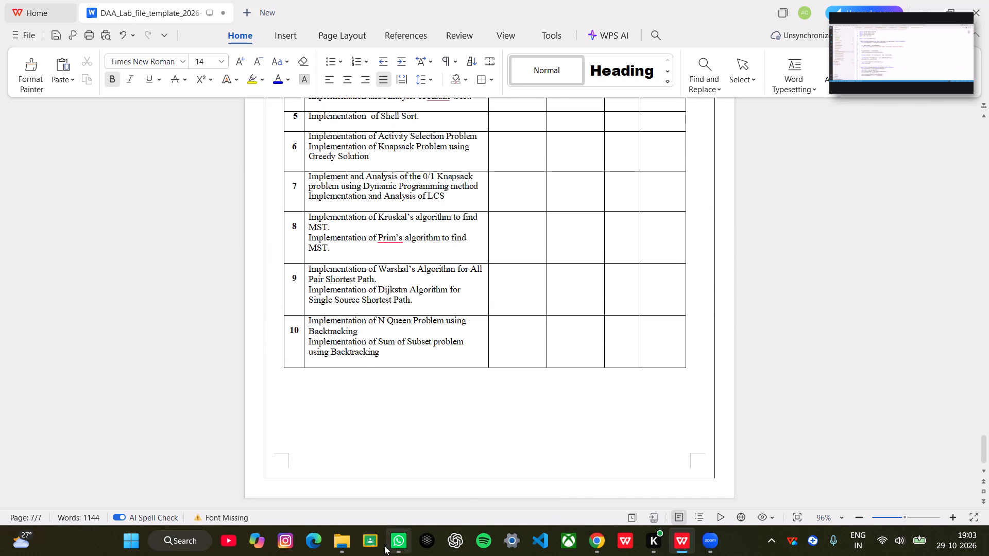
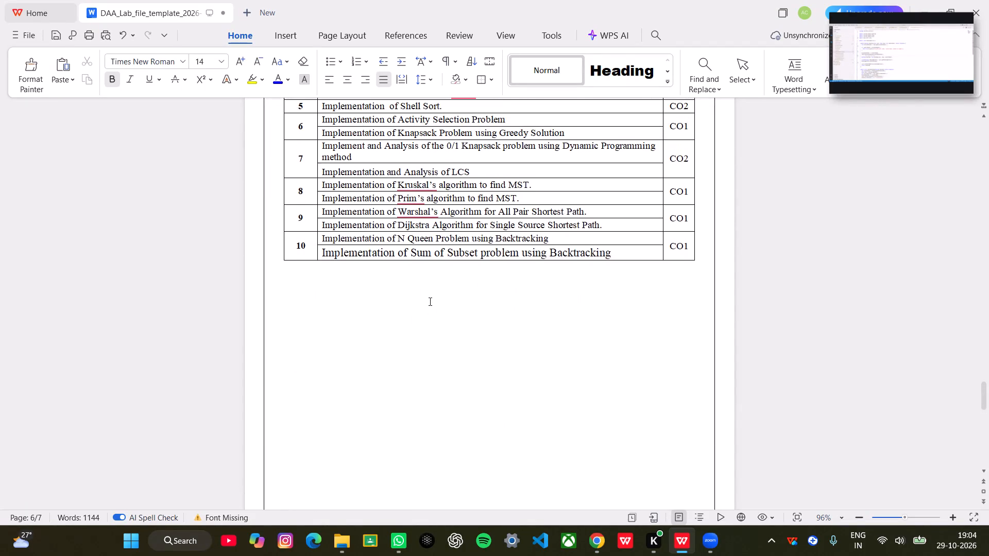
Insert one more space at the start of the DEPARTMENT OF INFORMATION TECHNOLOGY & ENGINEERING line on the cover page.
scroll(429, 301, "up", 8)
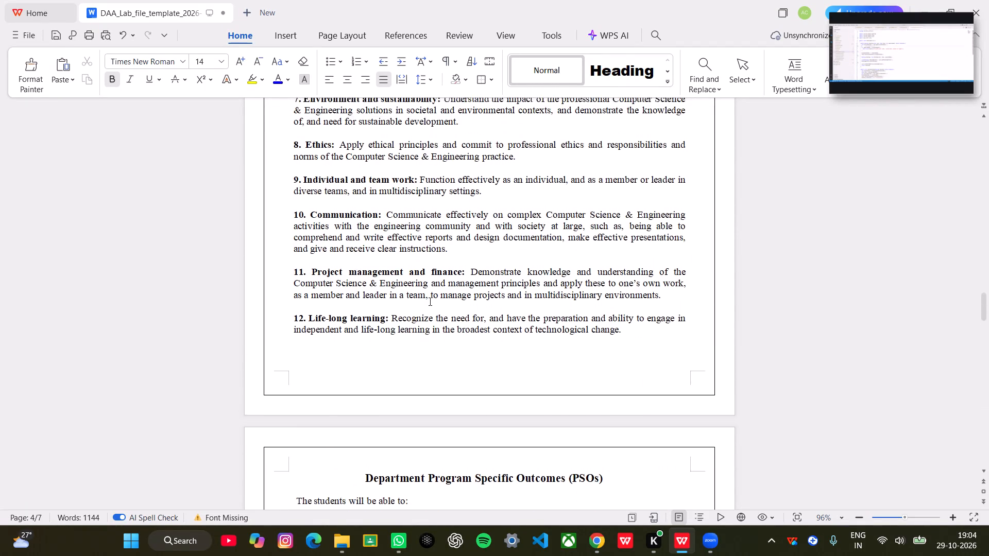
scroll(429, 301, "up", 8)
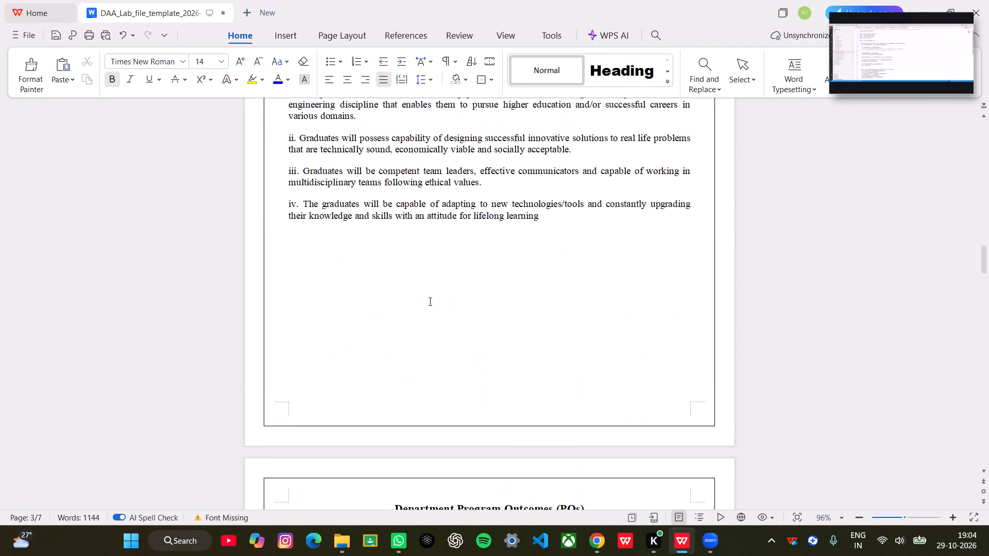
scroll(429, 301, "up", 8)
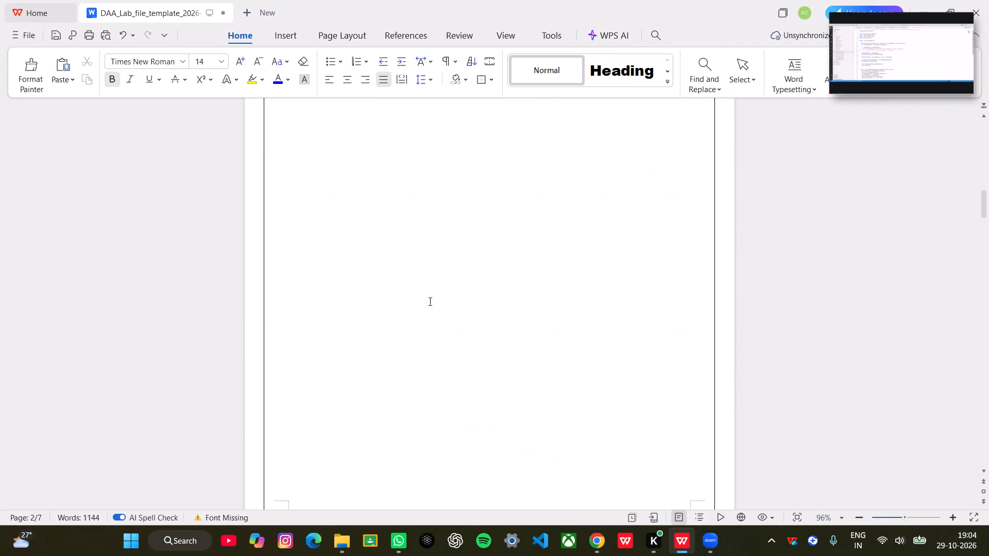
scroll(429, 301, "up", 6)
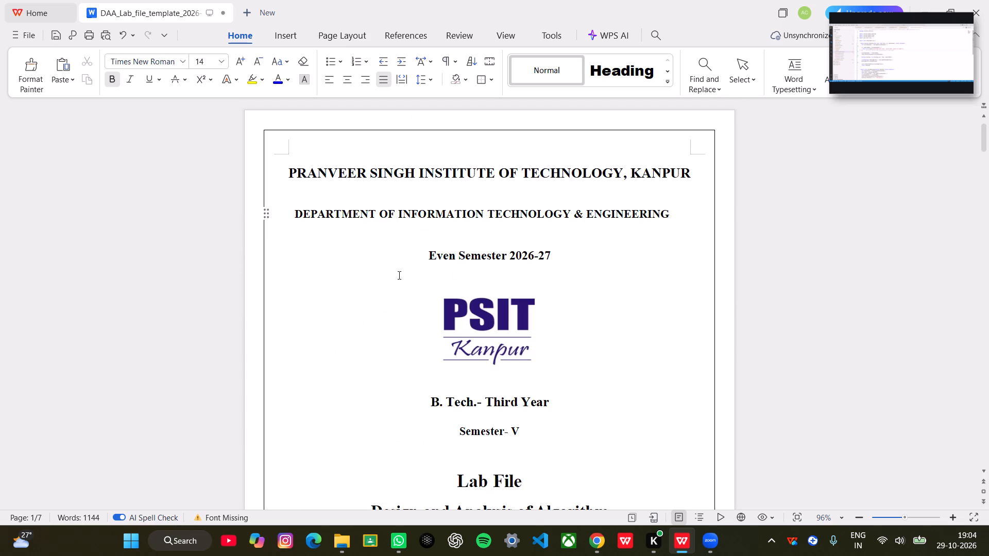
key("space")
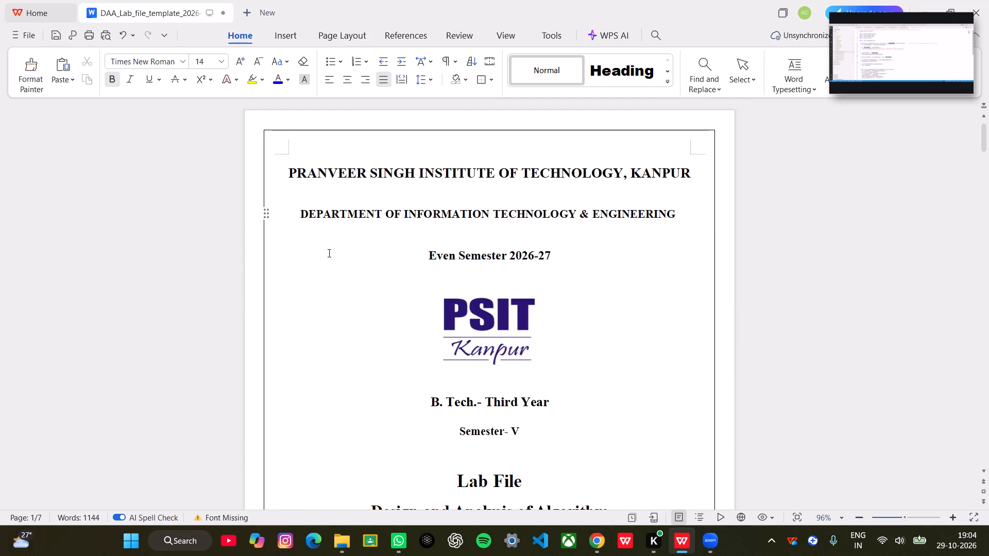
scroll(328, 253, "down", 1)
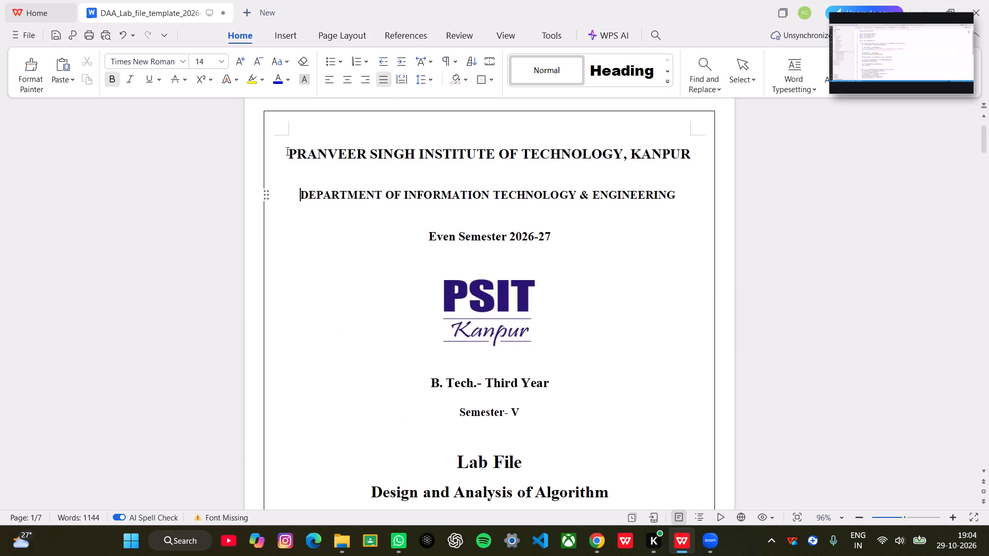
left_click_drag(286, 151, 603, 176)
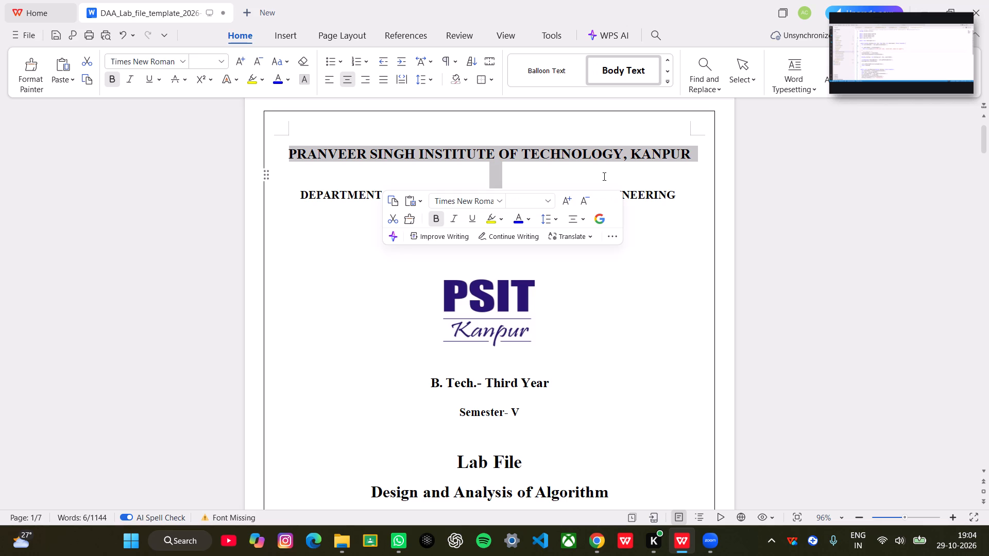
left_click(660, 271)
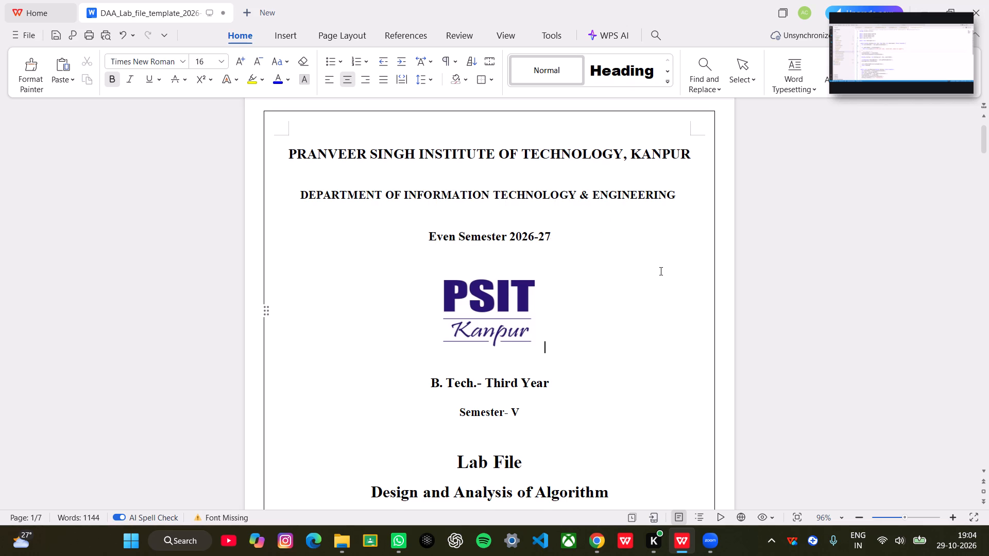
Print all pages of the lab file with Microsoft Print to PDF, replacing the Desktop PDF named first.
scroll(660, 271, "down", 1)
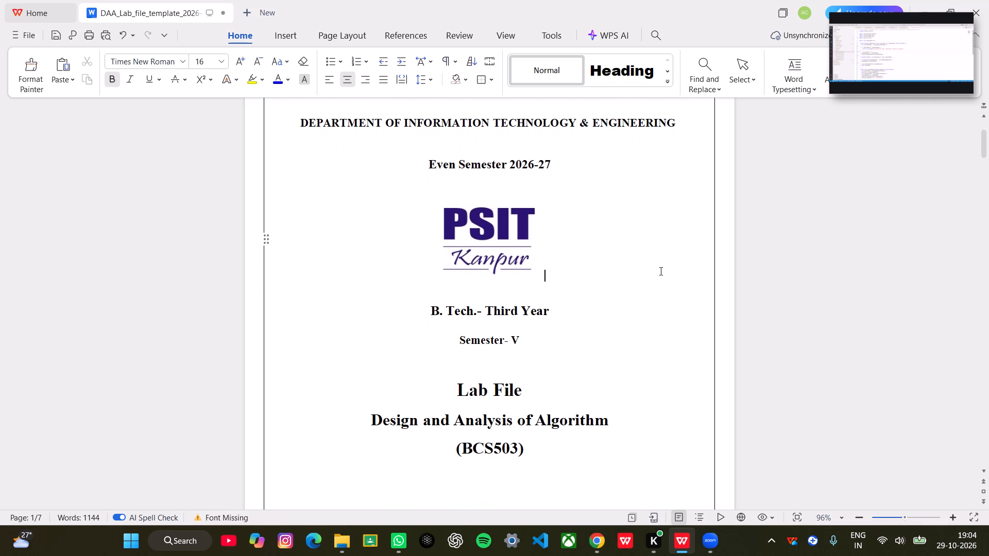
scroll(660, 271, "down", 1)
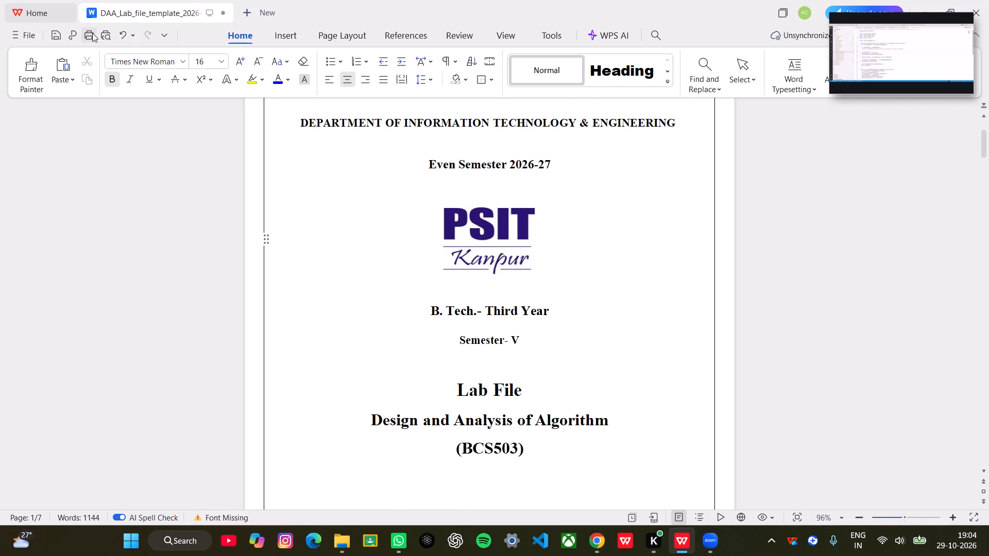
left_click(93, 34)
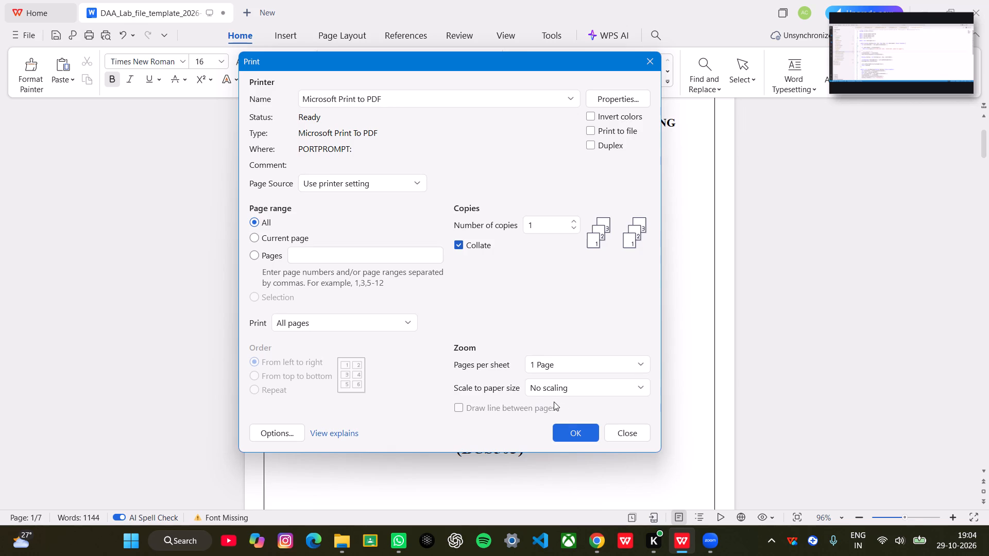
left_click(572, 433)
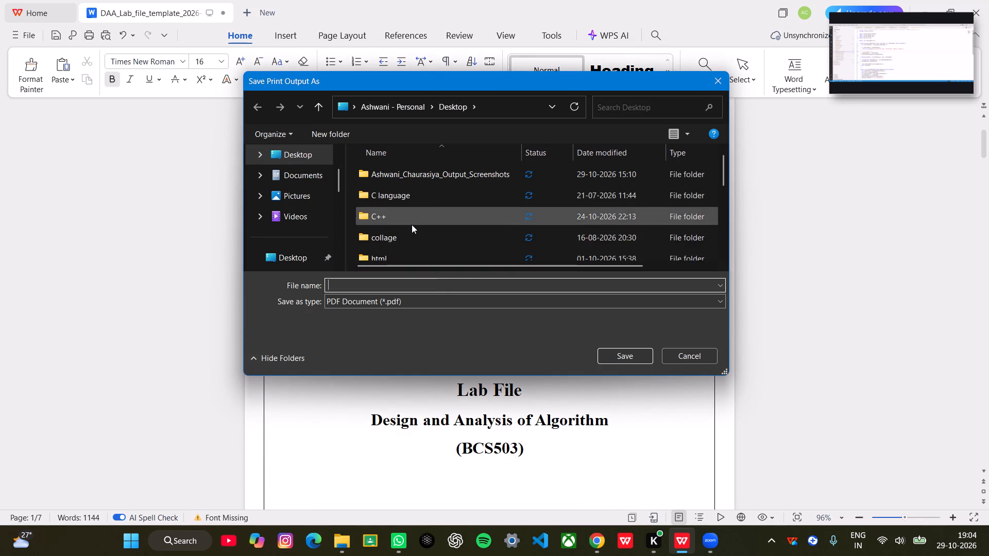
scroll(412, 224, "down", 1)
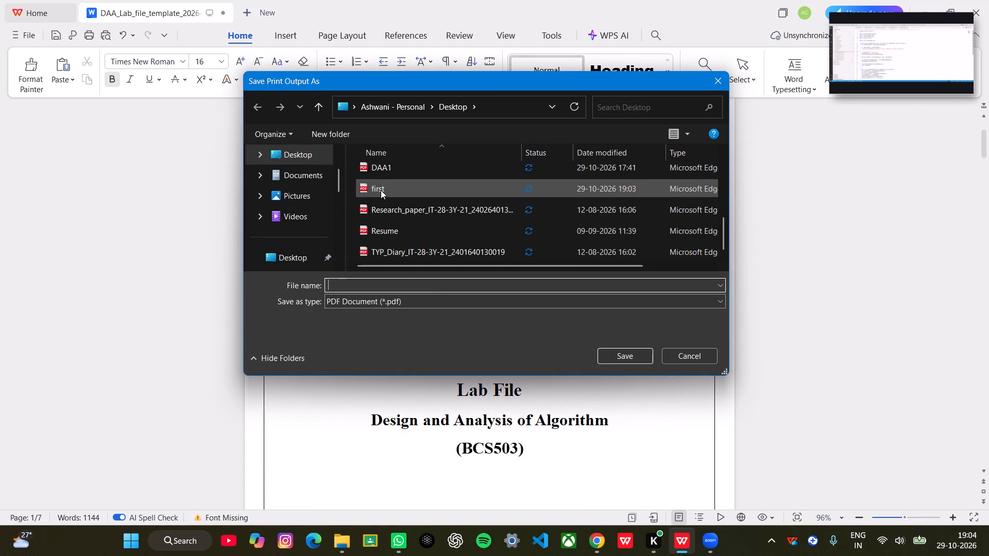
left_click(381, 190)
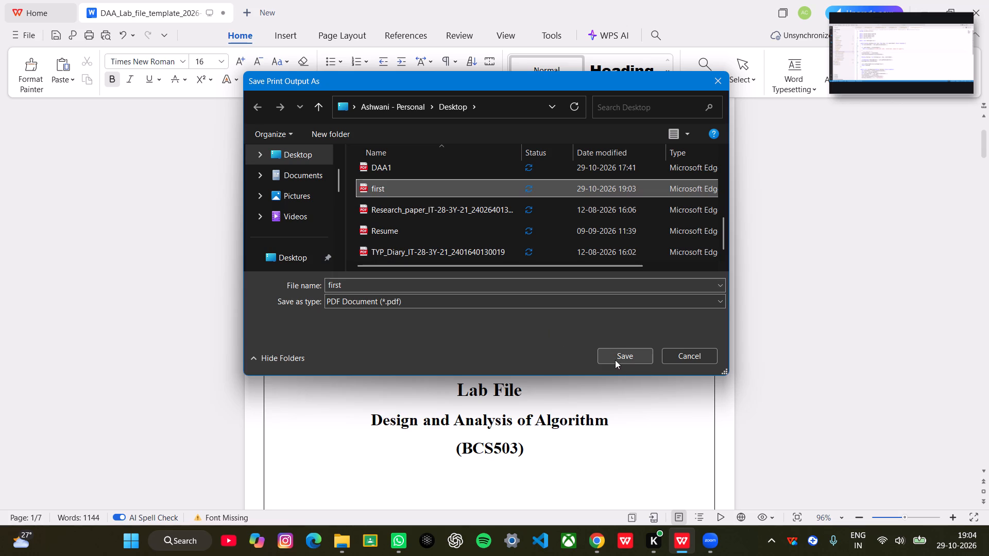
left_click(615, 360)
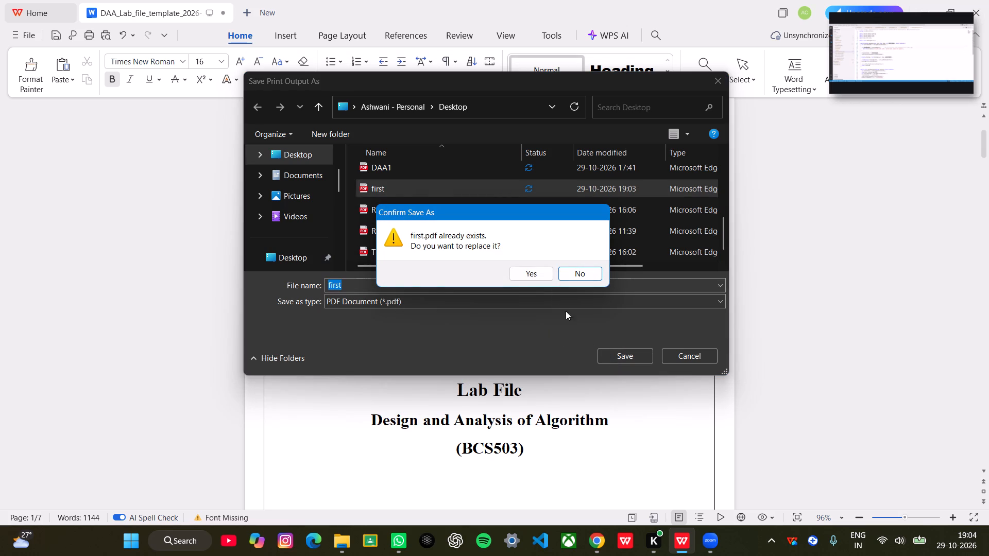
left_click(533, 272)
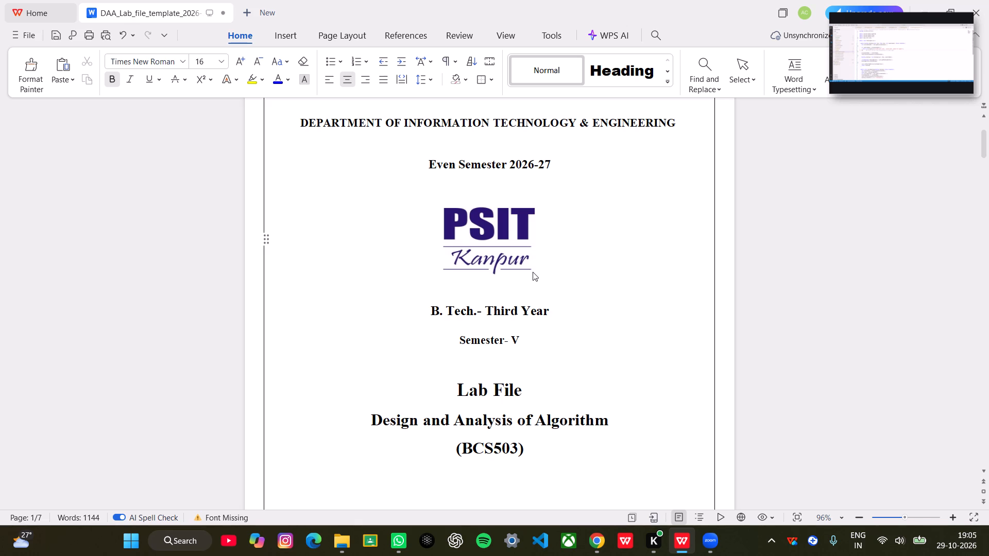
Review the cover page from the institute heading down to the Submitted To and Submitted By table.
scroll(533, 272, "down", 2)
scroll(533, 272, "up", 1)
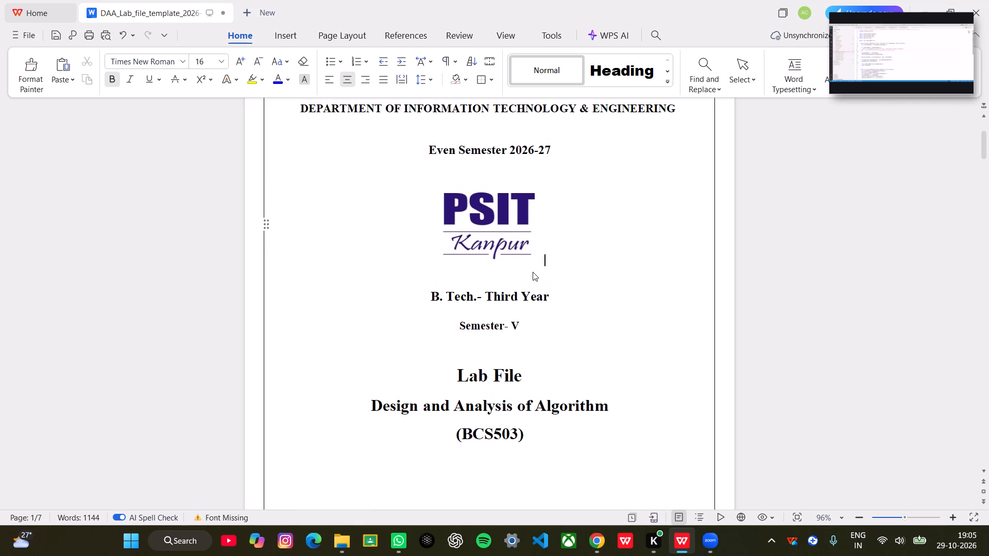
scroll(533, 272, "up", 1)
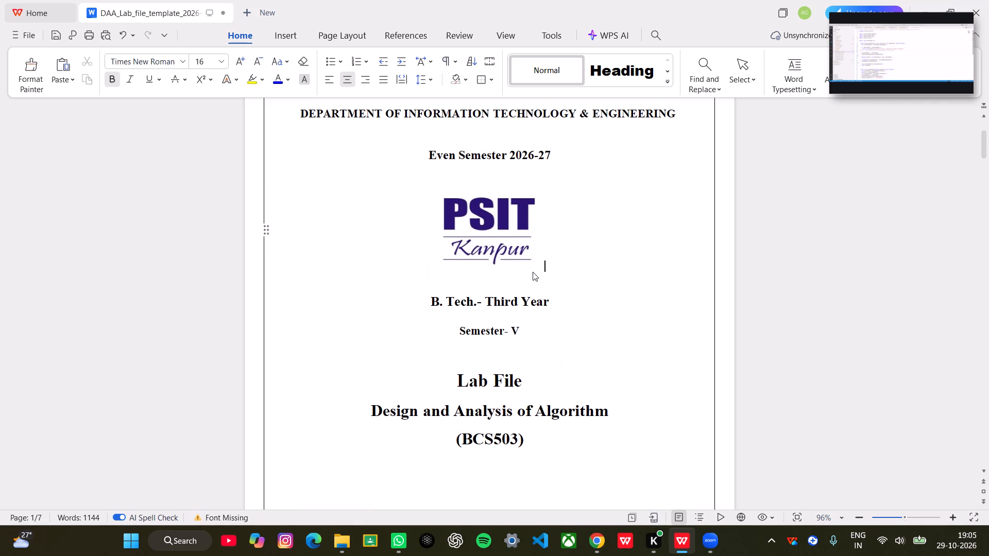
scroll(533, 272, "up", 1)
scroll(533, 272, "down", 1)
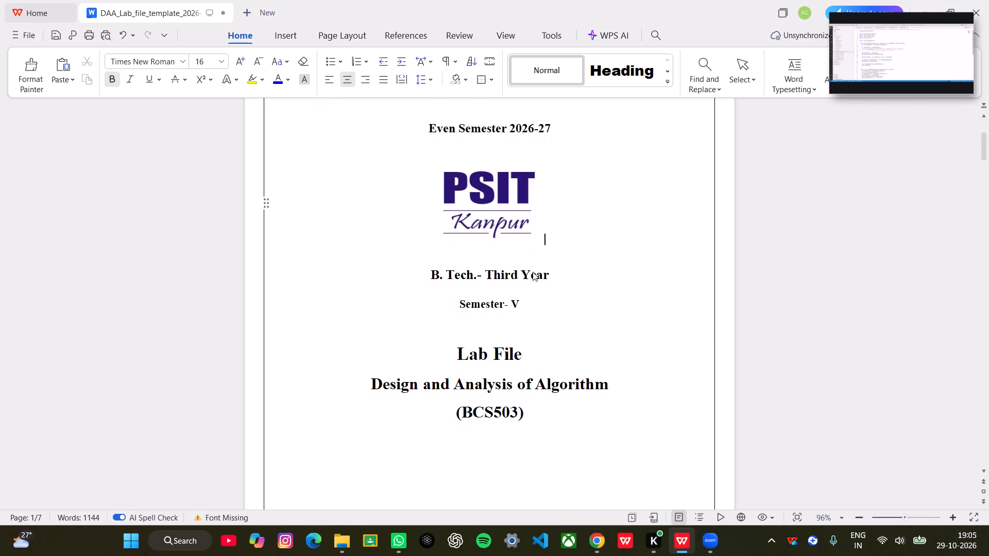
scroll(533, 272, "down", 2)
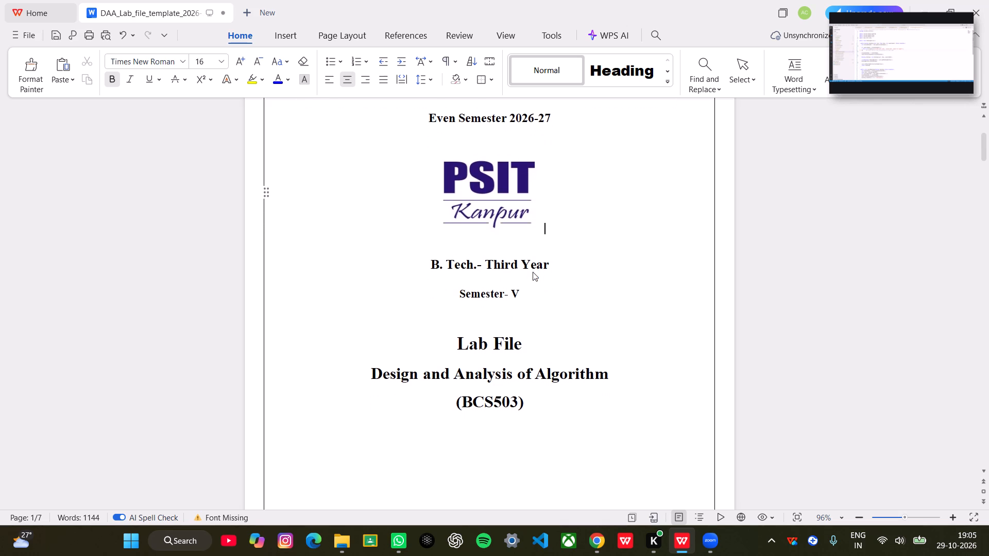
scroll(533, 272, "down", 6)
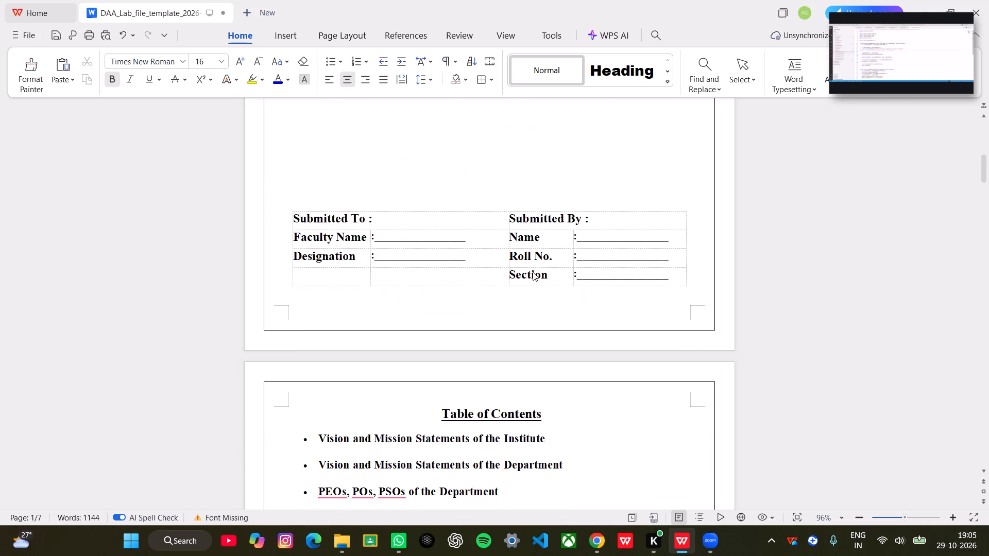
scroll(533, 272, "down", 1)
scroll(533, 272, "up", 4)
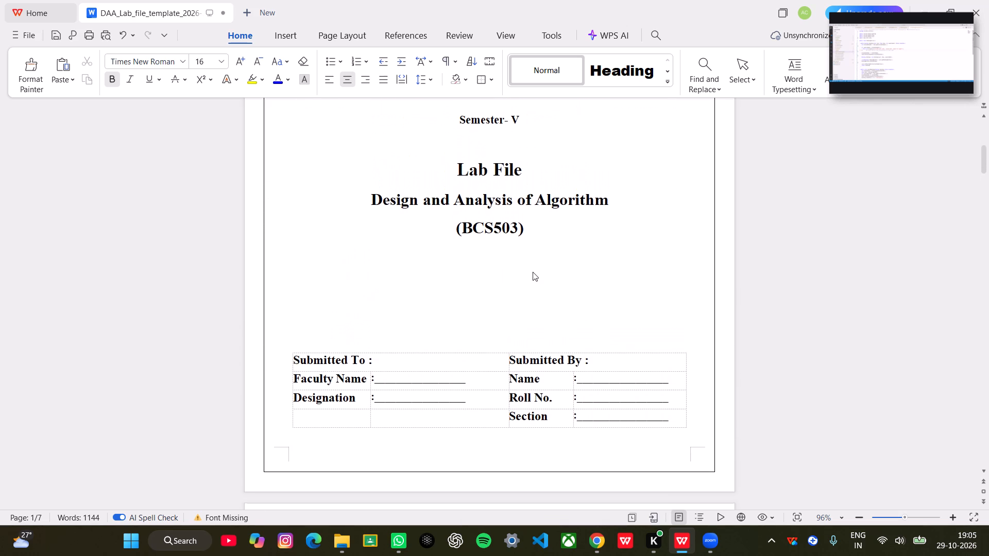
scroll(533, 272, "up", 5)
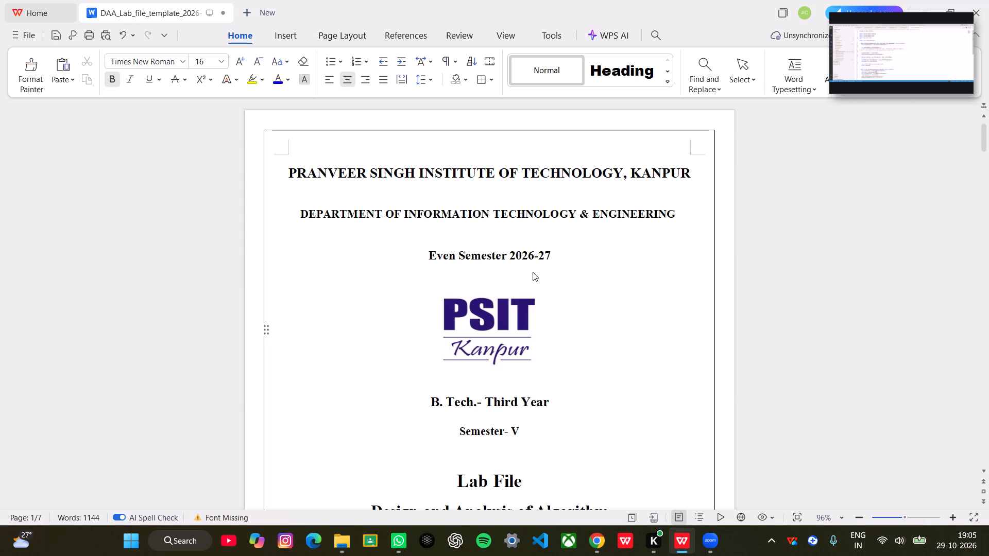
scroll(533, 272, "down", 1)
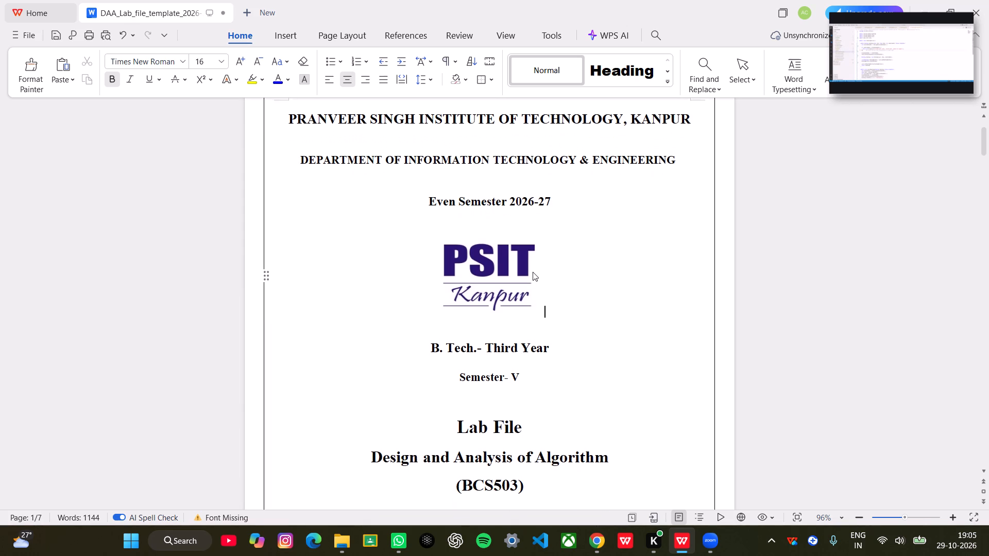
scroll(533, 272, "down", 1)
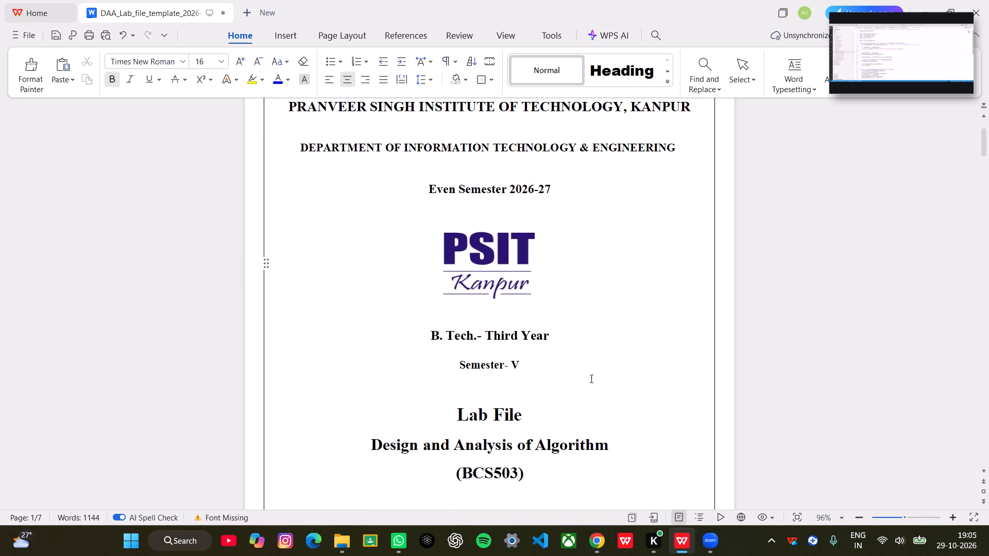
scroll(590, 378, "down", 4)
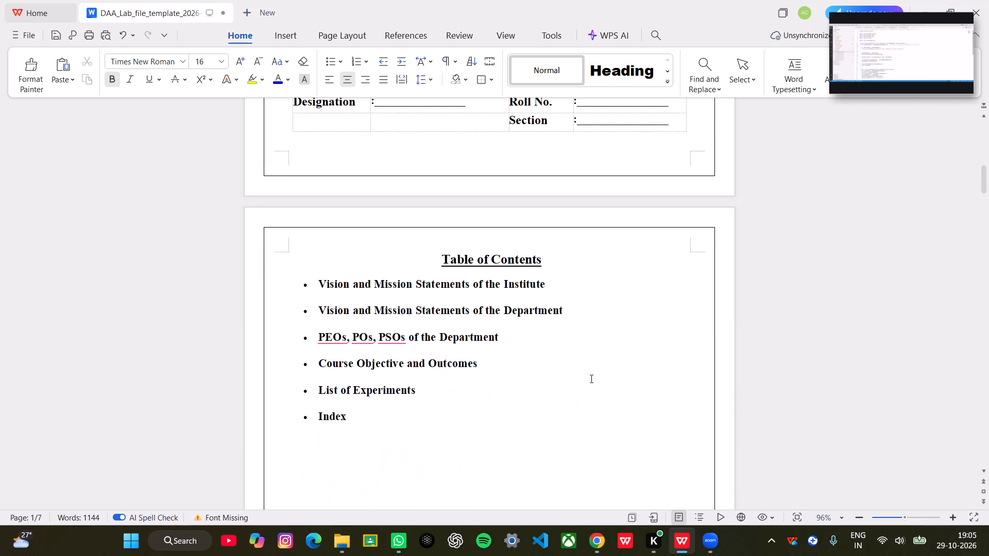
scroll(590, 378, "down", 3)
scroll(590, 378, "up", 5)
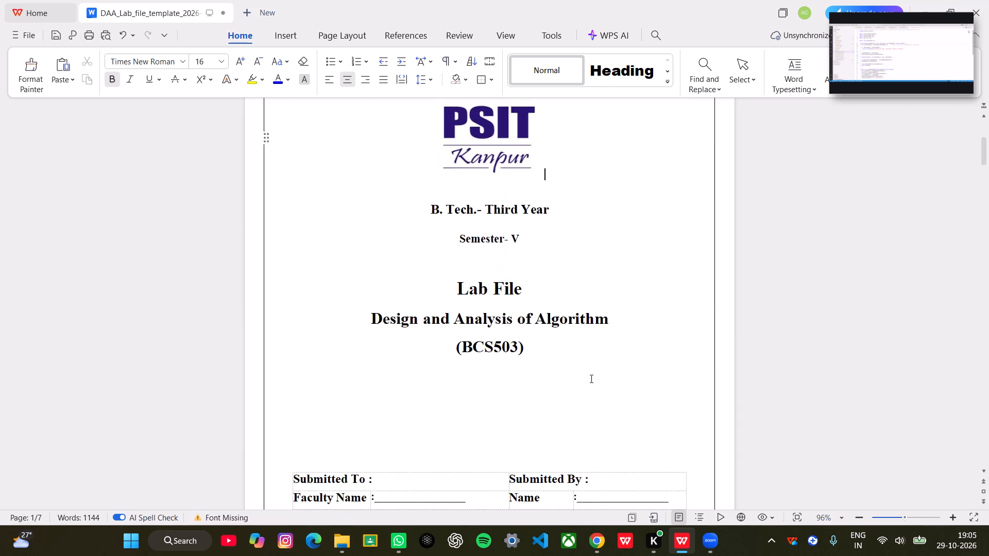